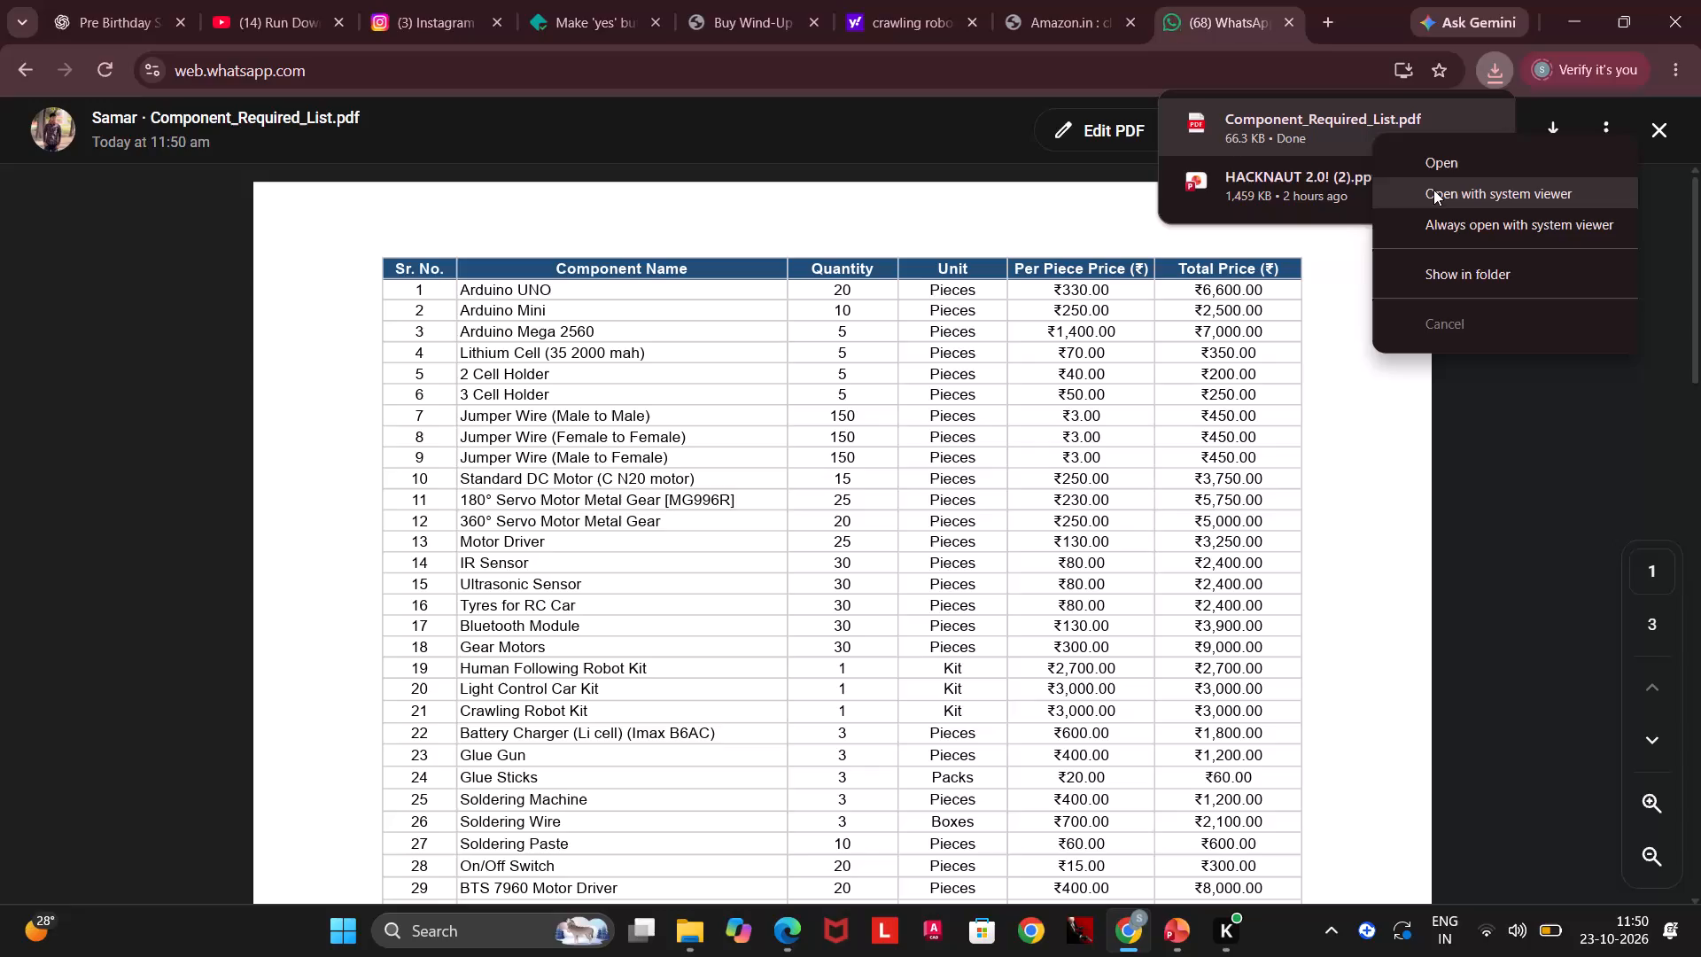
Open the downloaded Component_Required_List.pdf in the system viewer.
click(1433, 190)
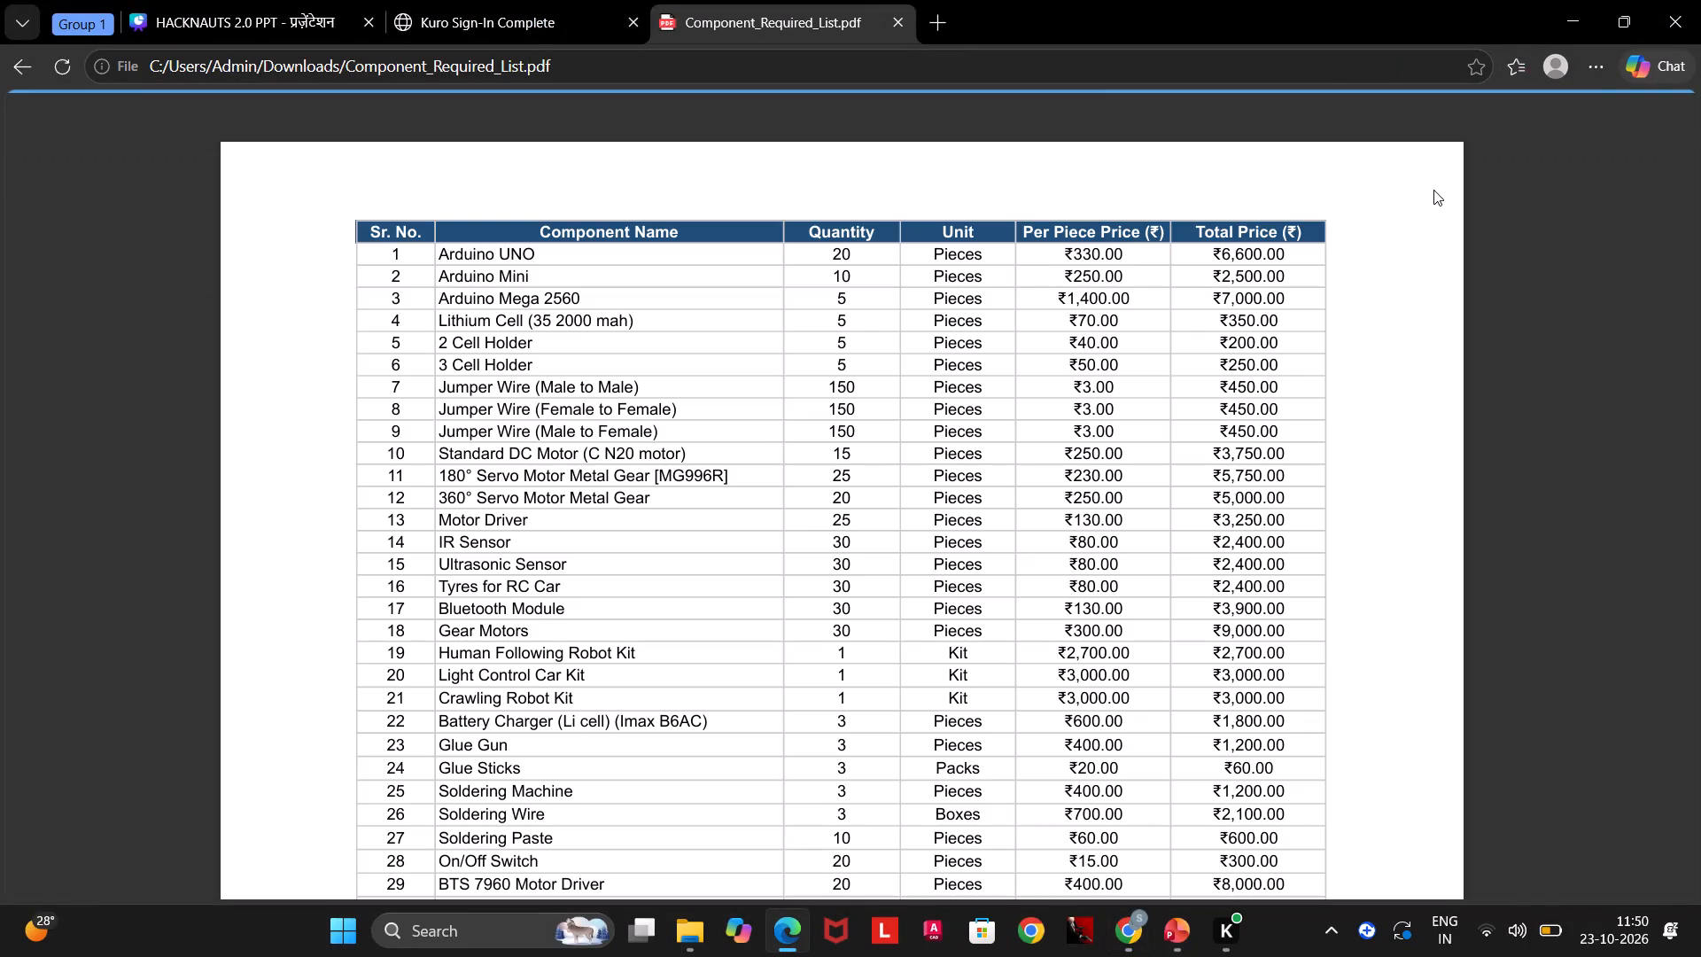
right_click(1020, 222)
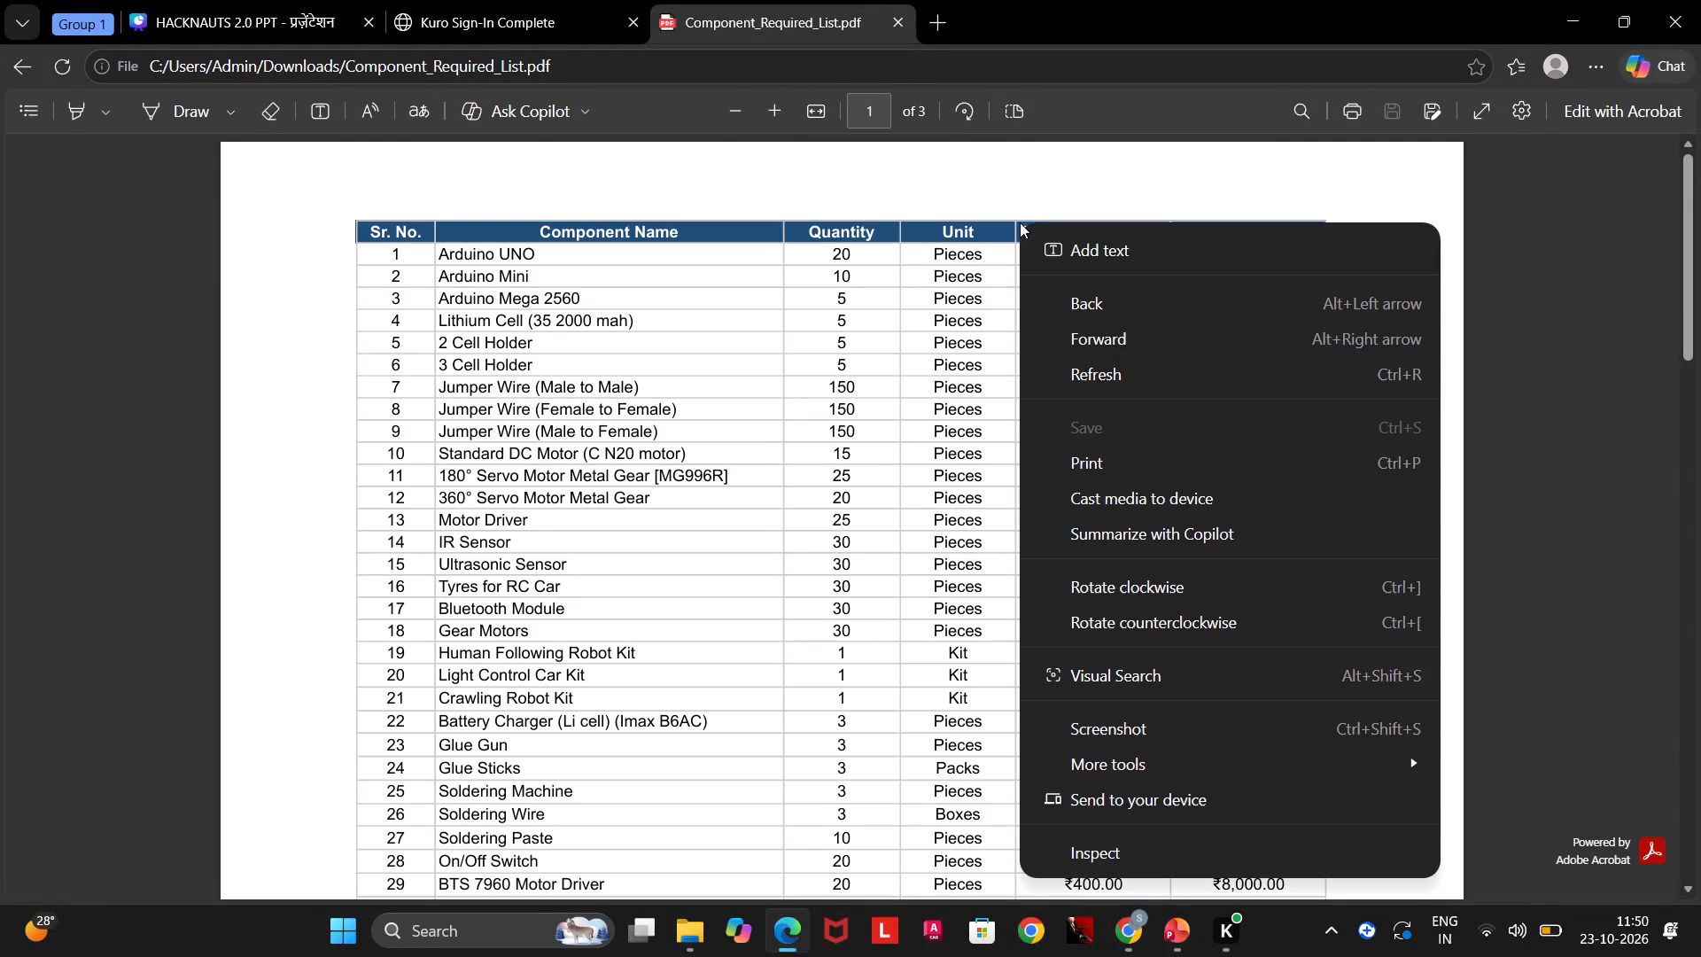
click(1235, 210)
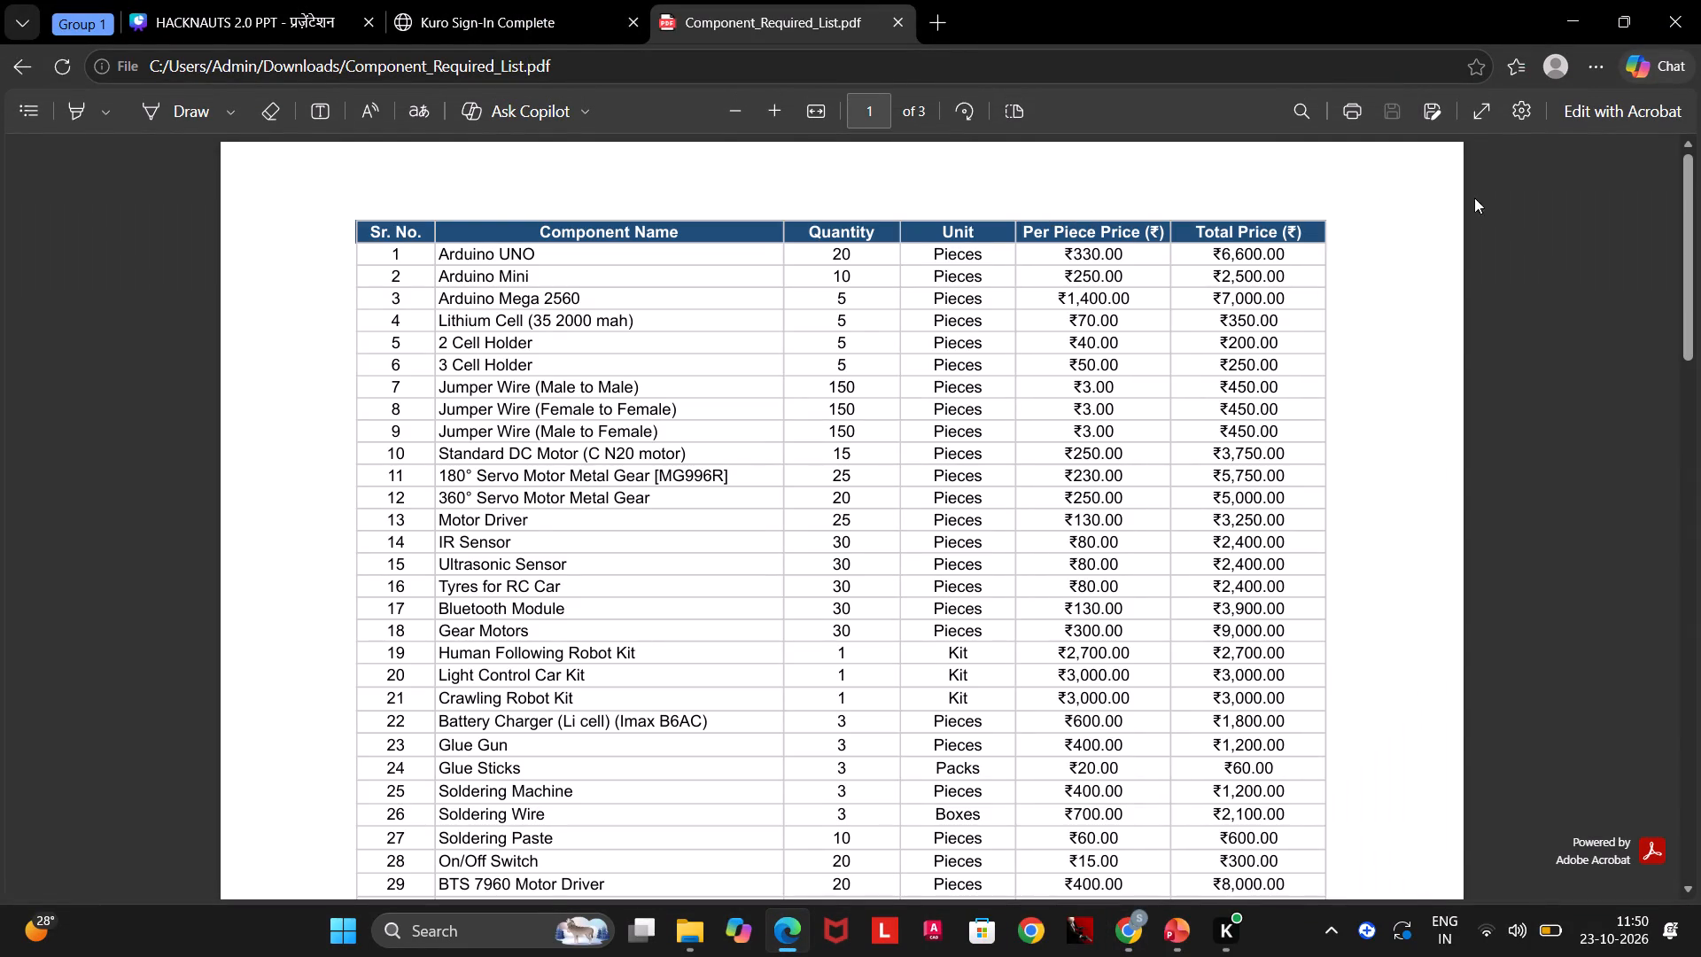
Search the web for "pdf to doc" in a new browser tab.
click(952, 17)
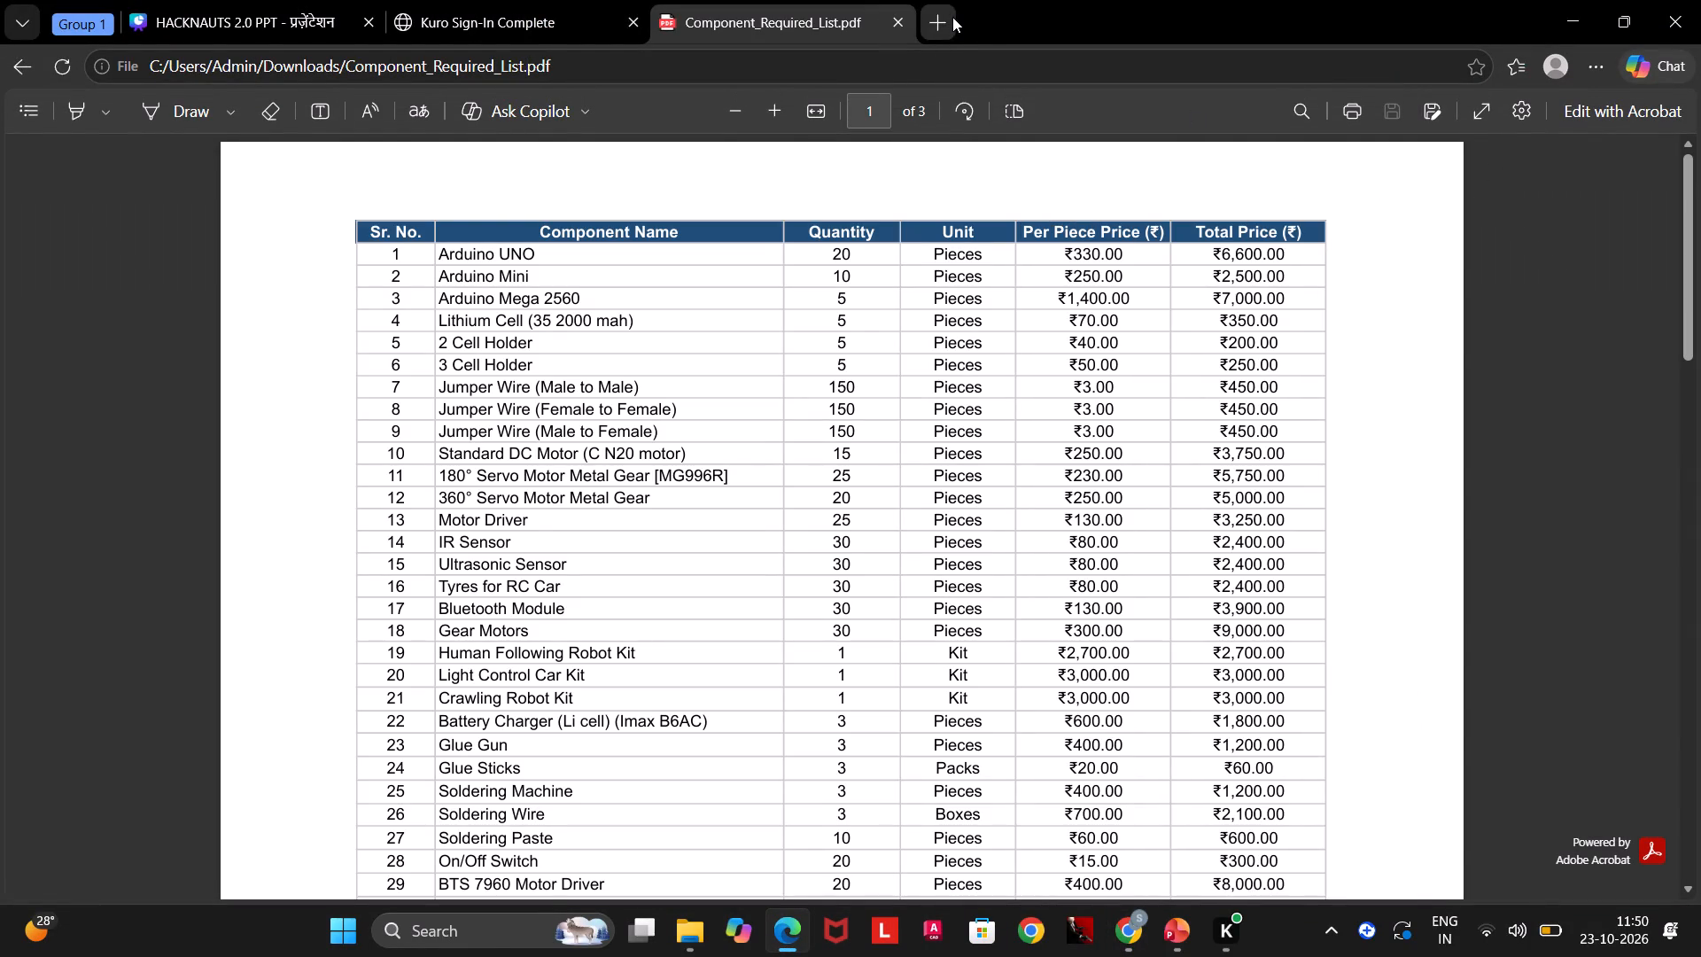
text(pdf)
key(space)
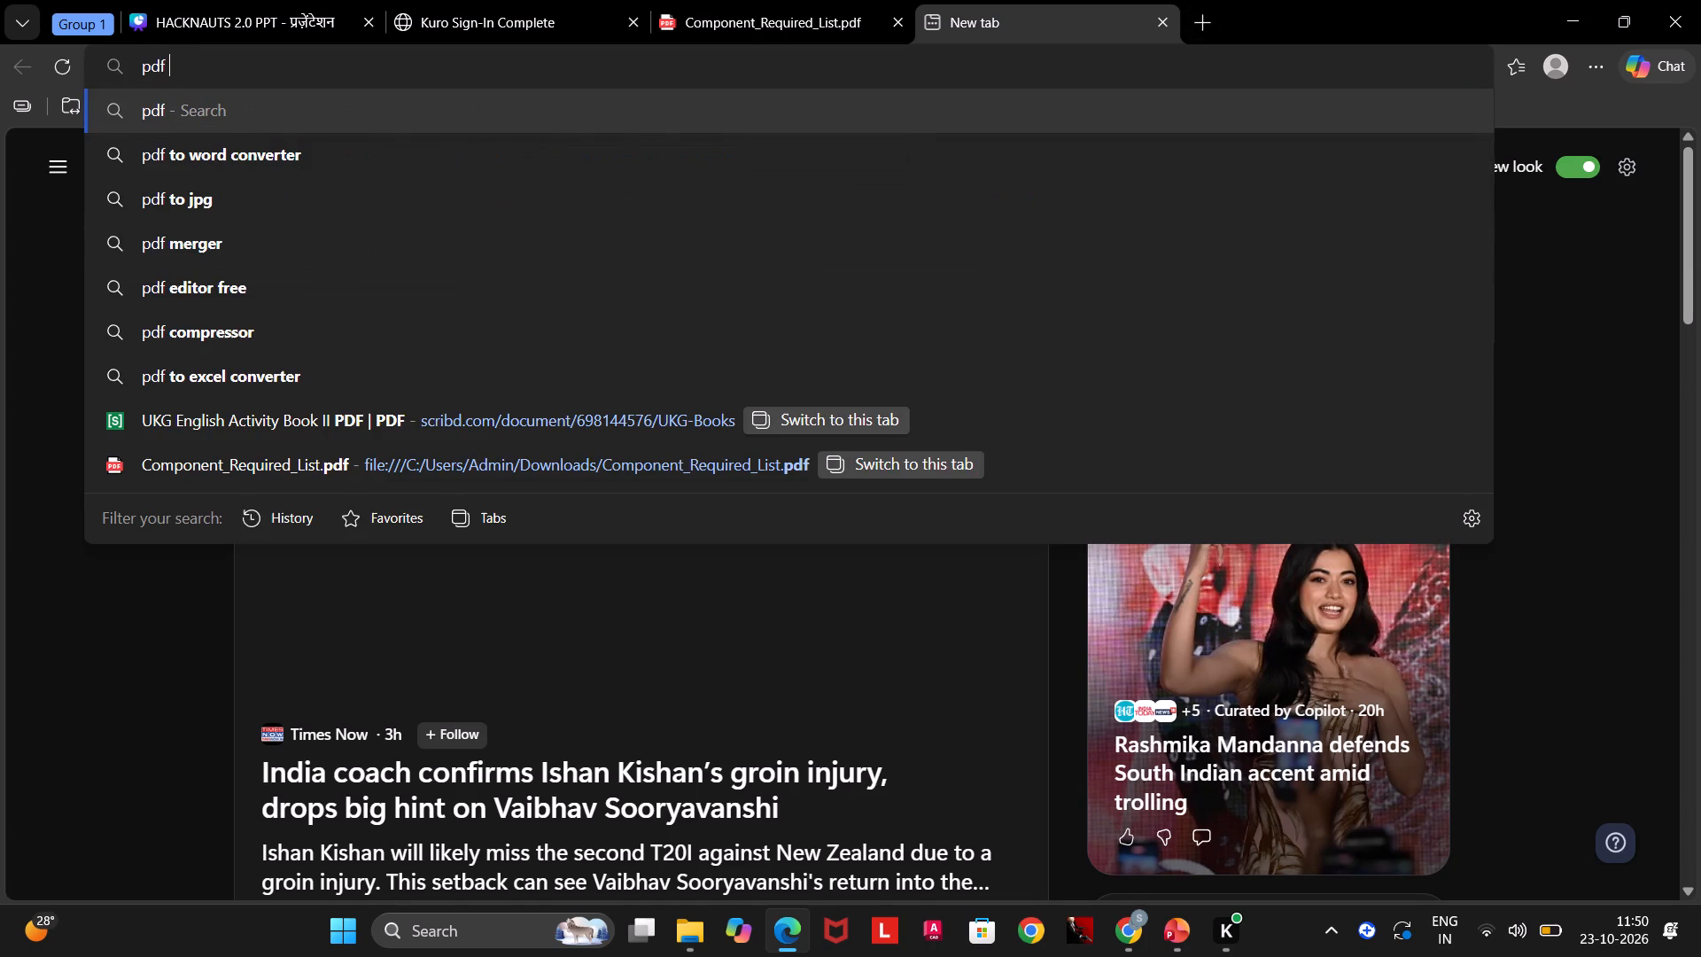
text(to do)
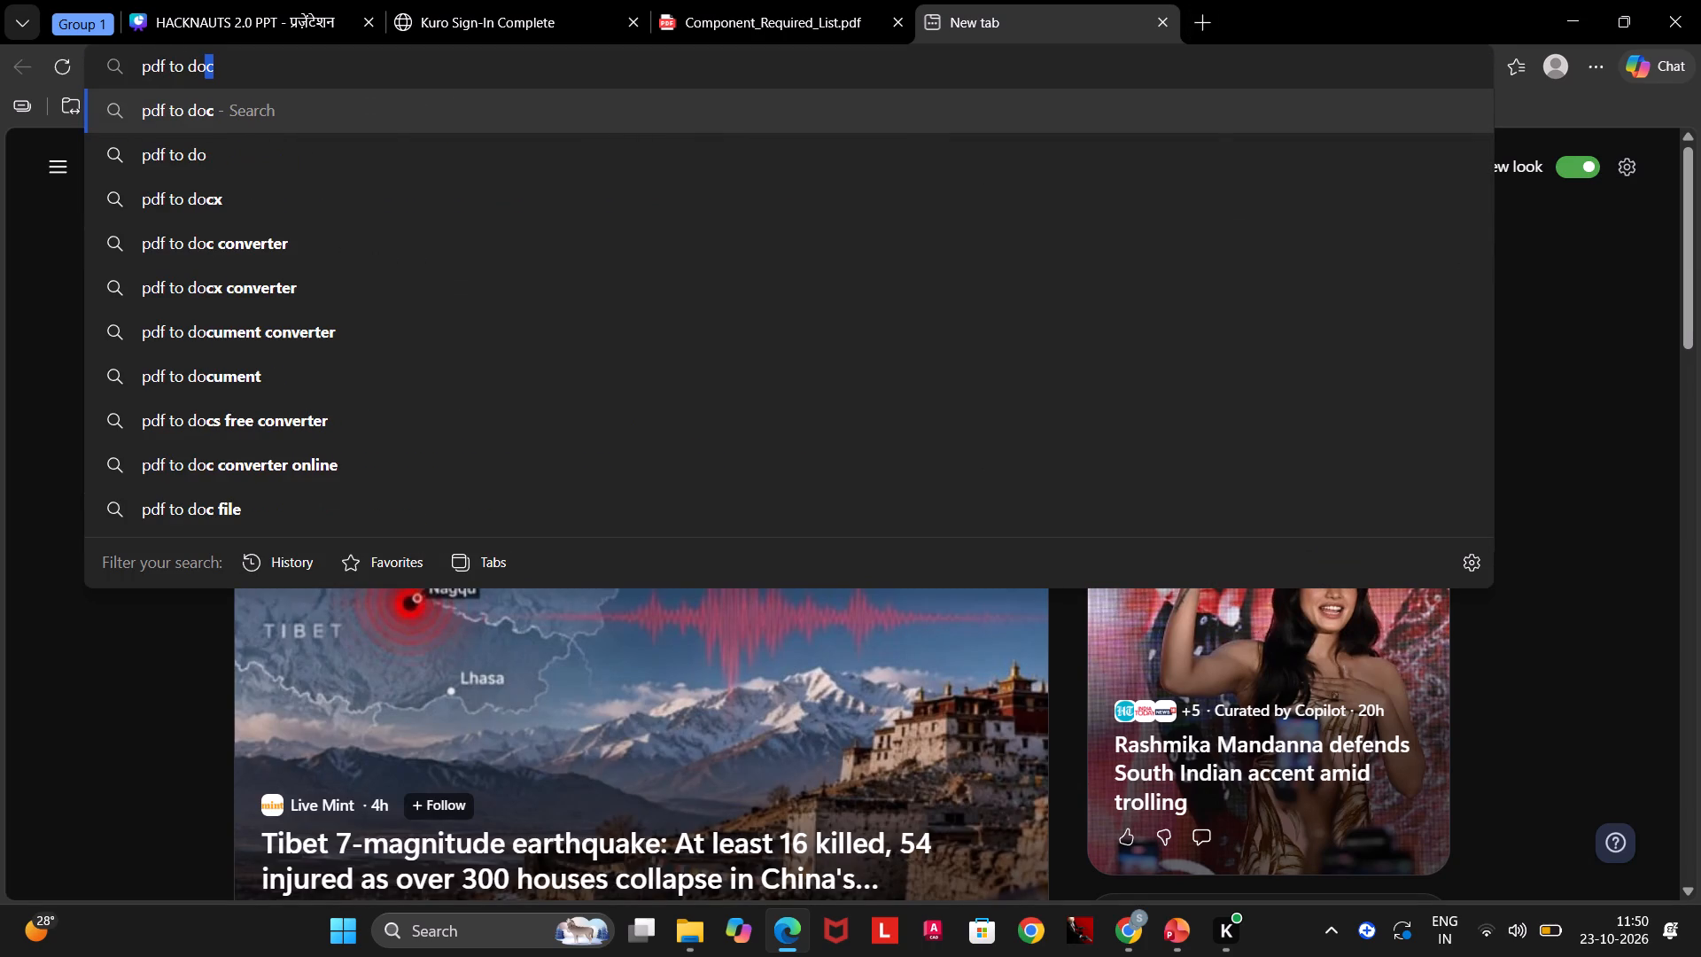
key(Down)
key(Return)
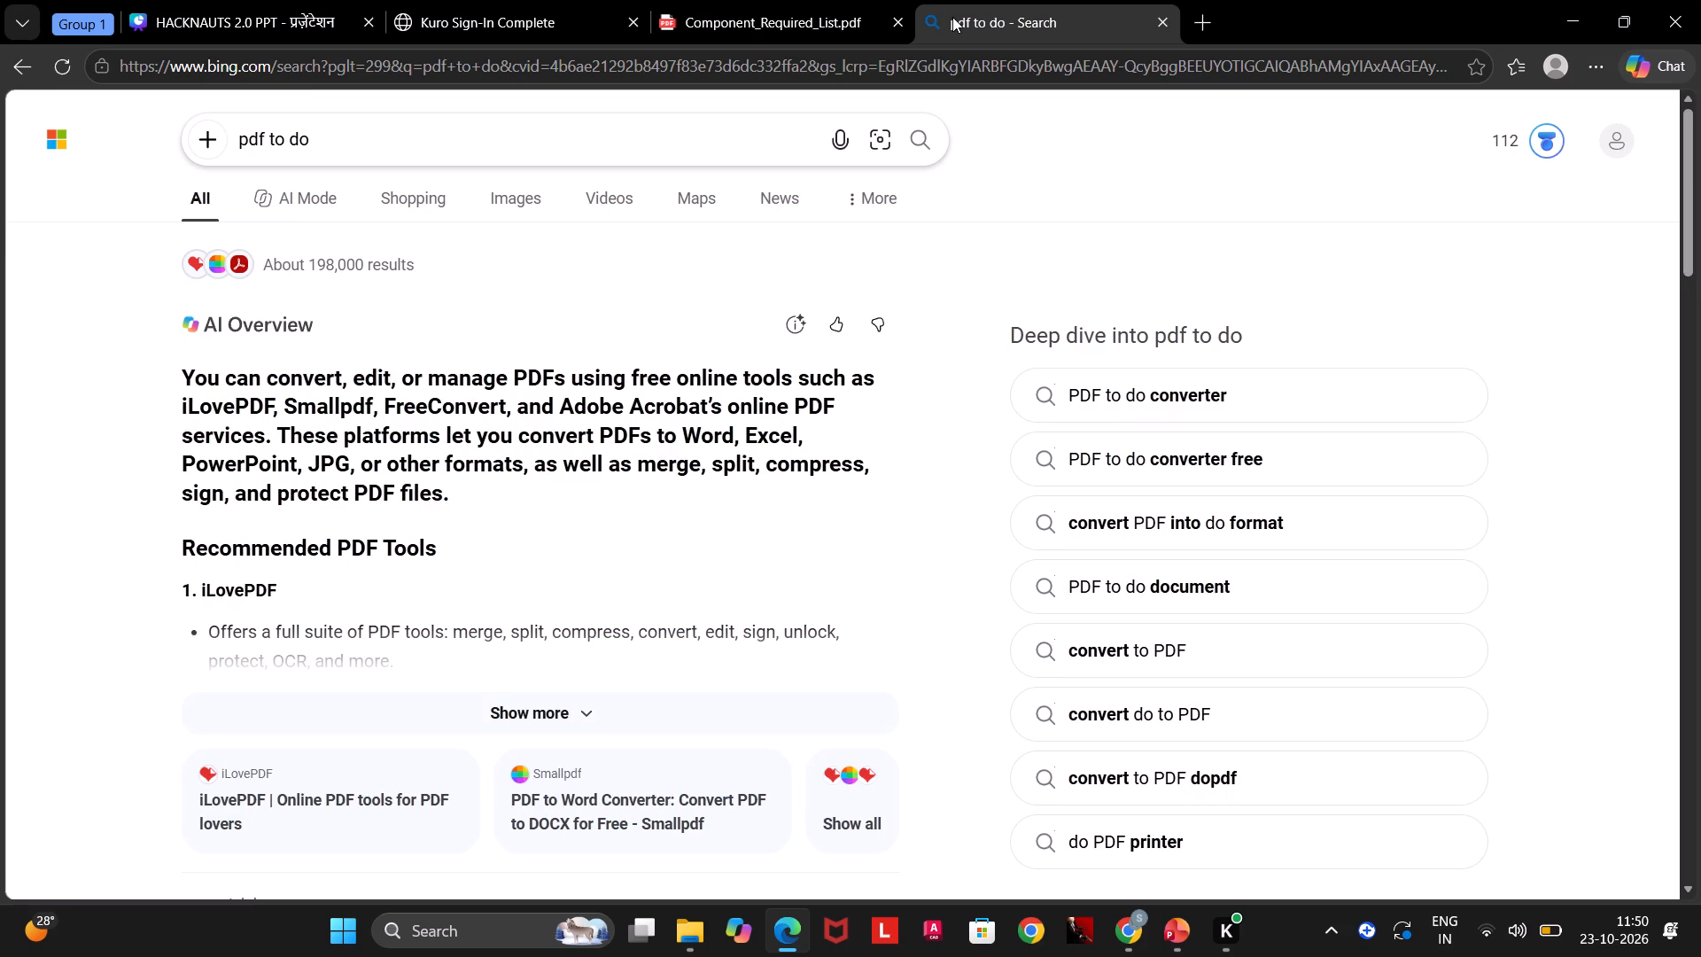
click(698, 125)
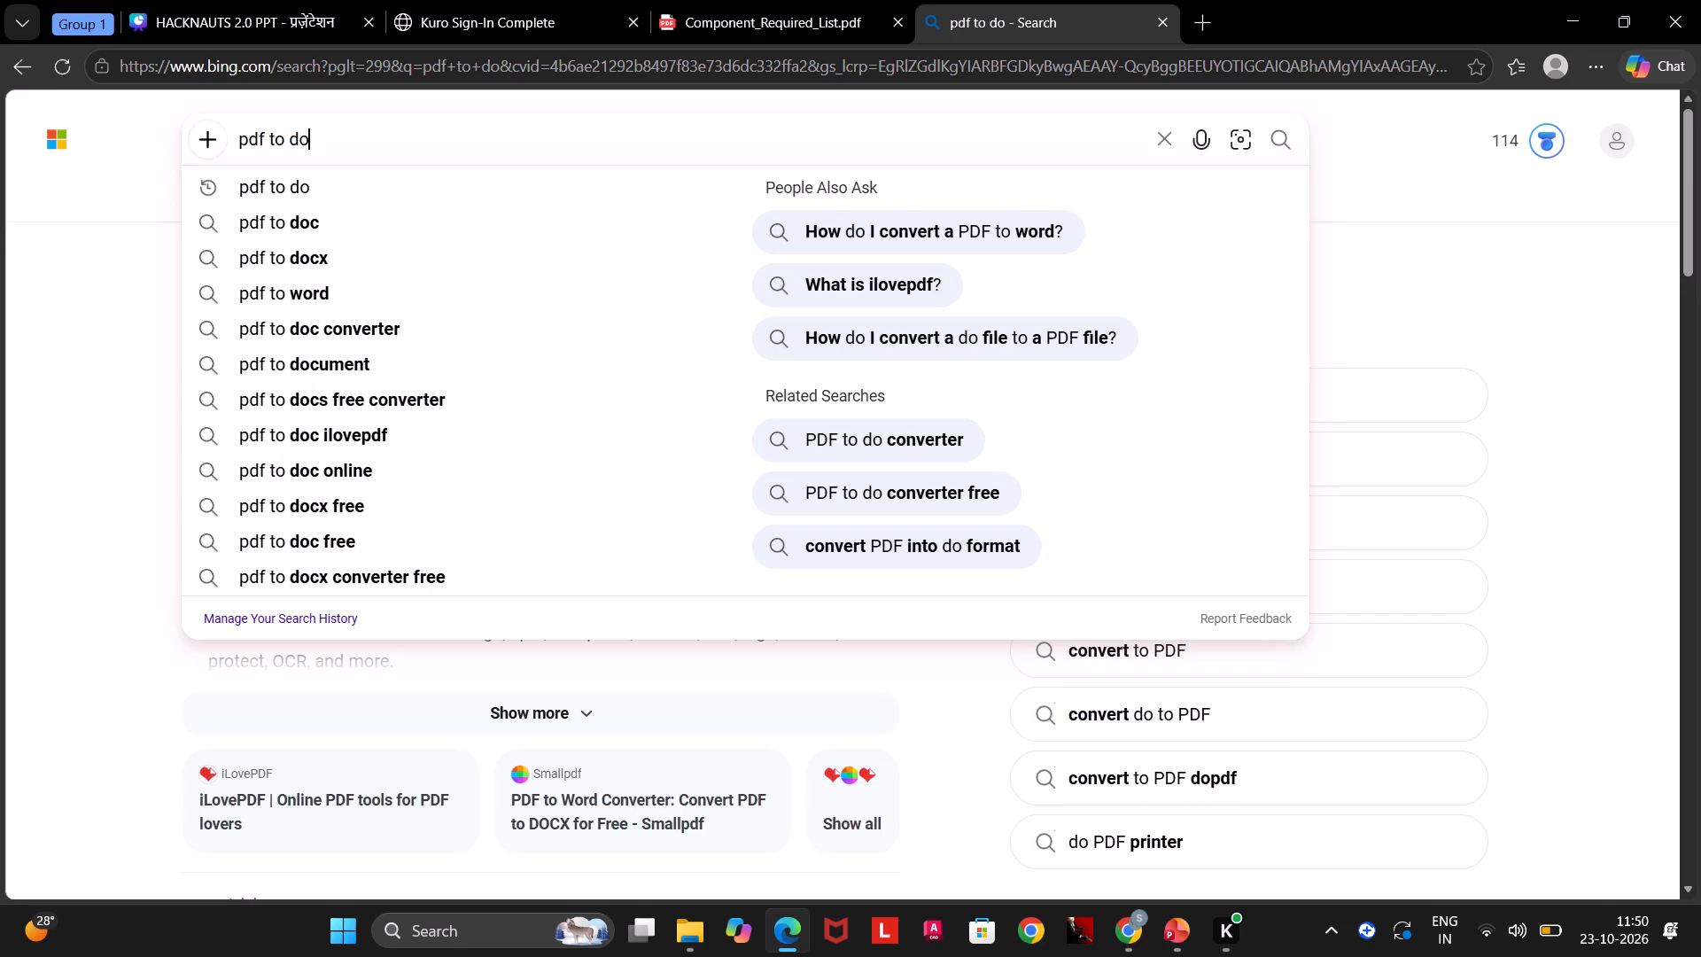
key(Down)
key(Down)
key(Return)
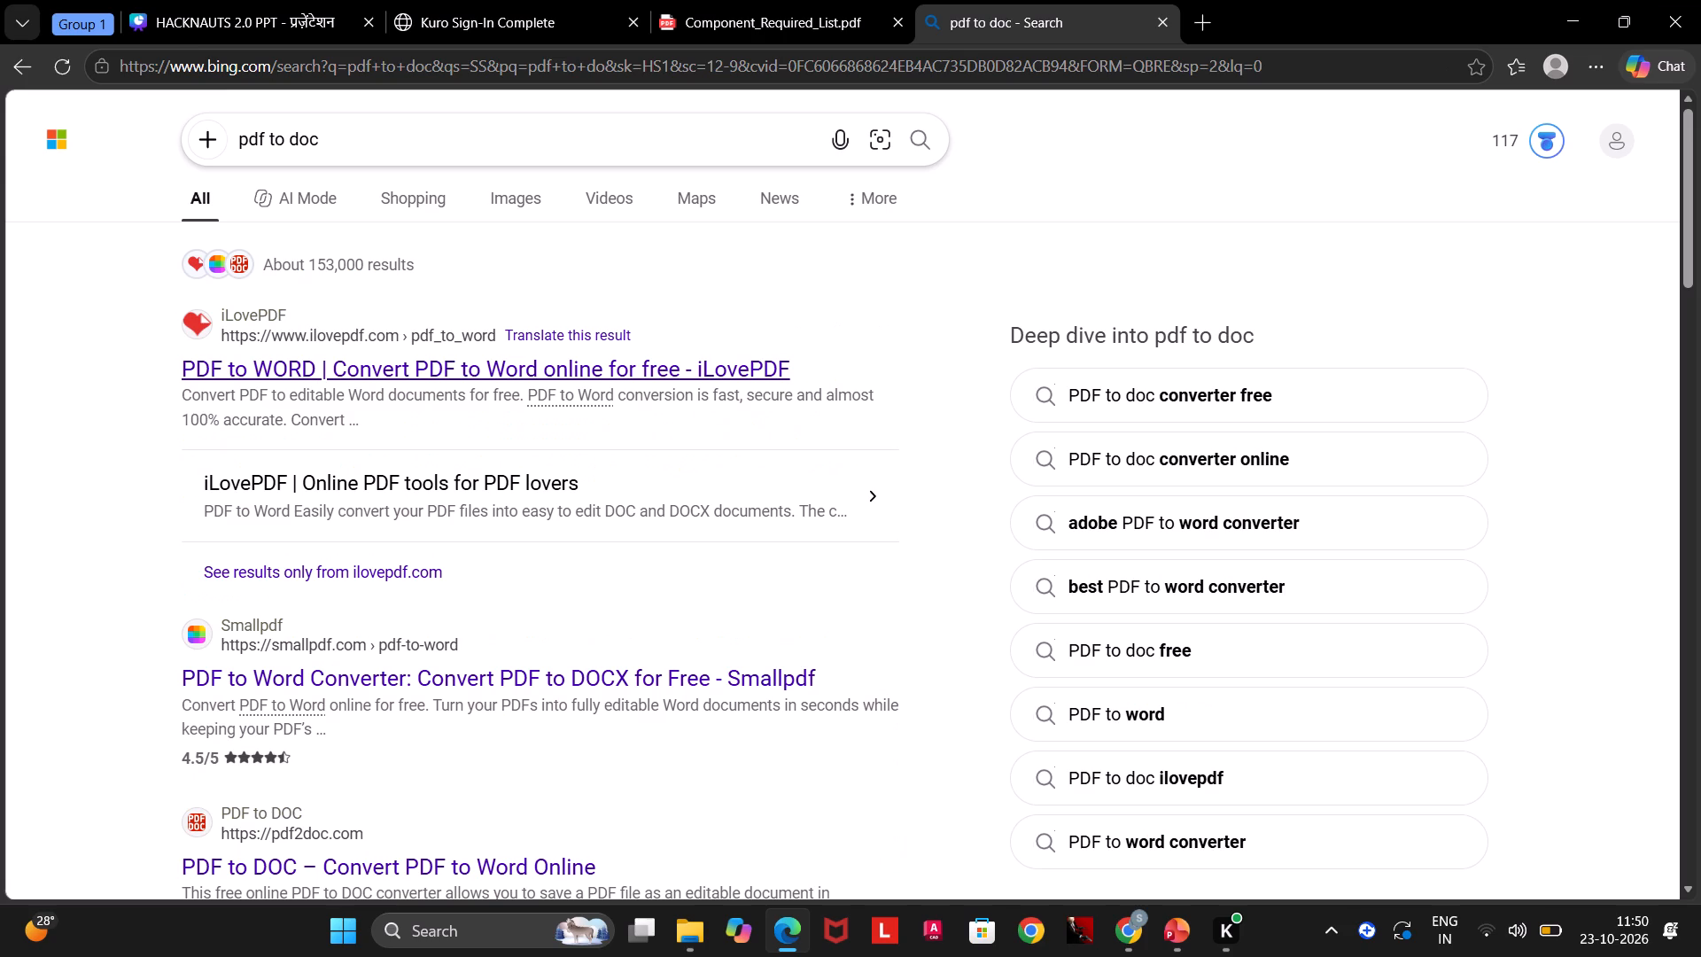
Open iLovePDF's PDF to Word converter and load Component_Required_List.pdf from the Downloads folder.
click(450, 356)
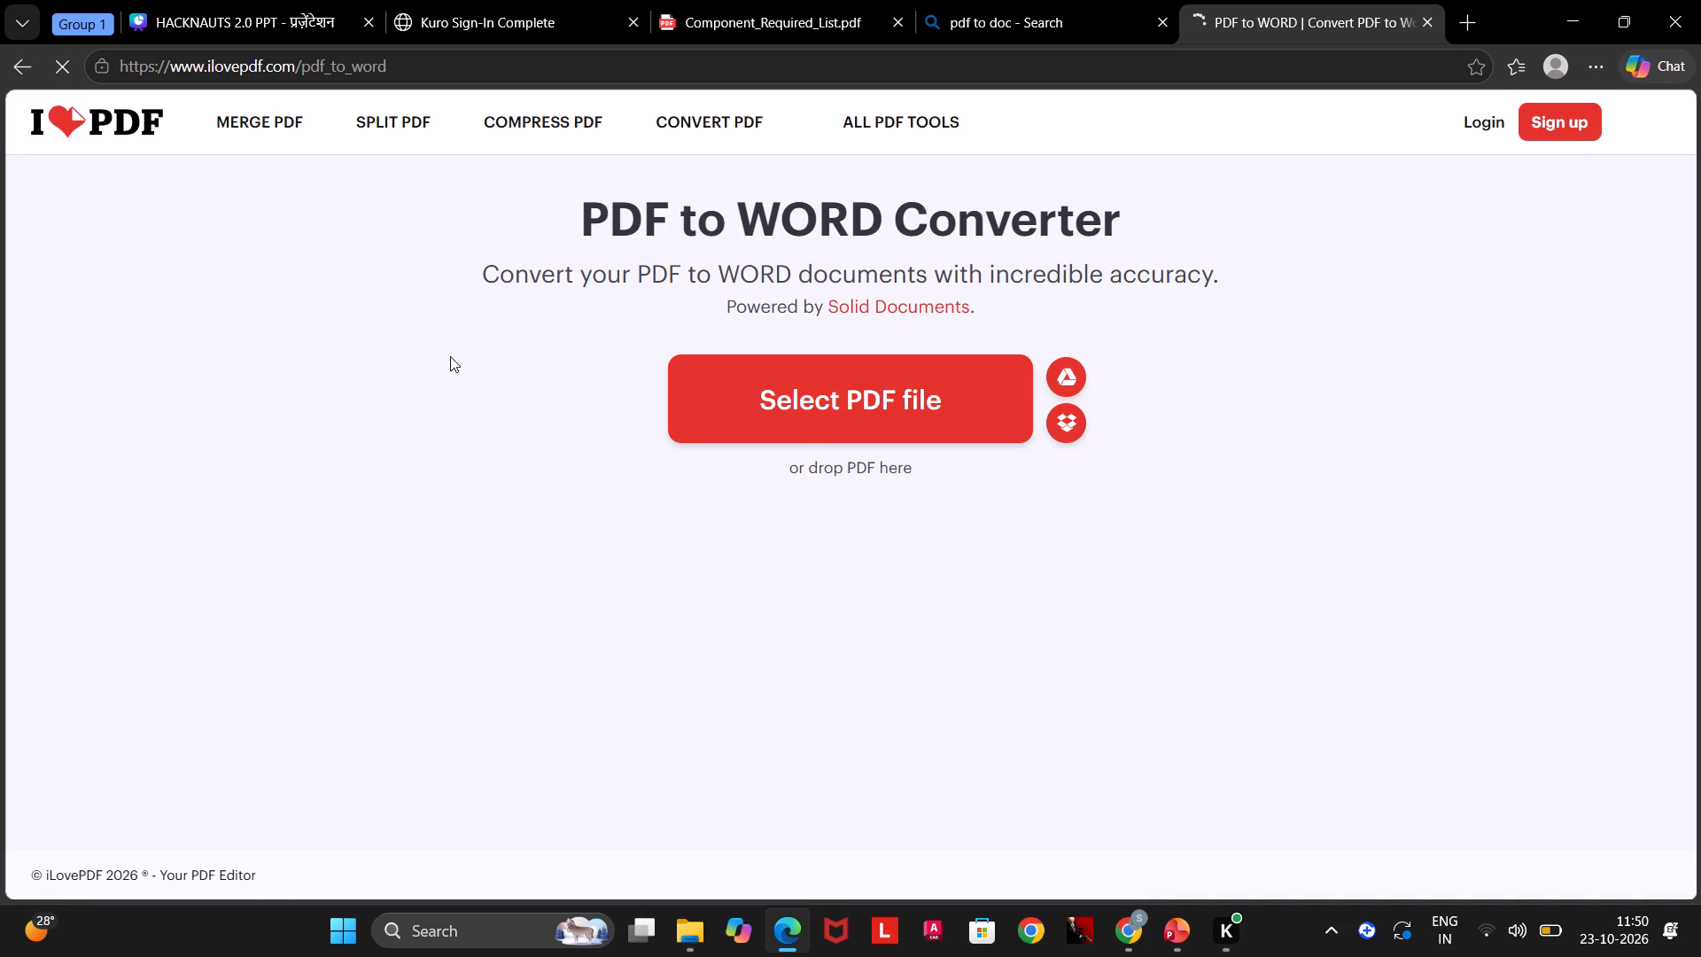
click(809, 427)
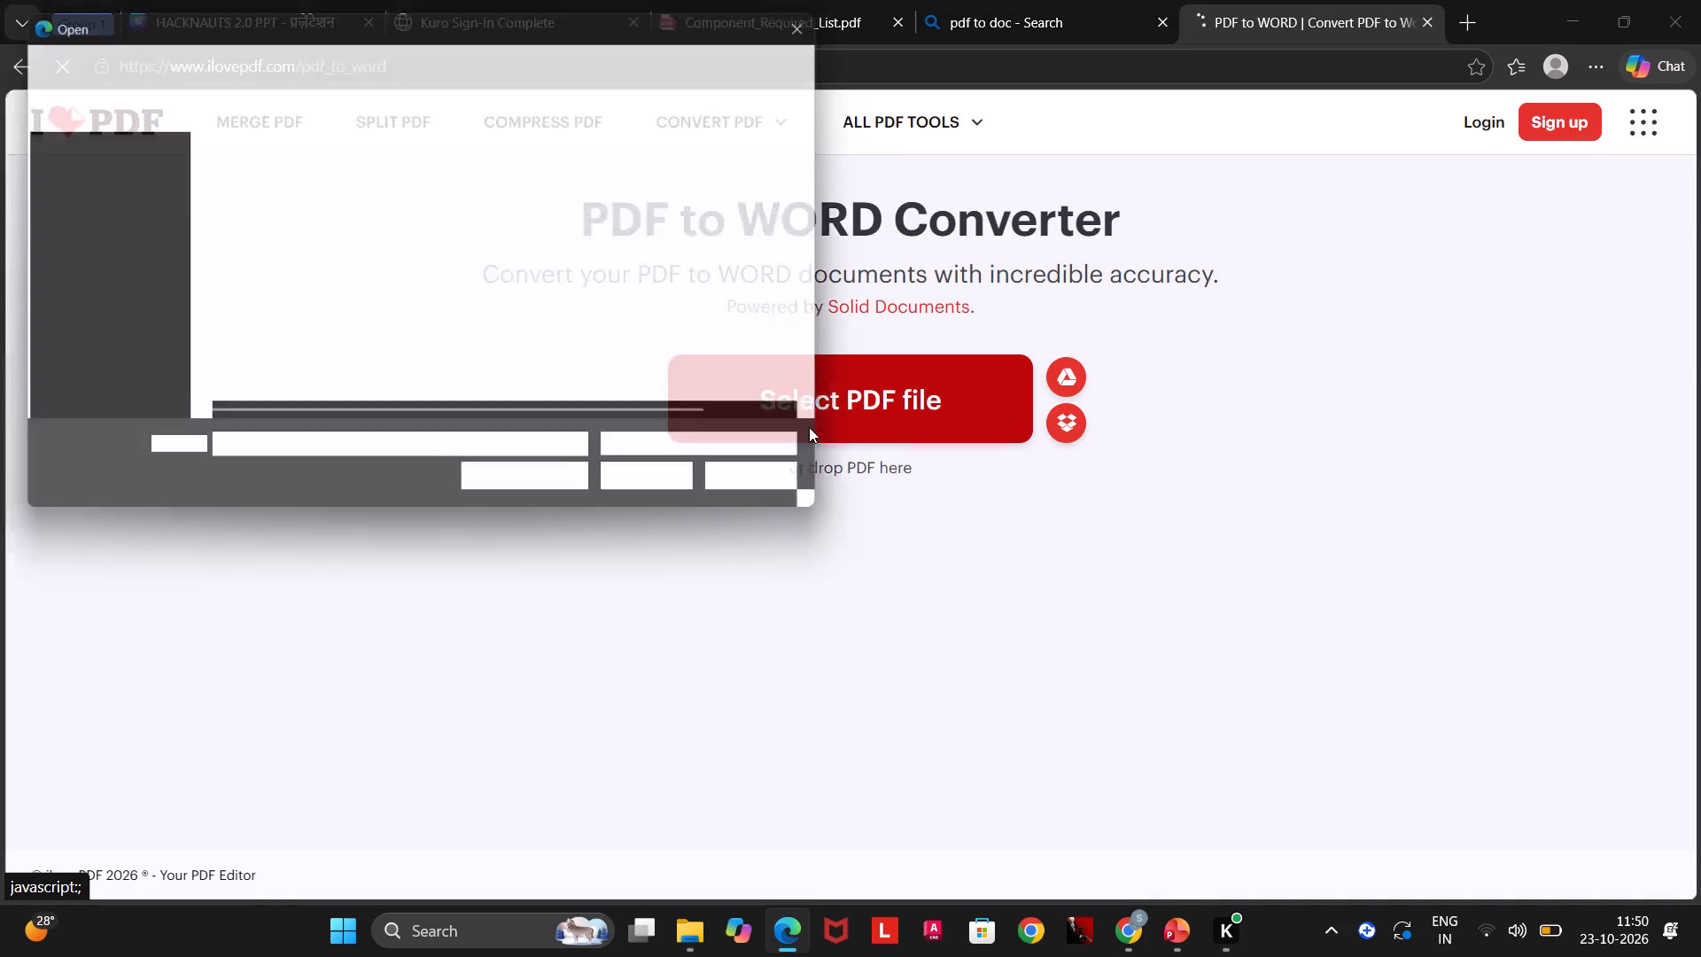
click(809, 427)
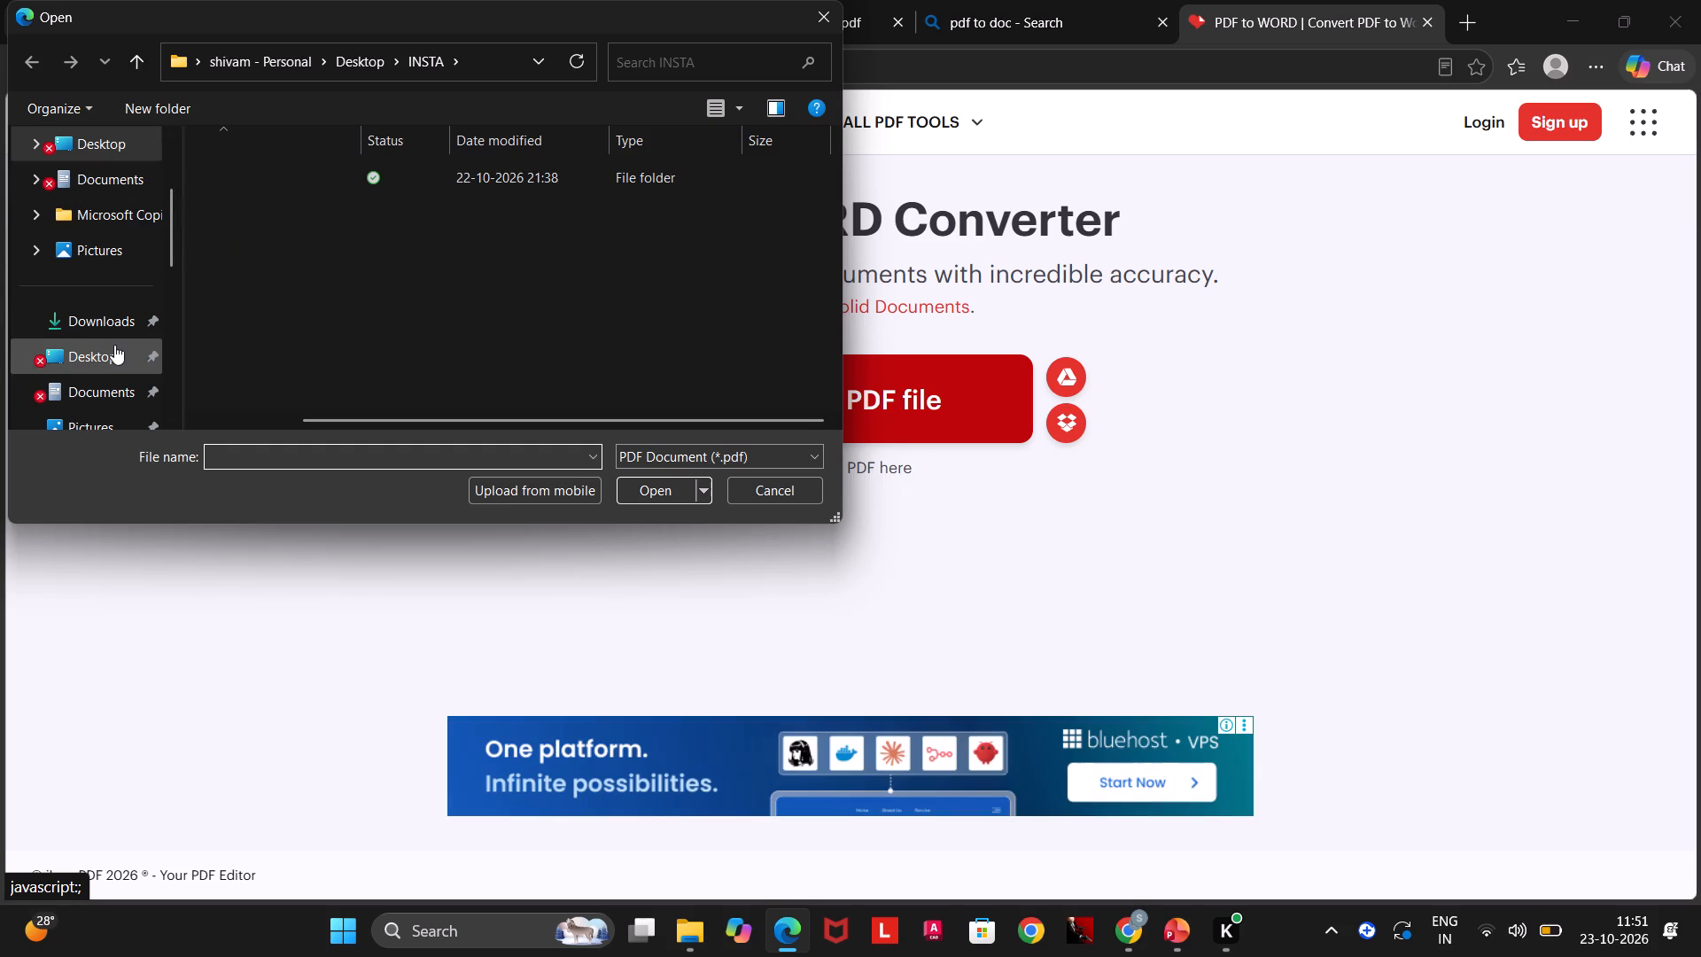
click(123, 324)
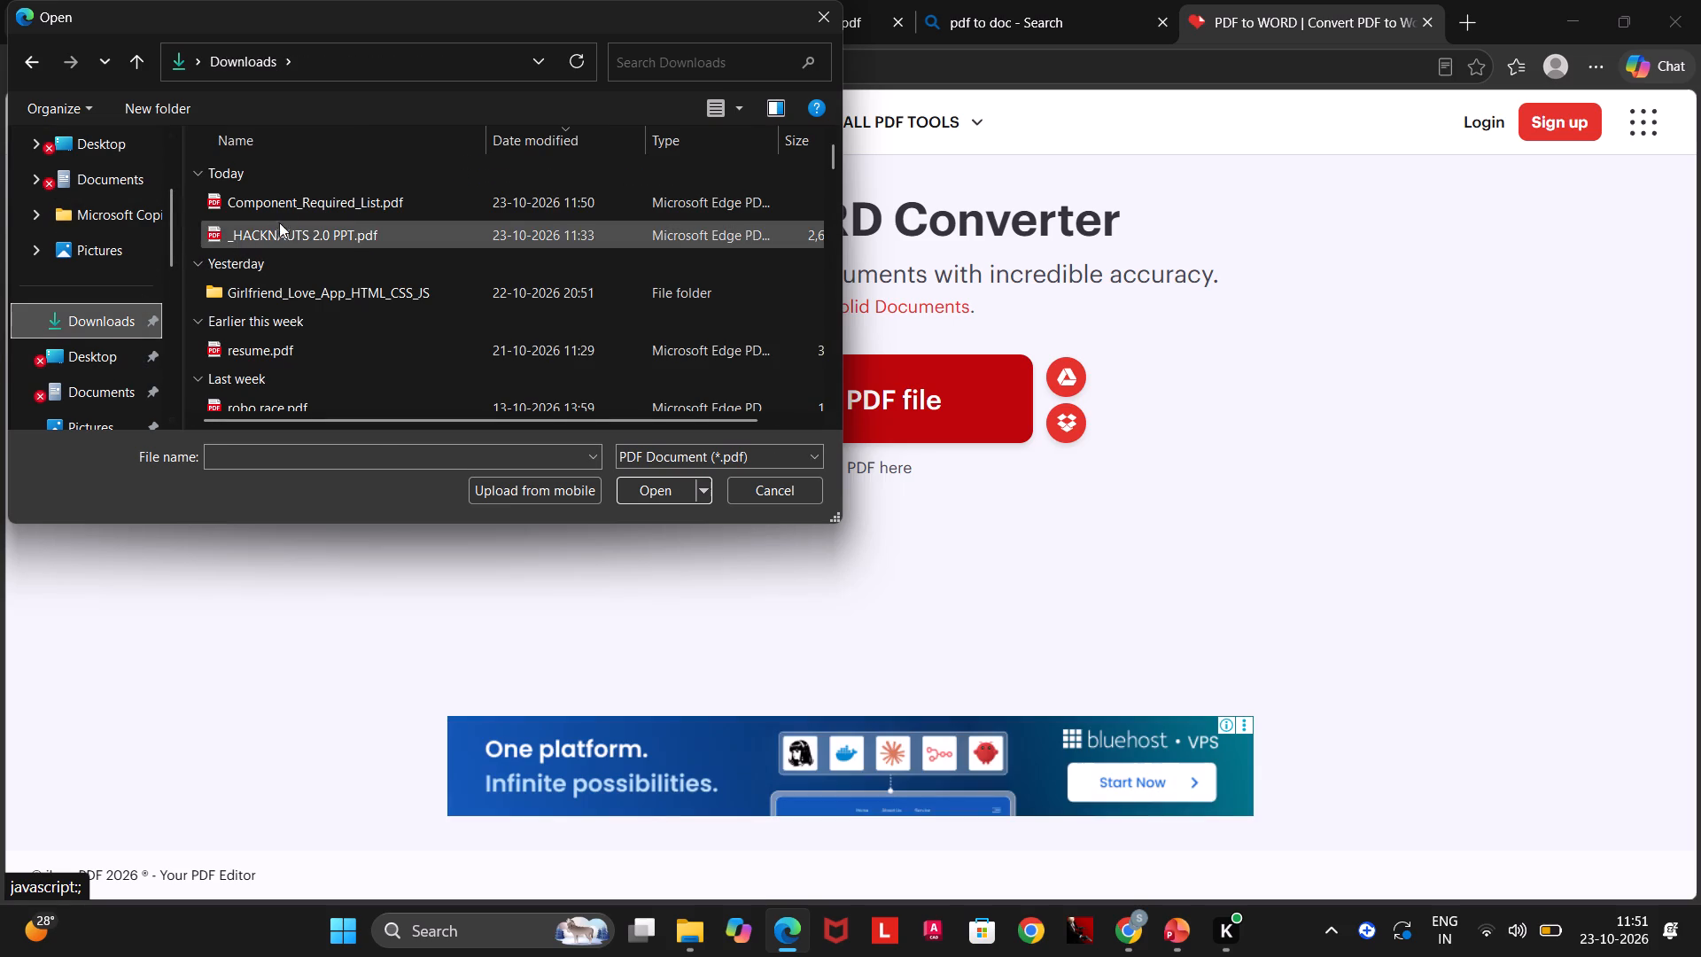
click(301, 207)
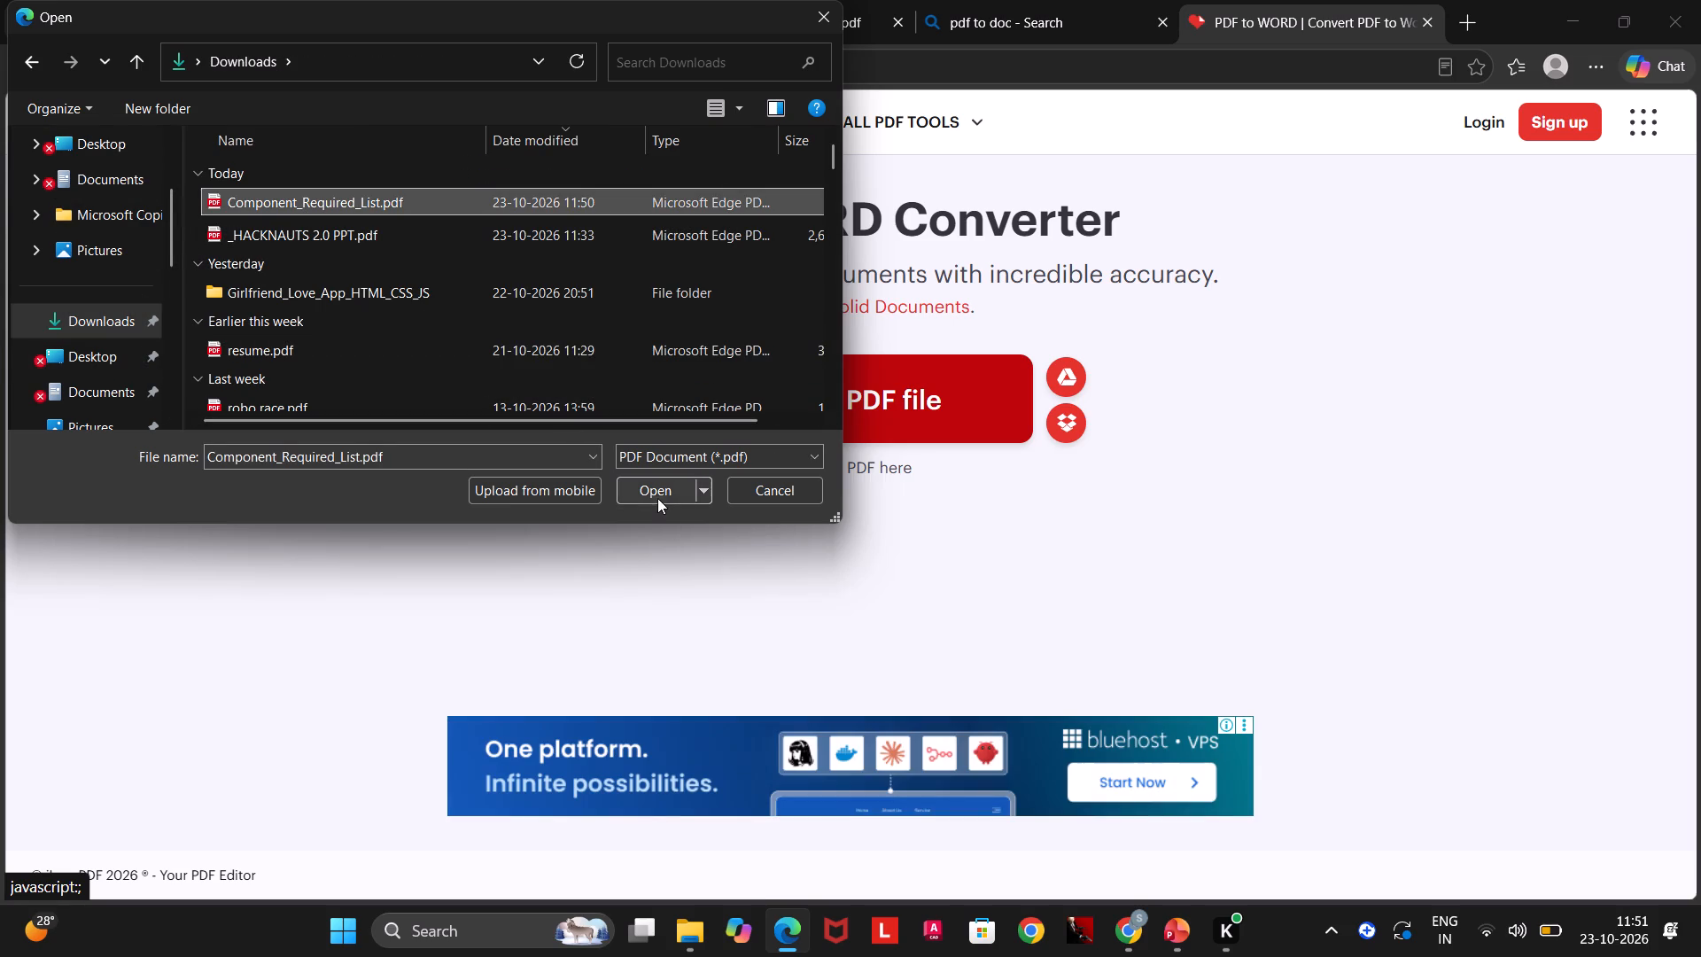
click(657, 498)
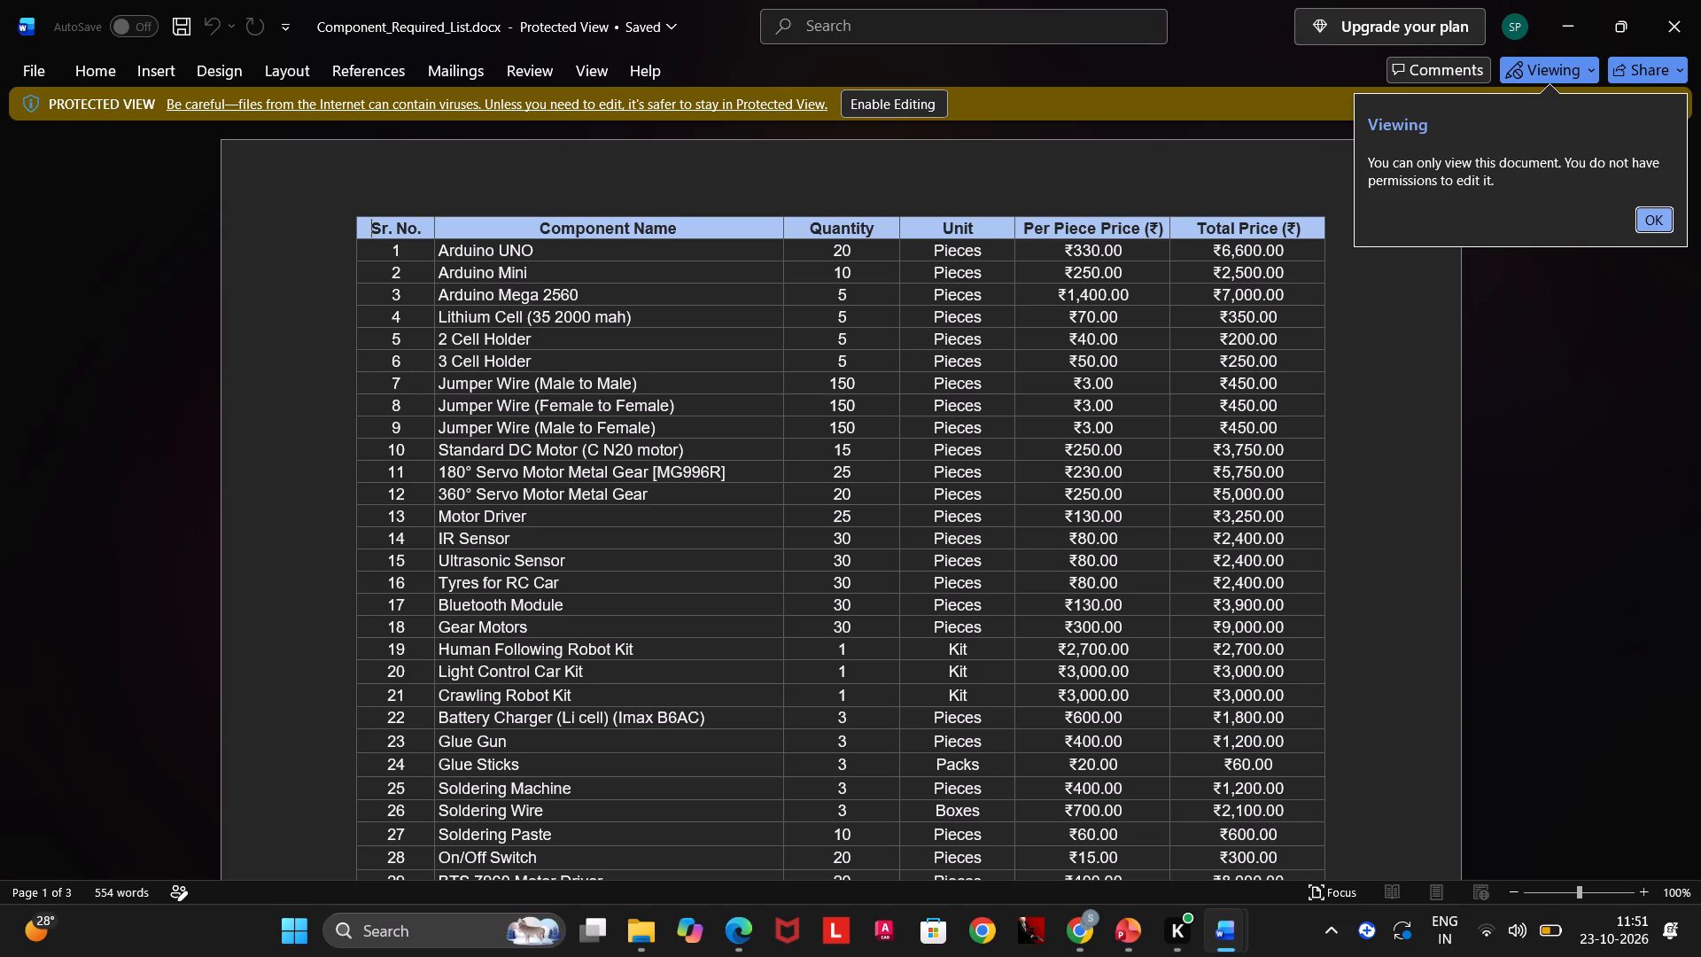
click(928, 113)
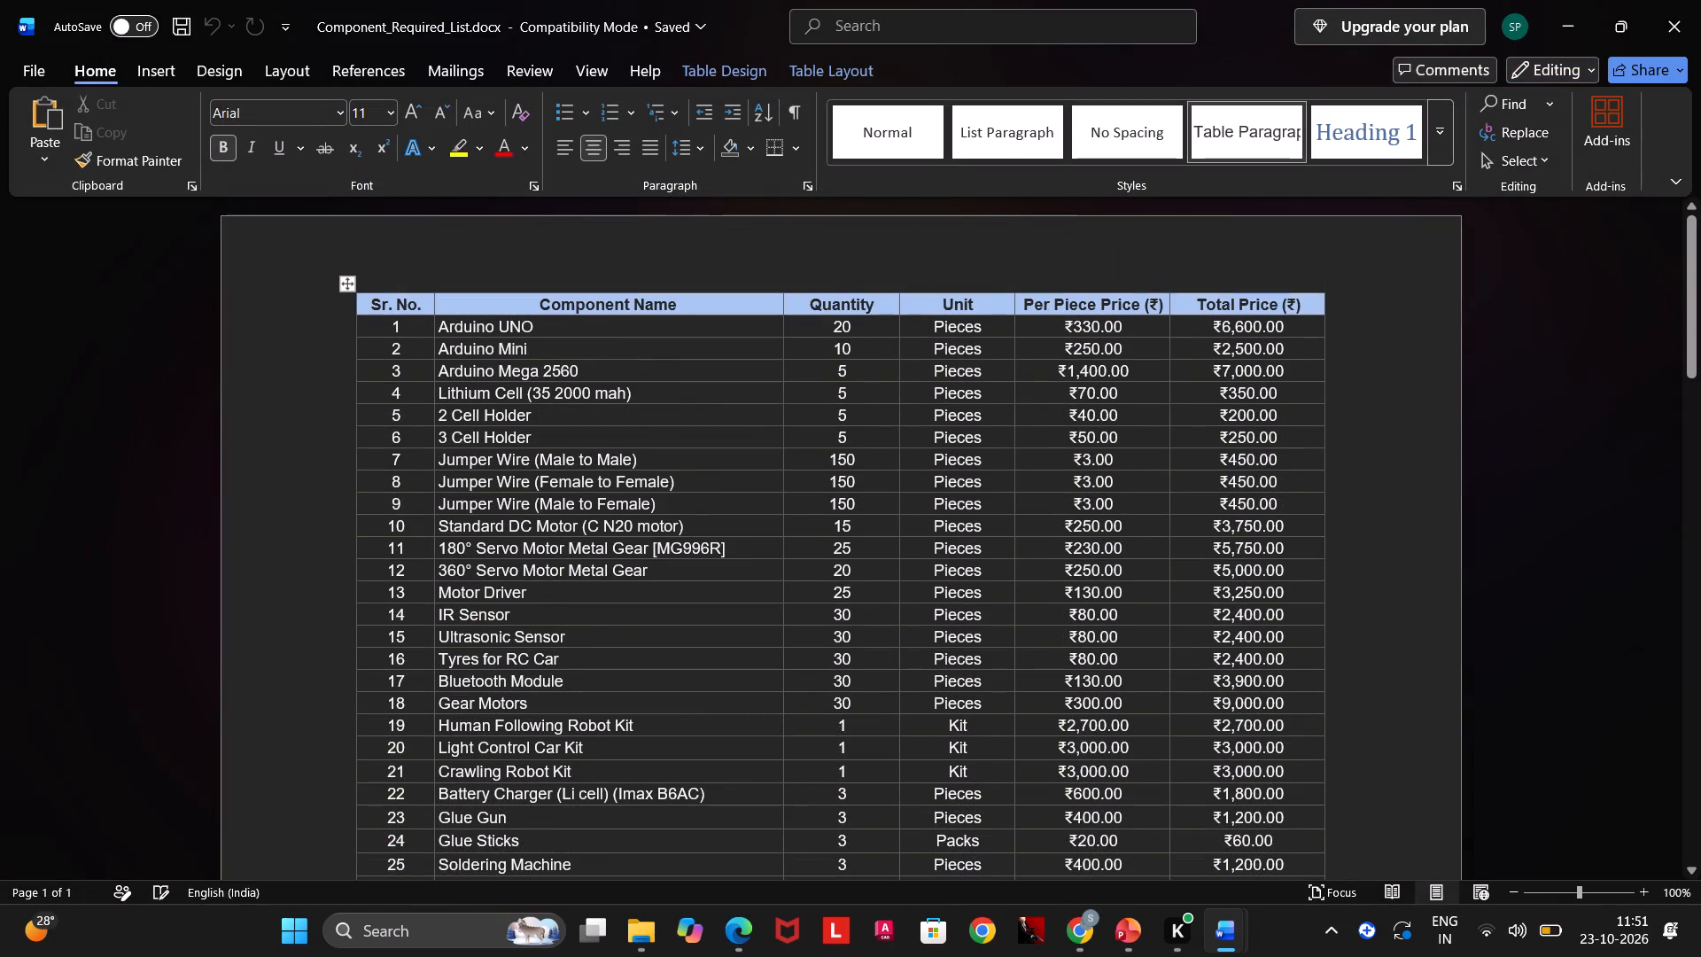
Set the per piece price of the Motor Driver in row 13 to ₹230.00.
click(1084, 593)
key(BackSpace)
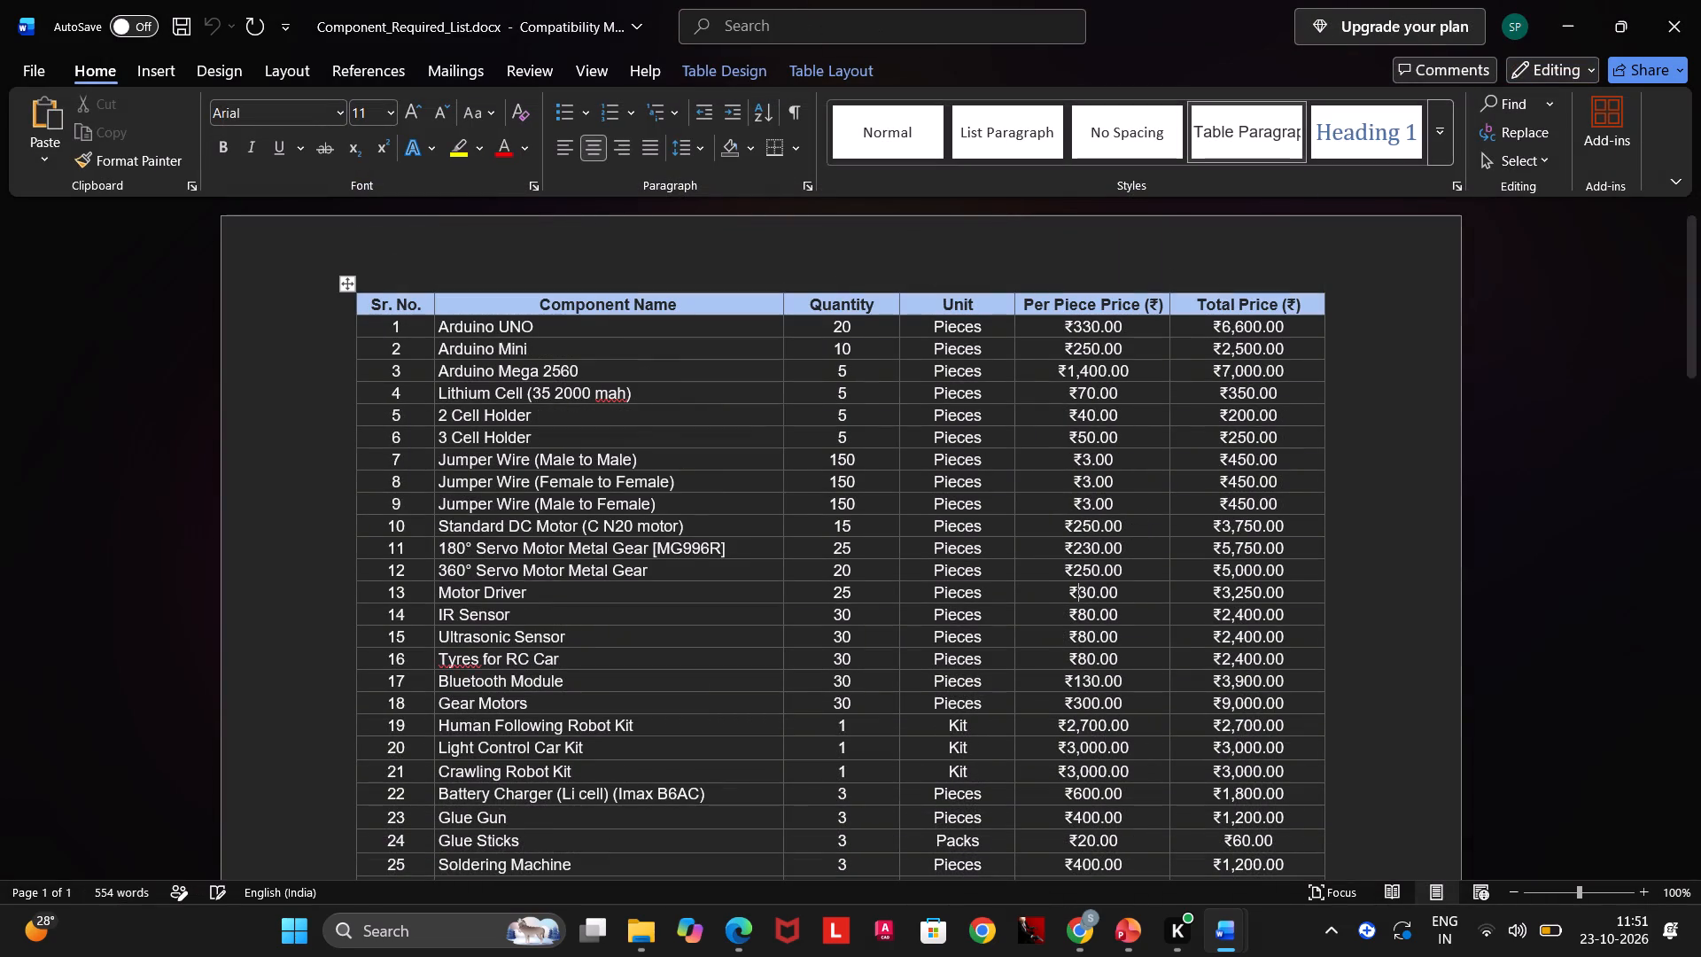
key(2)
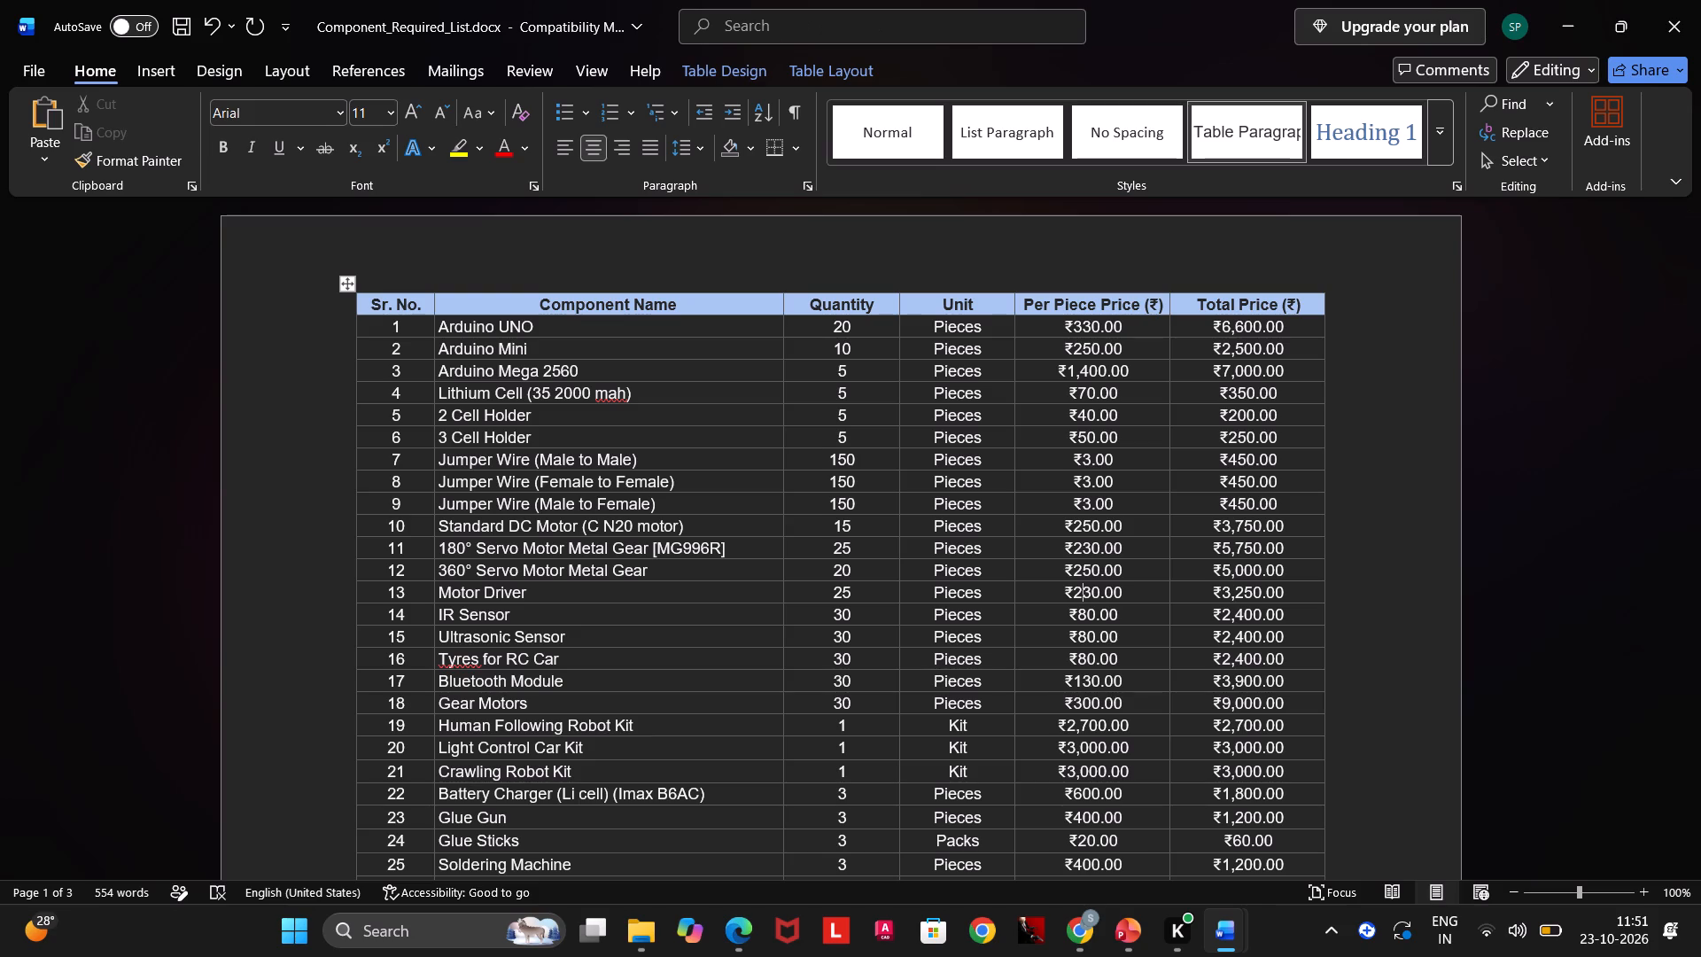
key(BackSpace)
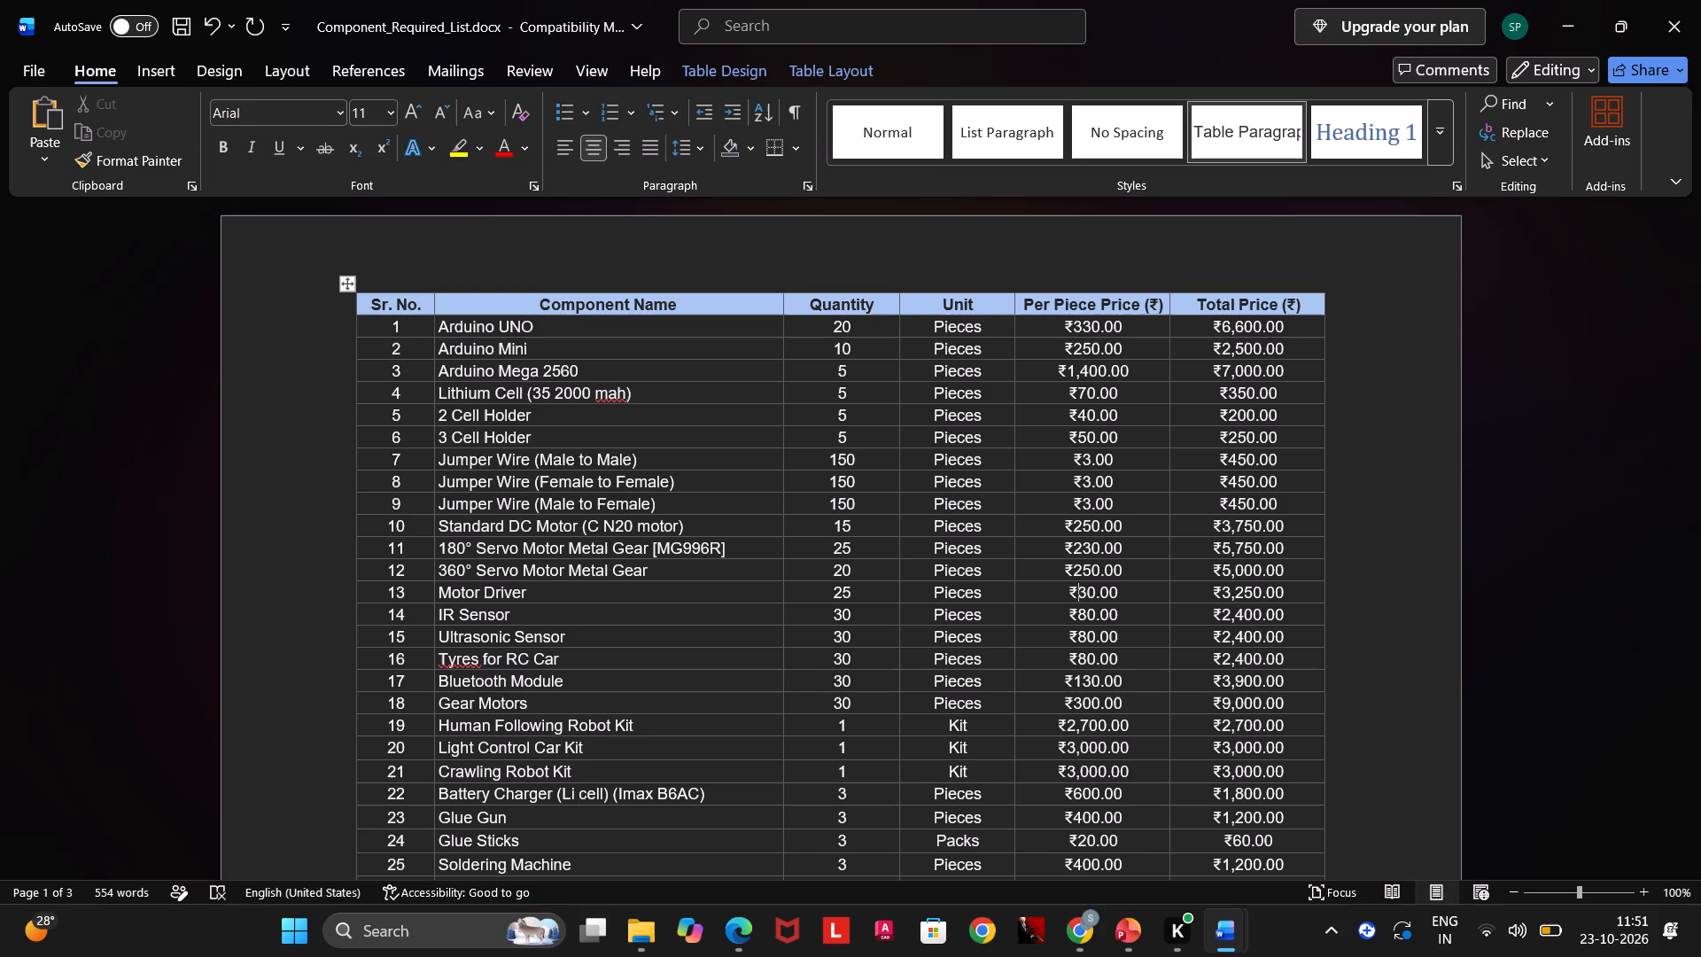
key(2)
Set the per piece price of the IR Sensor in row 14 to ₹90.00, keeping it on one line.
click(1239, 610)
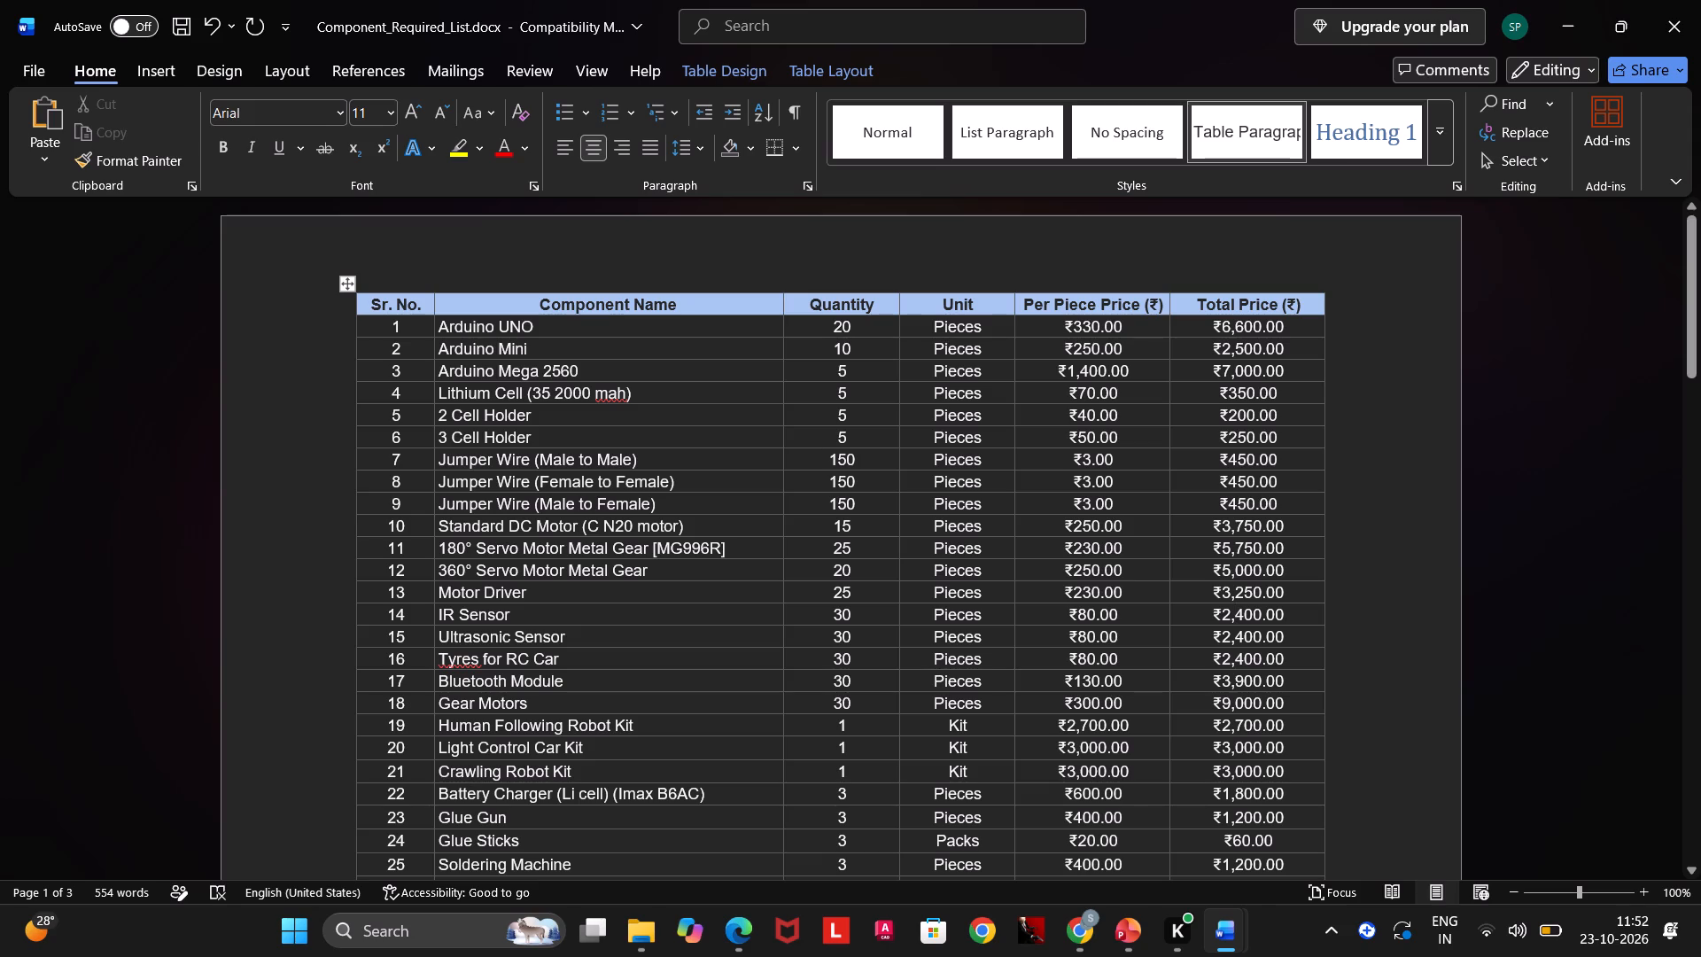
click(1245, 614)
double_click(1090, 618)
key(BackSpace)
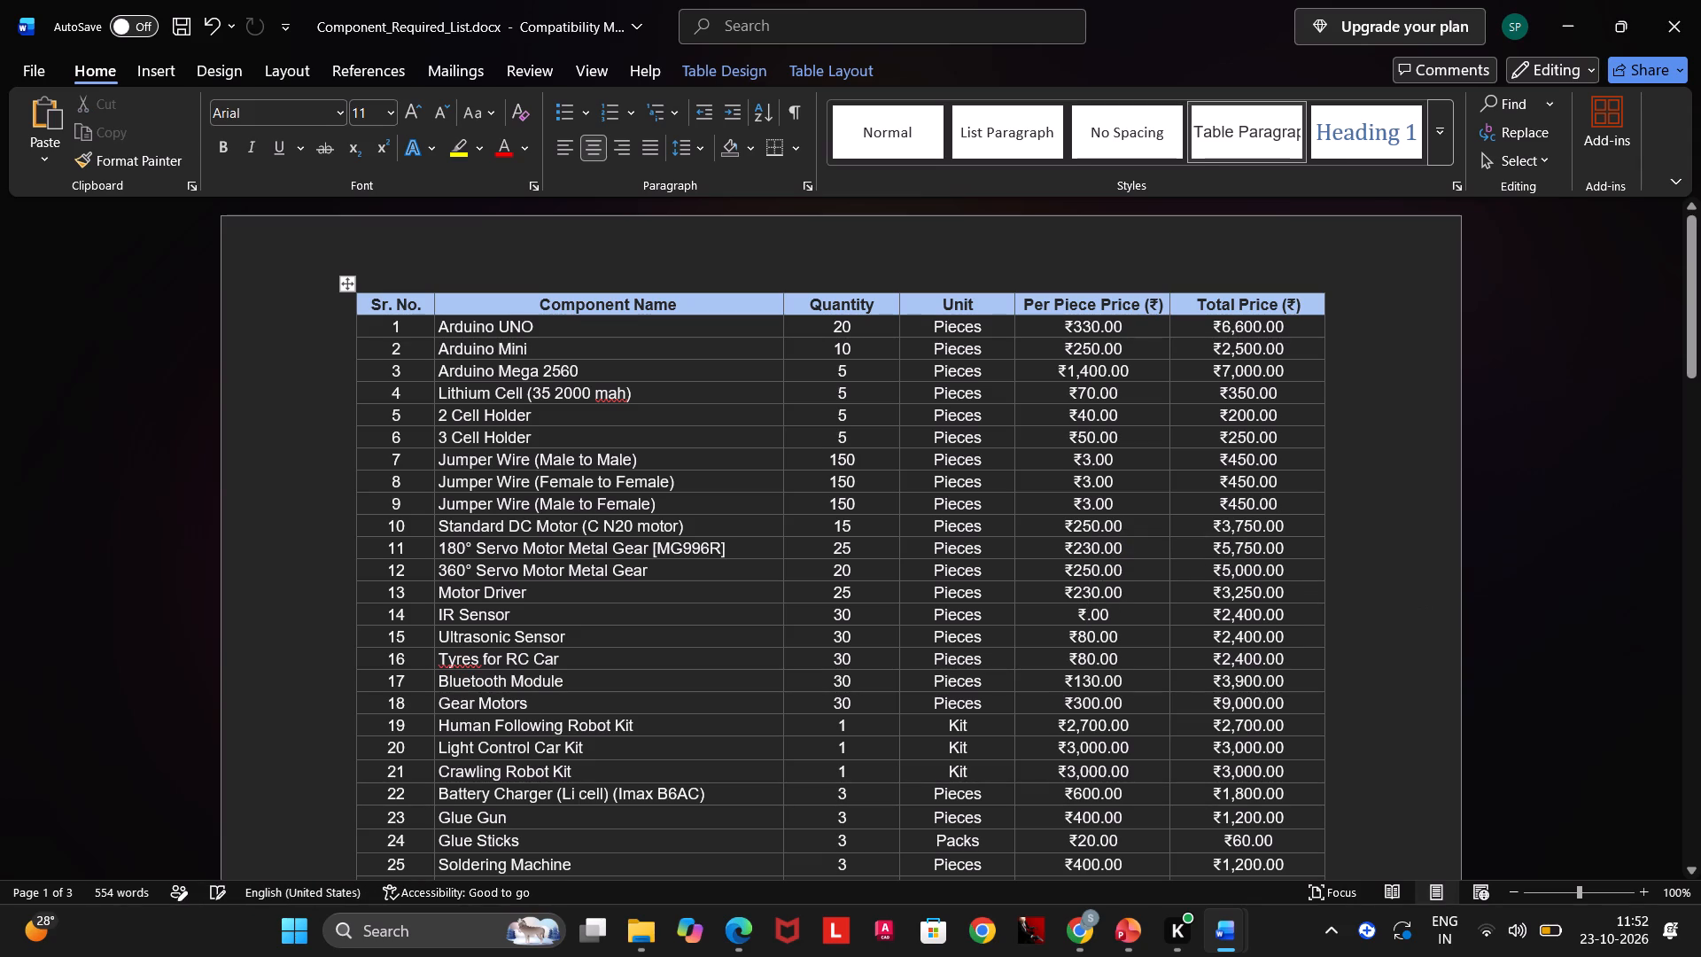
key(9)
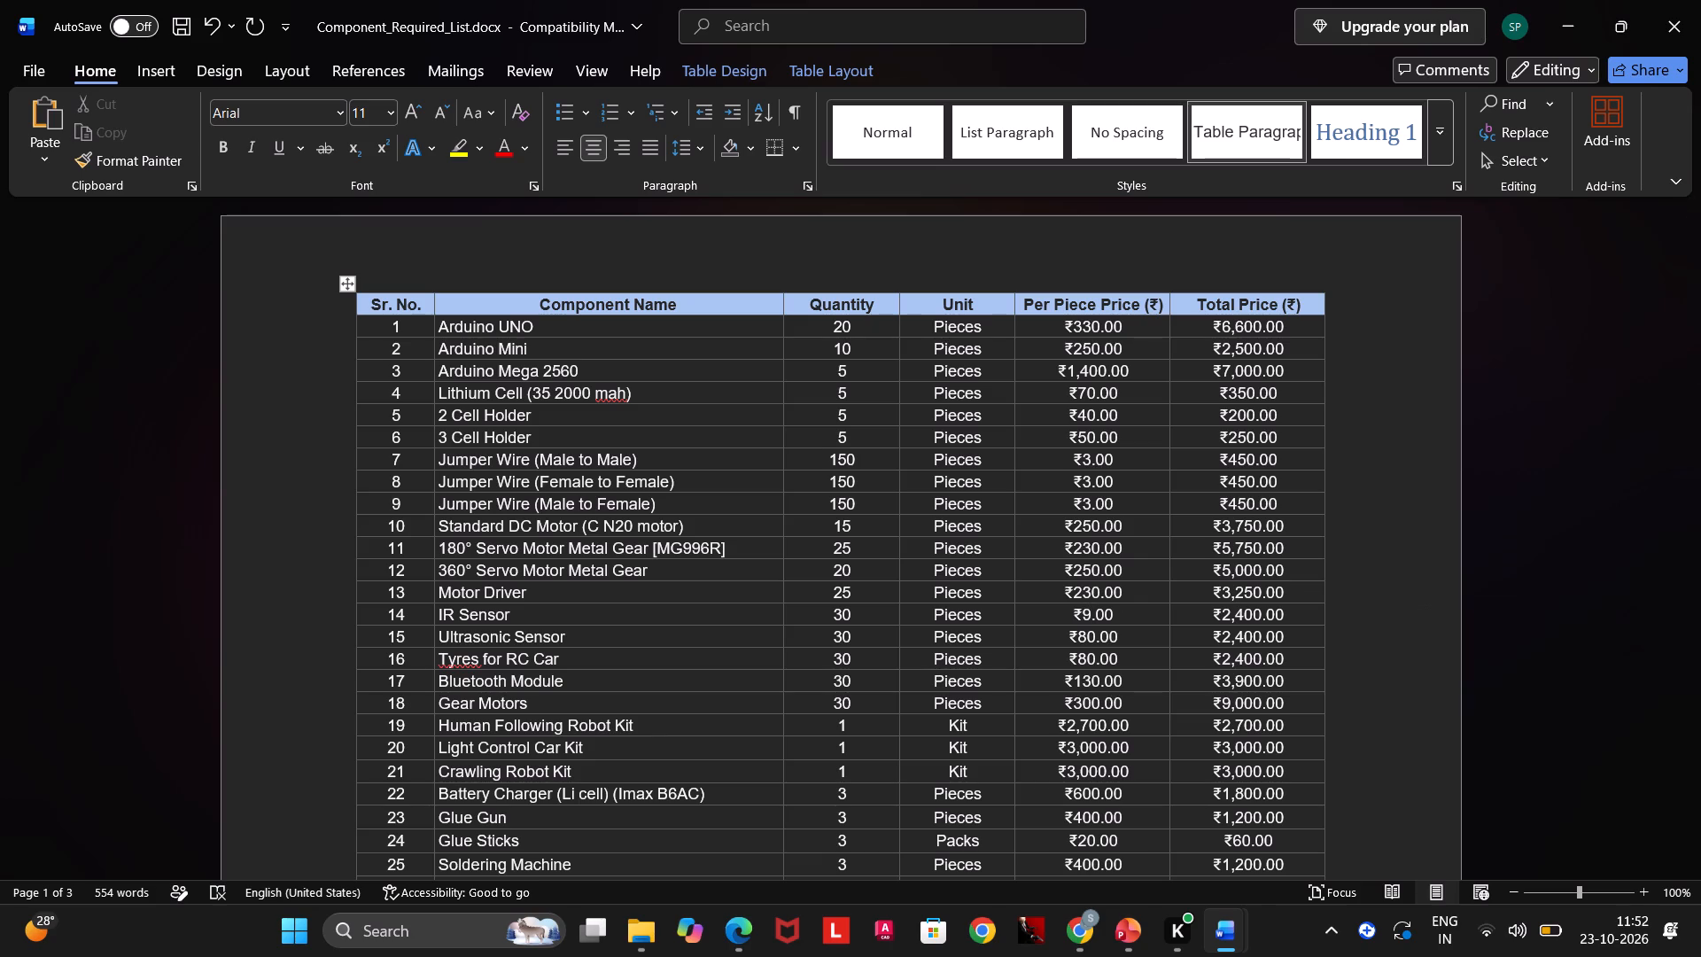
key(0)
key(Return)
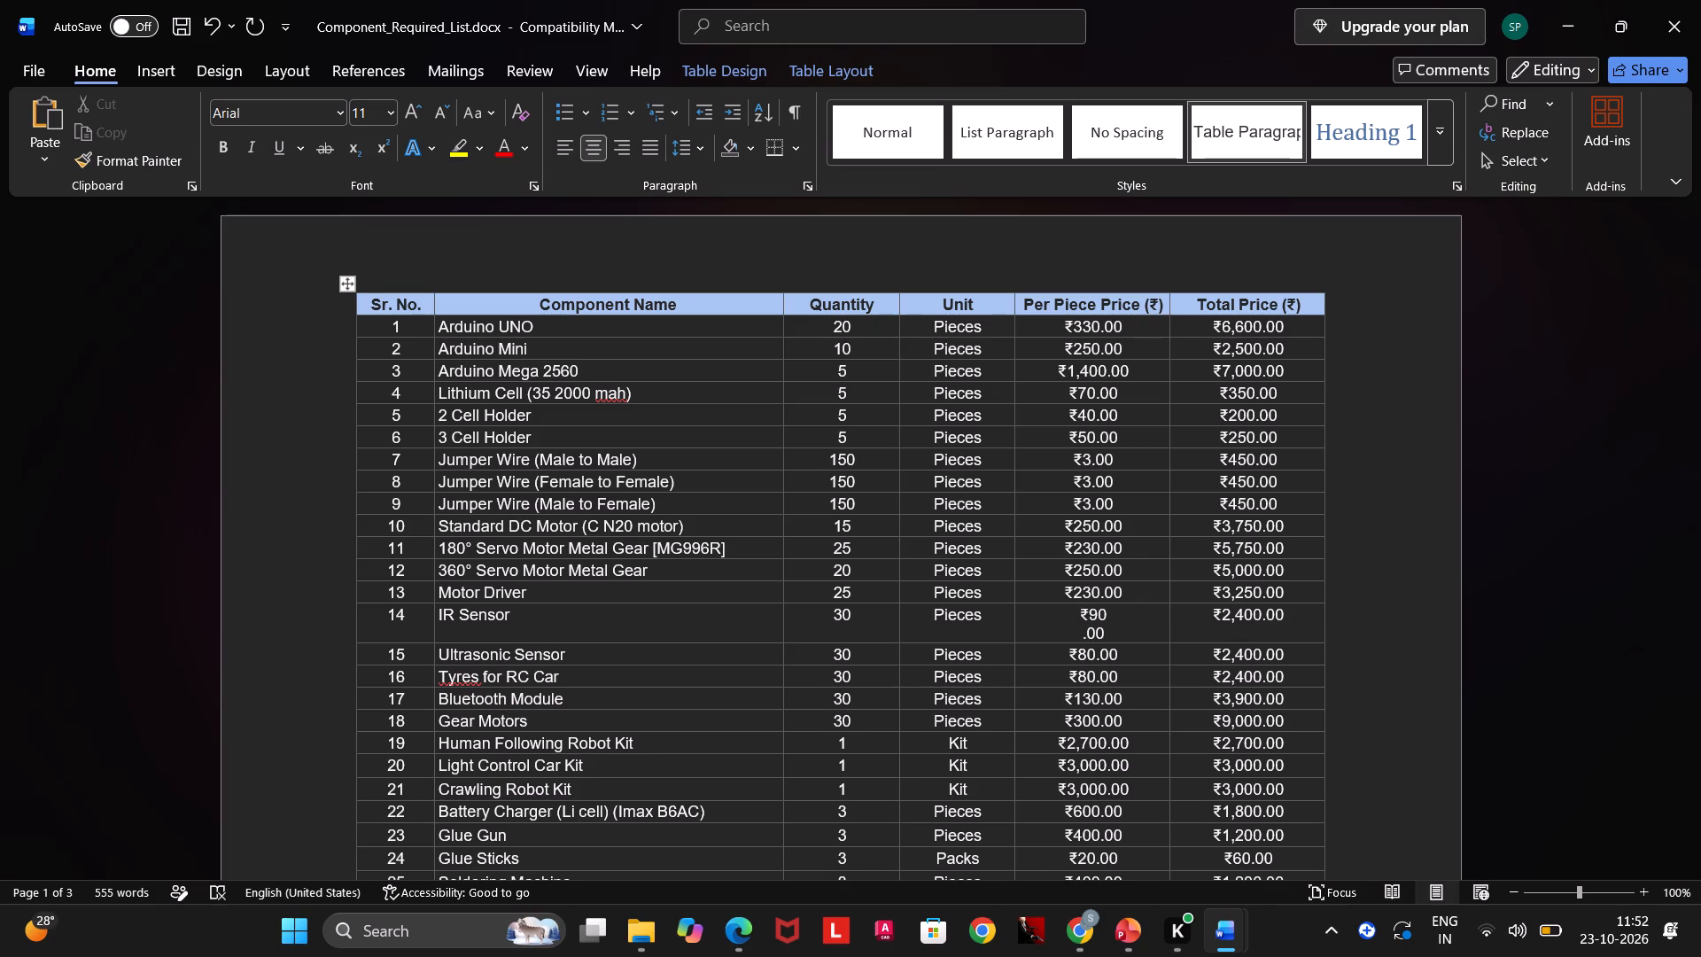
key(BackSpace)
key(BackSpace)
key(BackSpace)
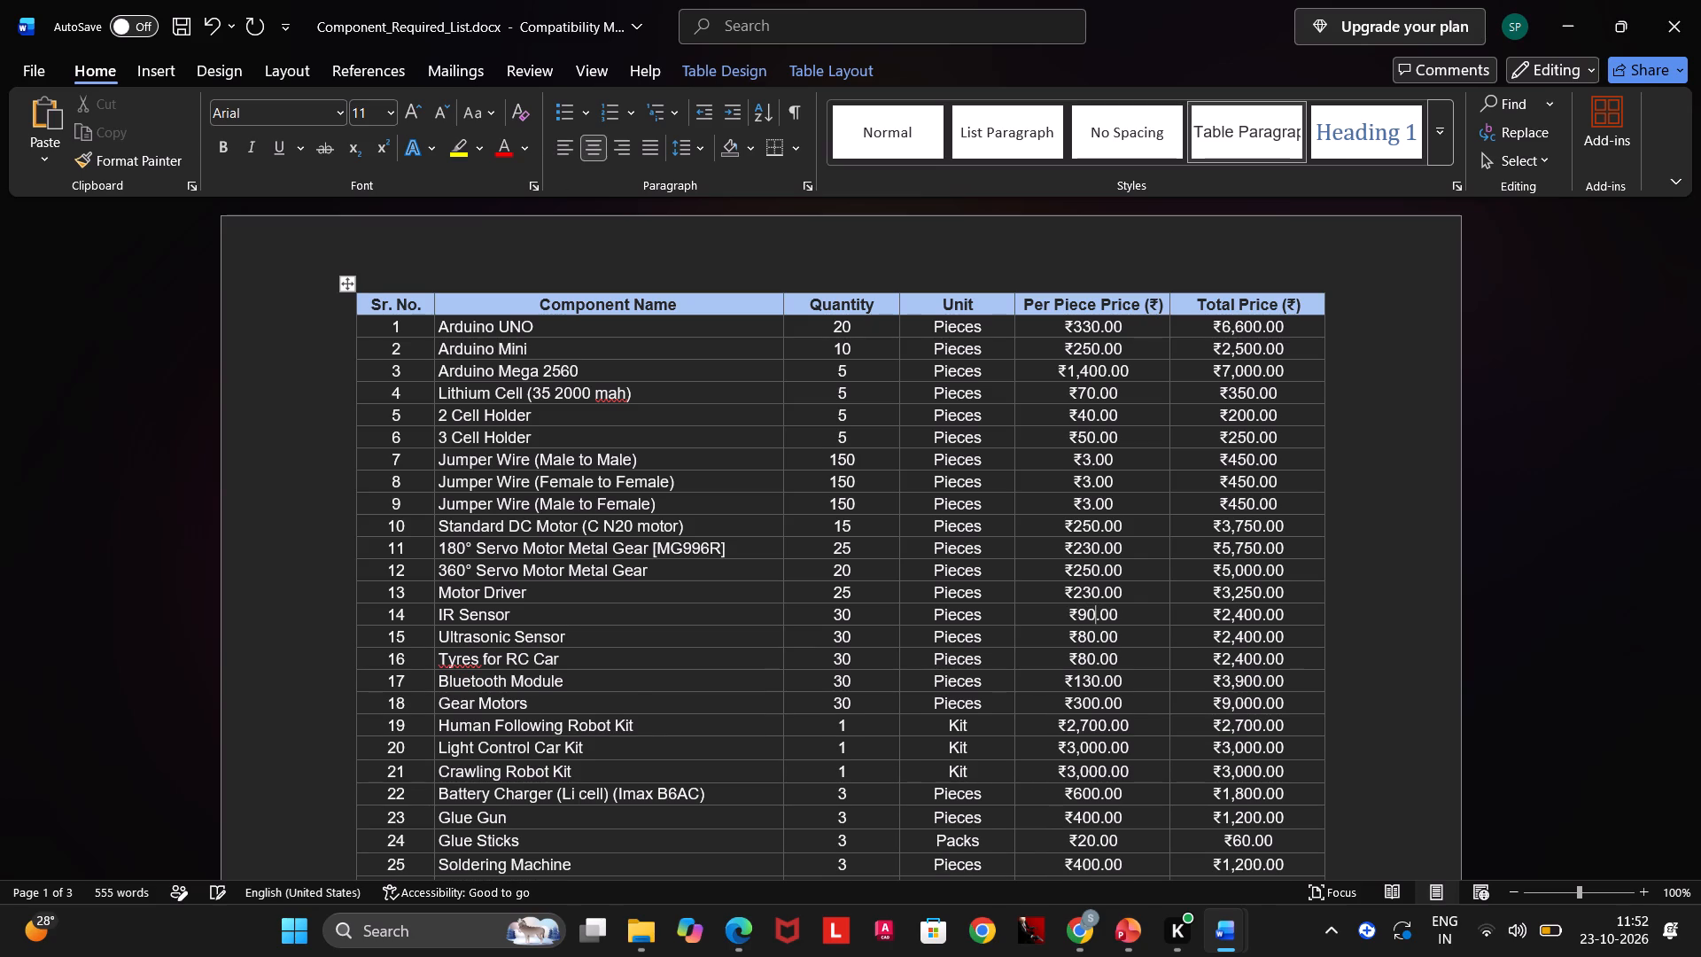
click(1100, 631)
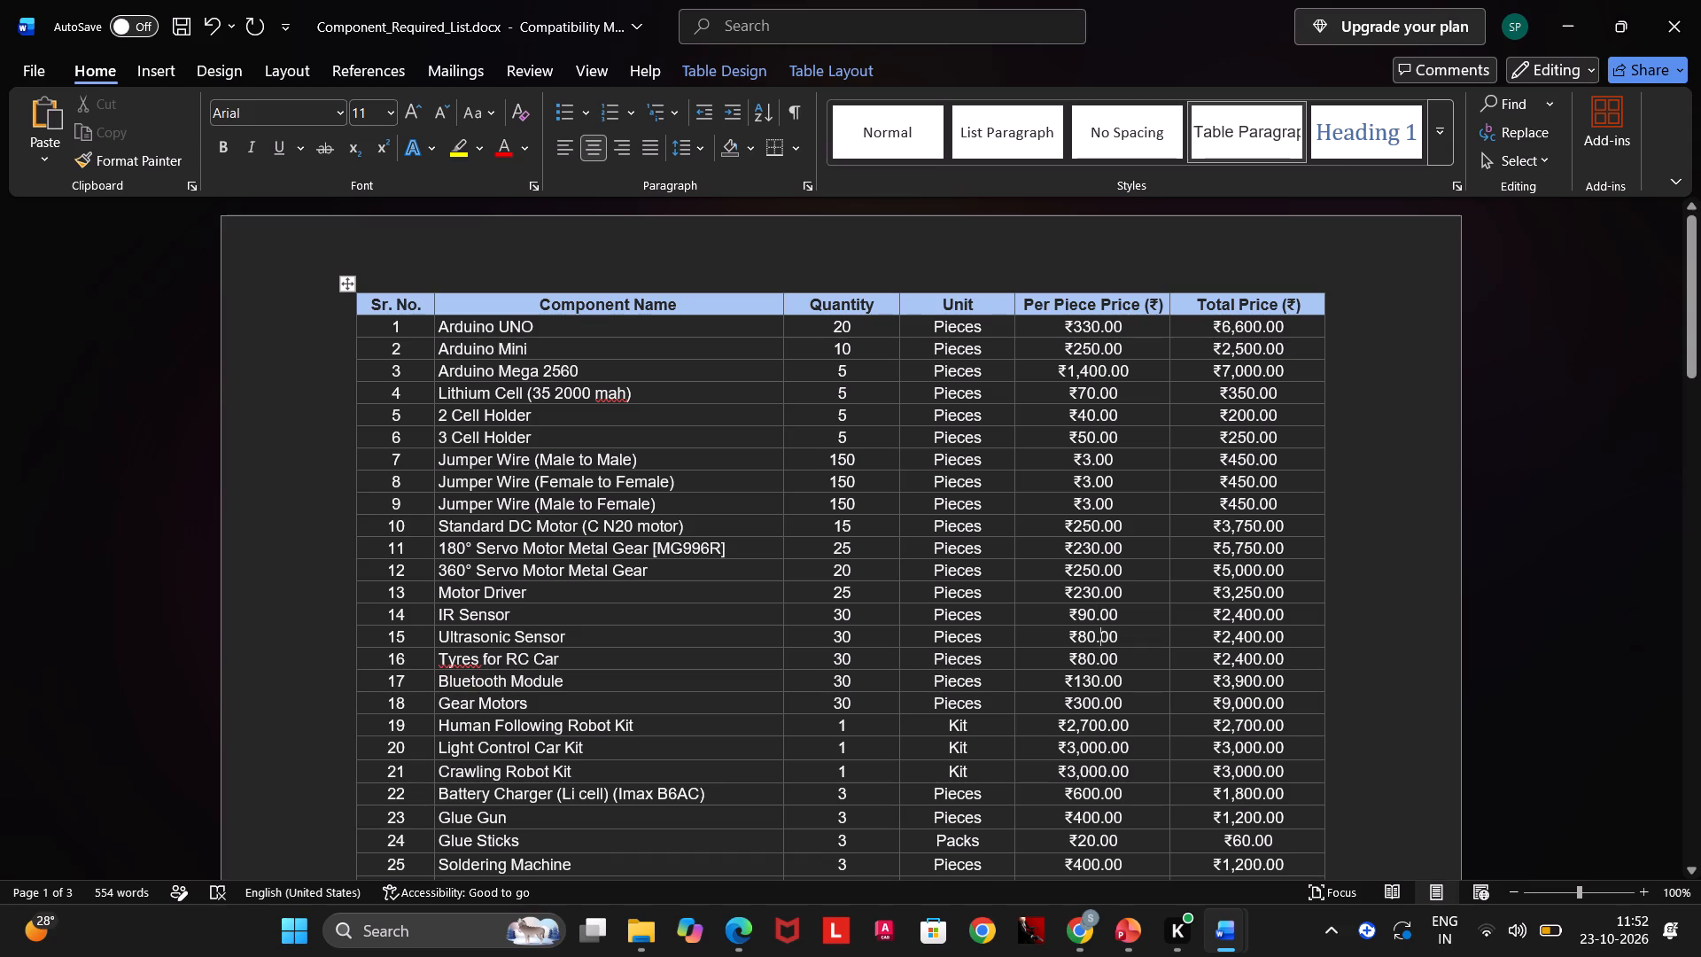
Set the total price of the IR Sensor in row 14 to ₹2,700.00, including the thousands comma.
click(1243, 615)
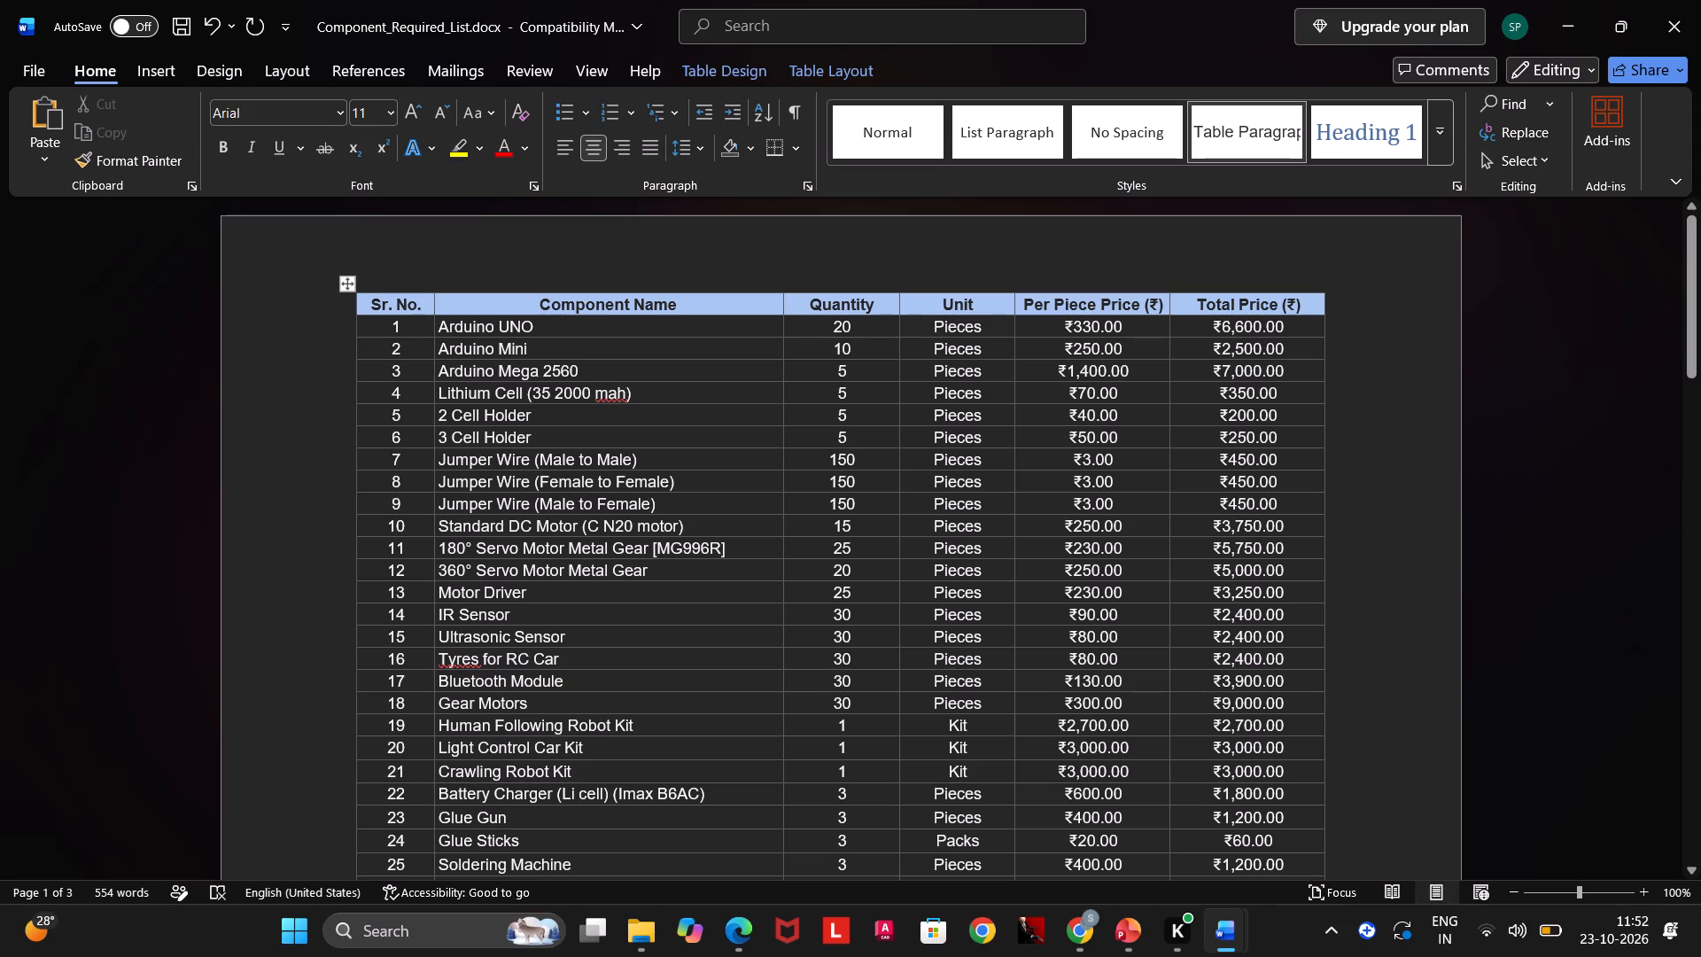
click(1243, 615)
key(BackSpace)
key(BackSpace)
key(BackSpace)
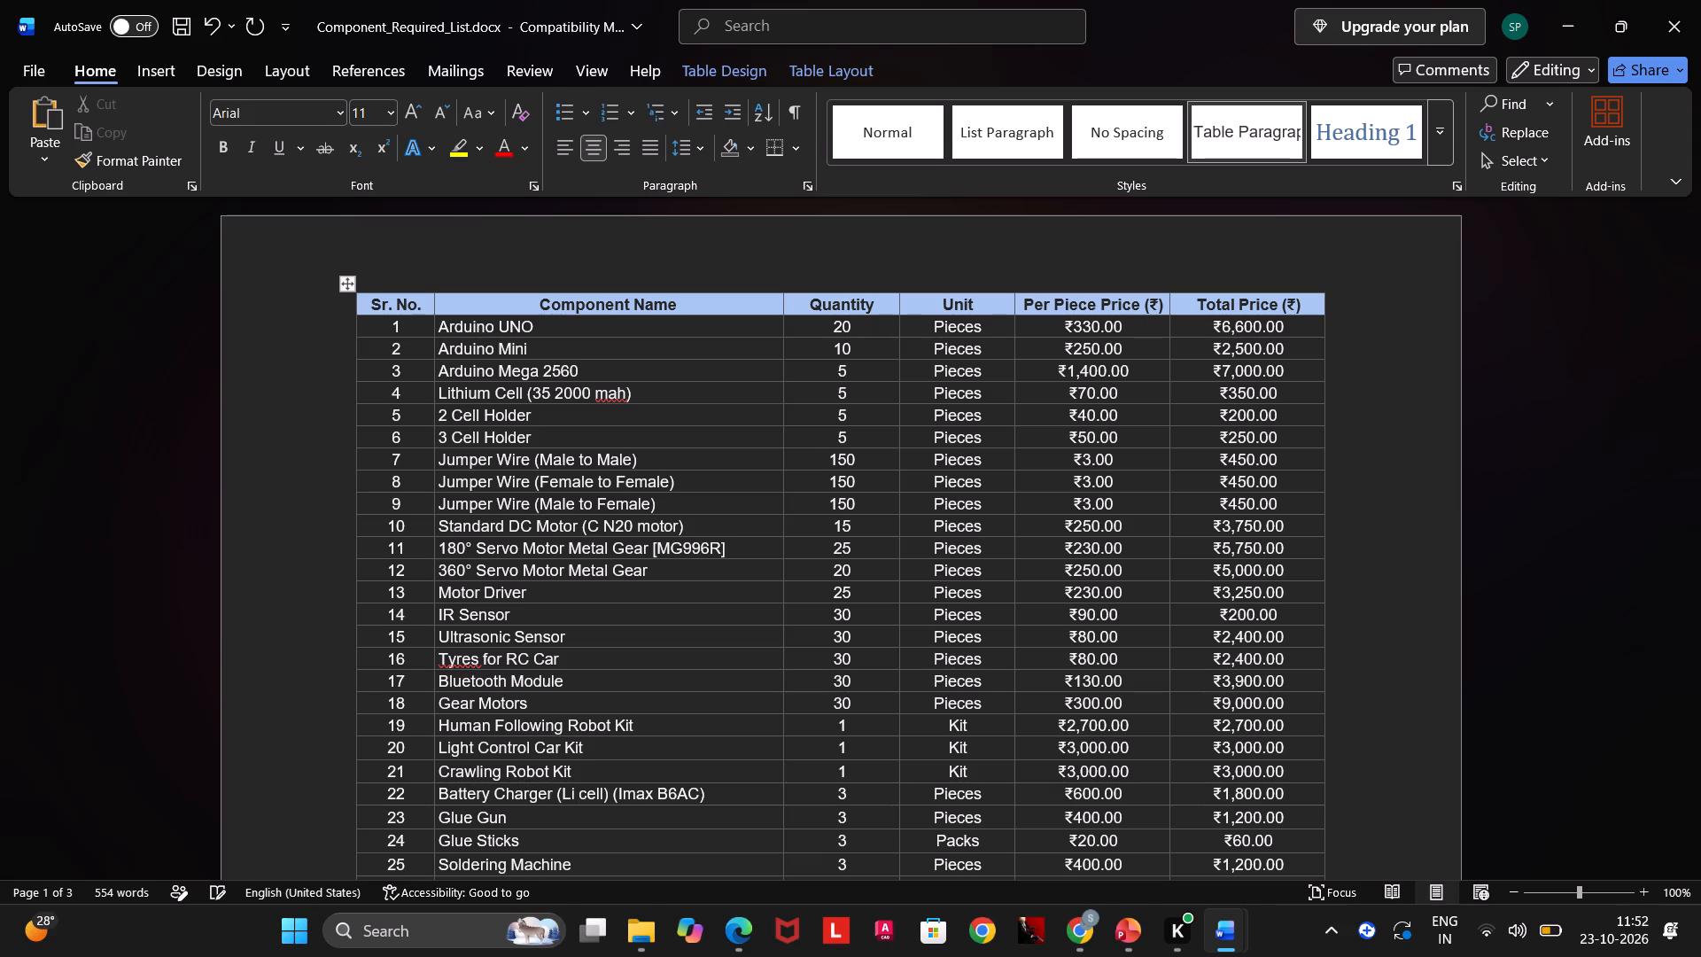
key(2)
text(70)
key(BackSpace)
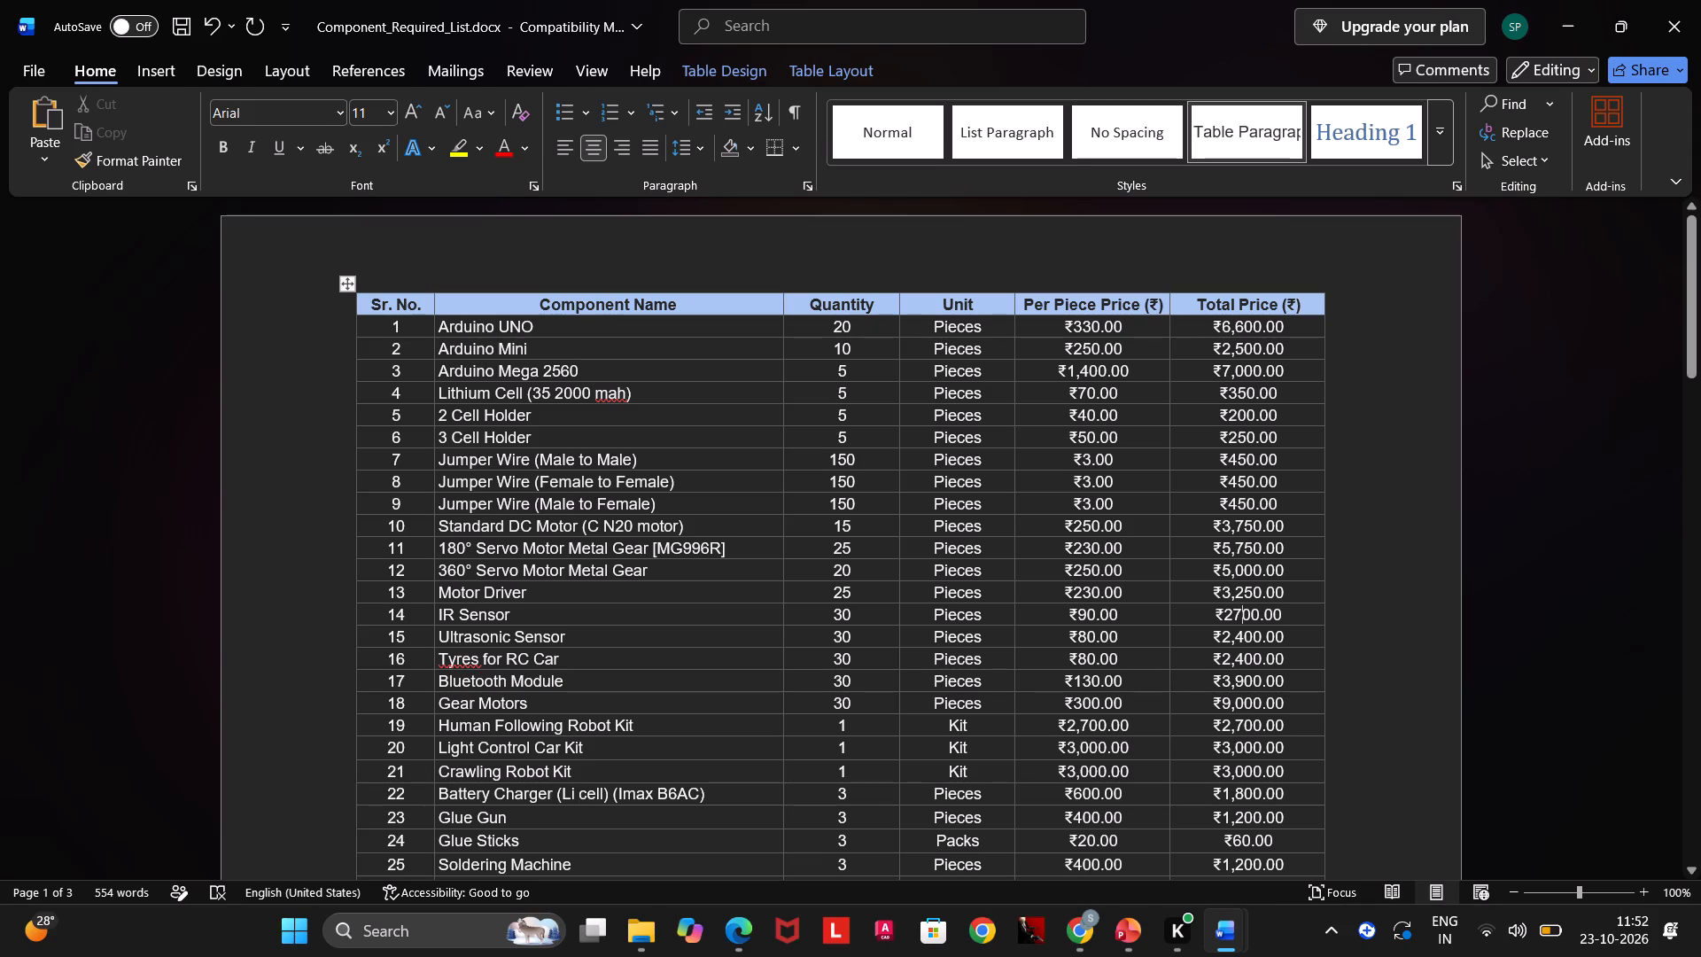
click(1239, 610)
click(1231, 614)
key(comma)
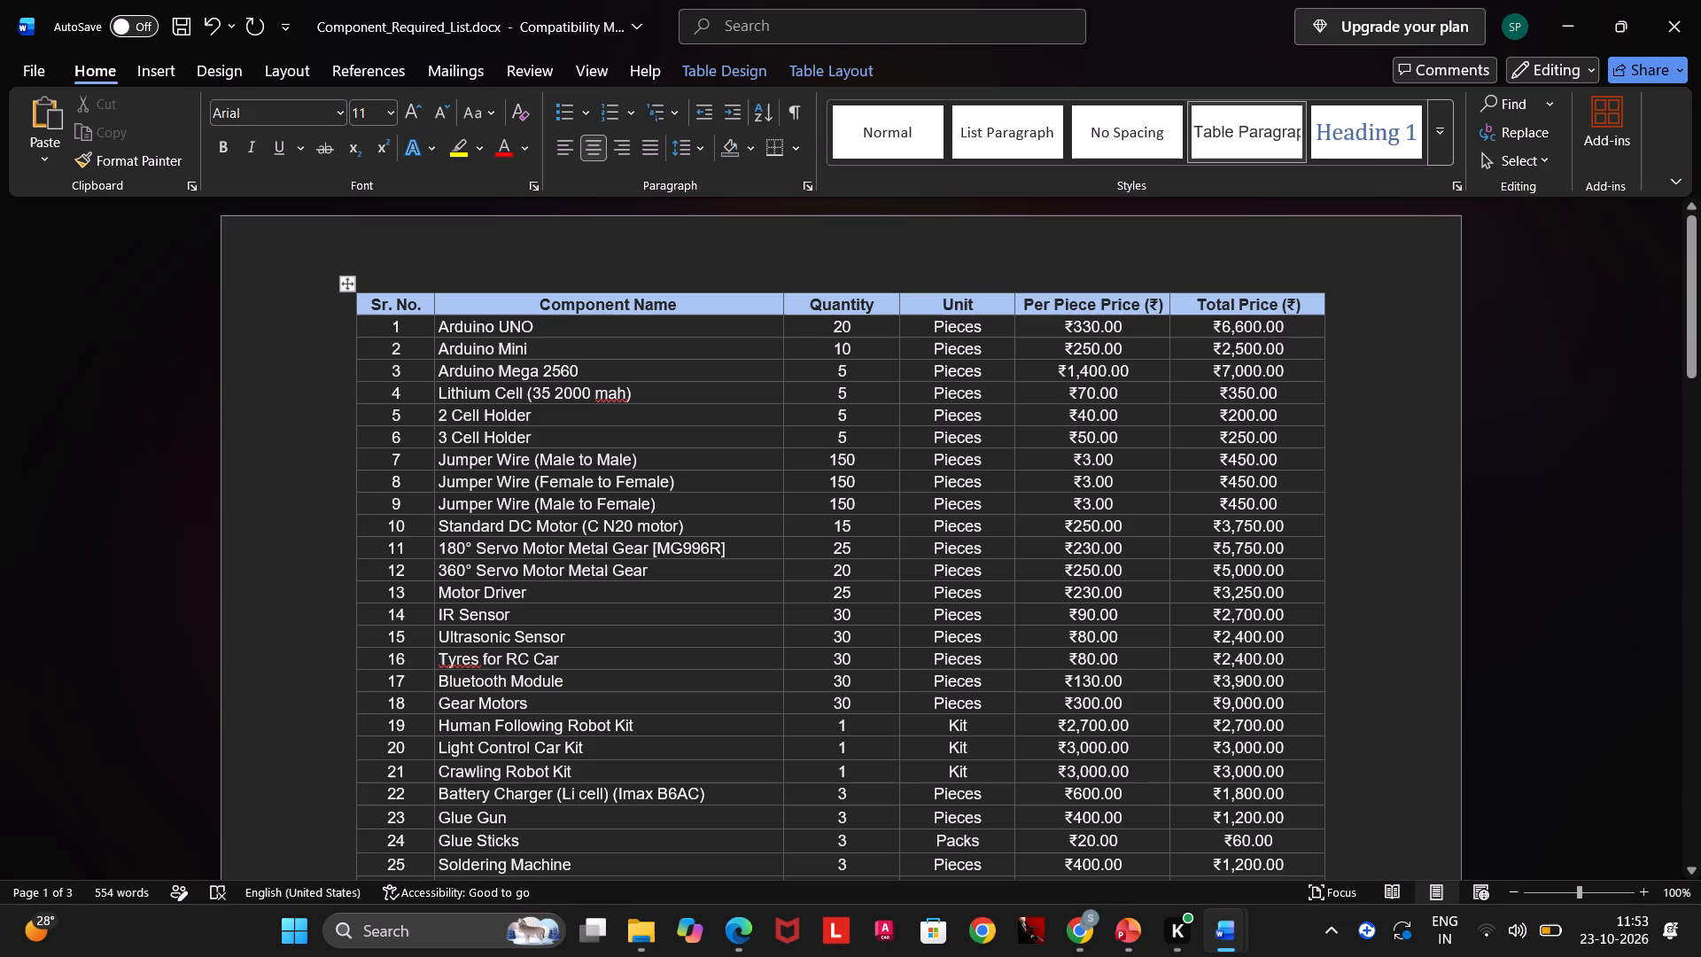
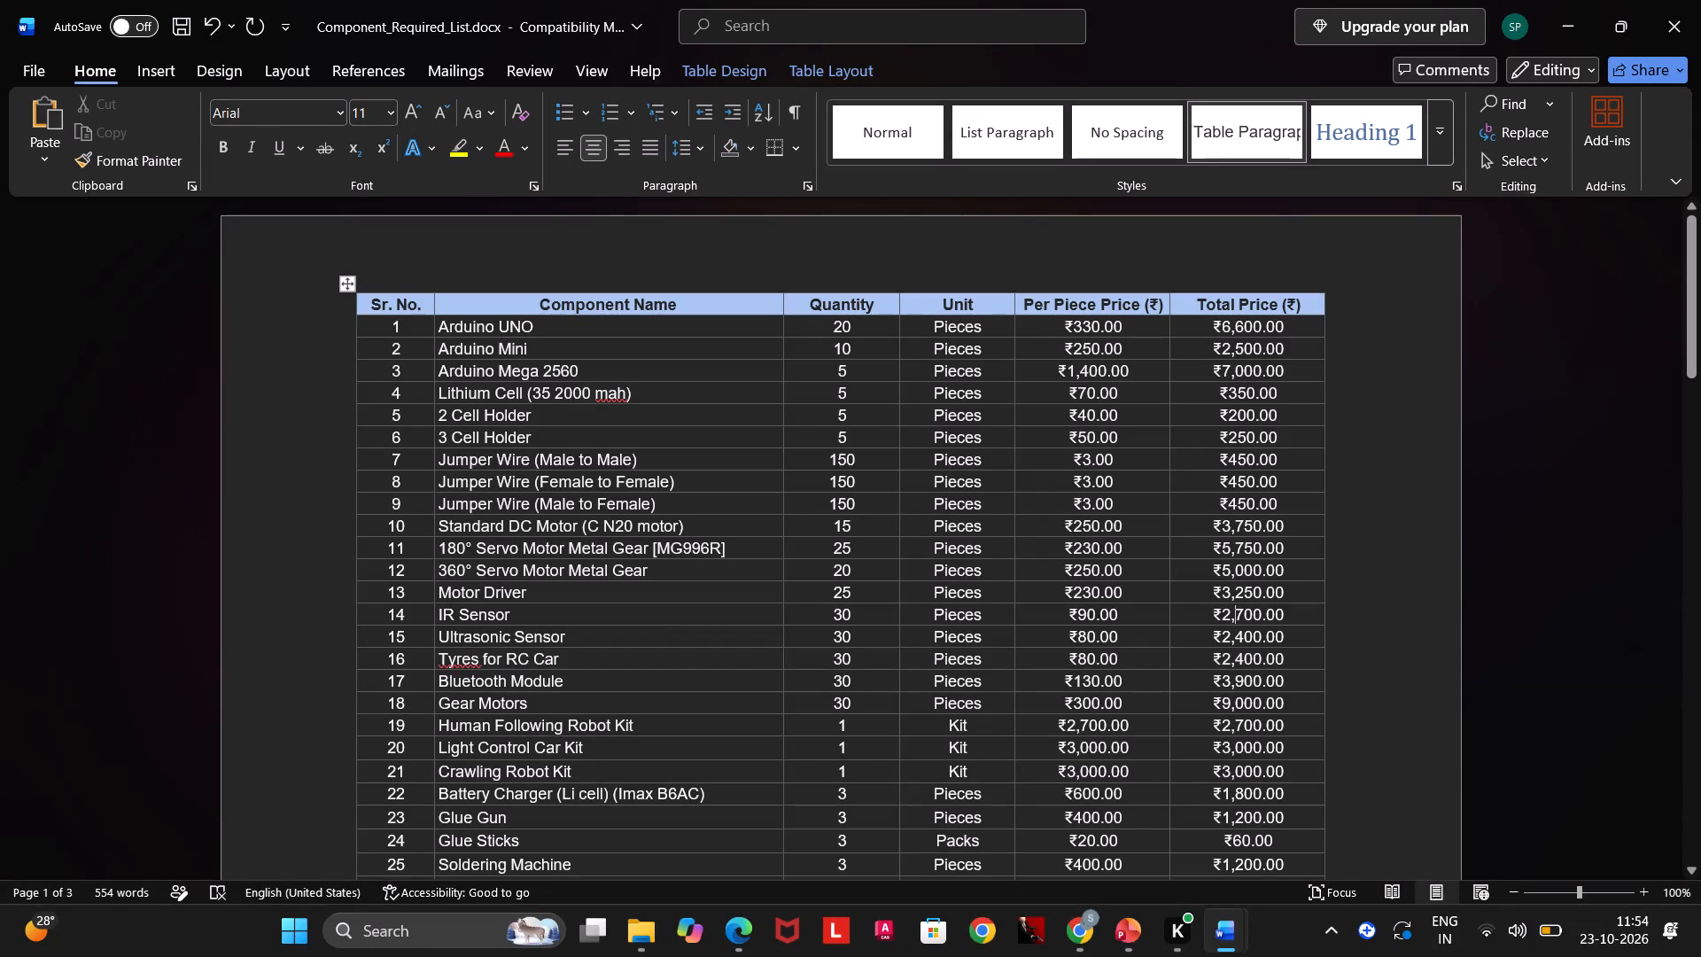
Set the per piece price of the Ultrasonic Sensor in row 15 to ₹130.00.
click(1083, 635)
key(BackSpace)
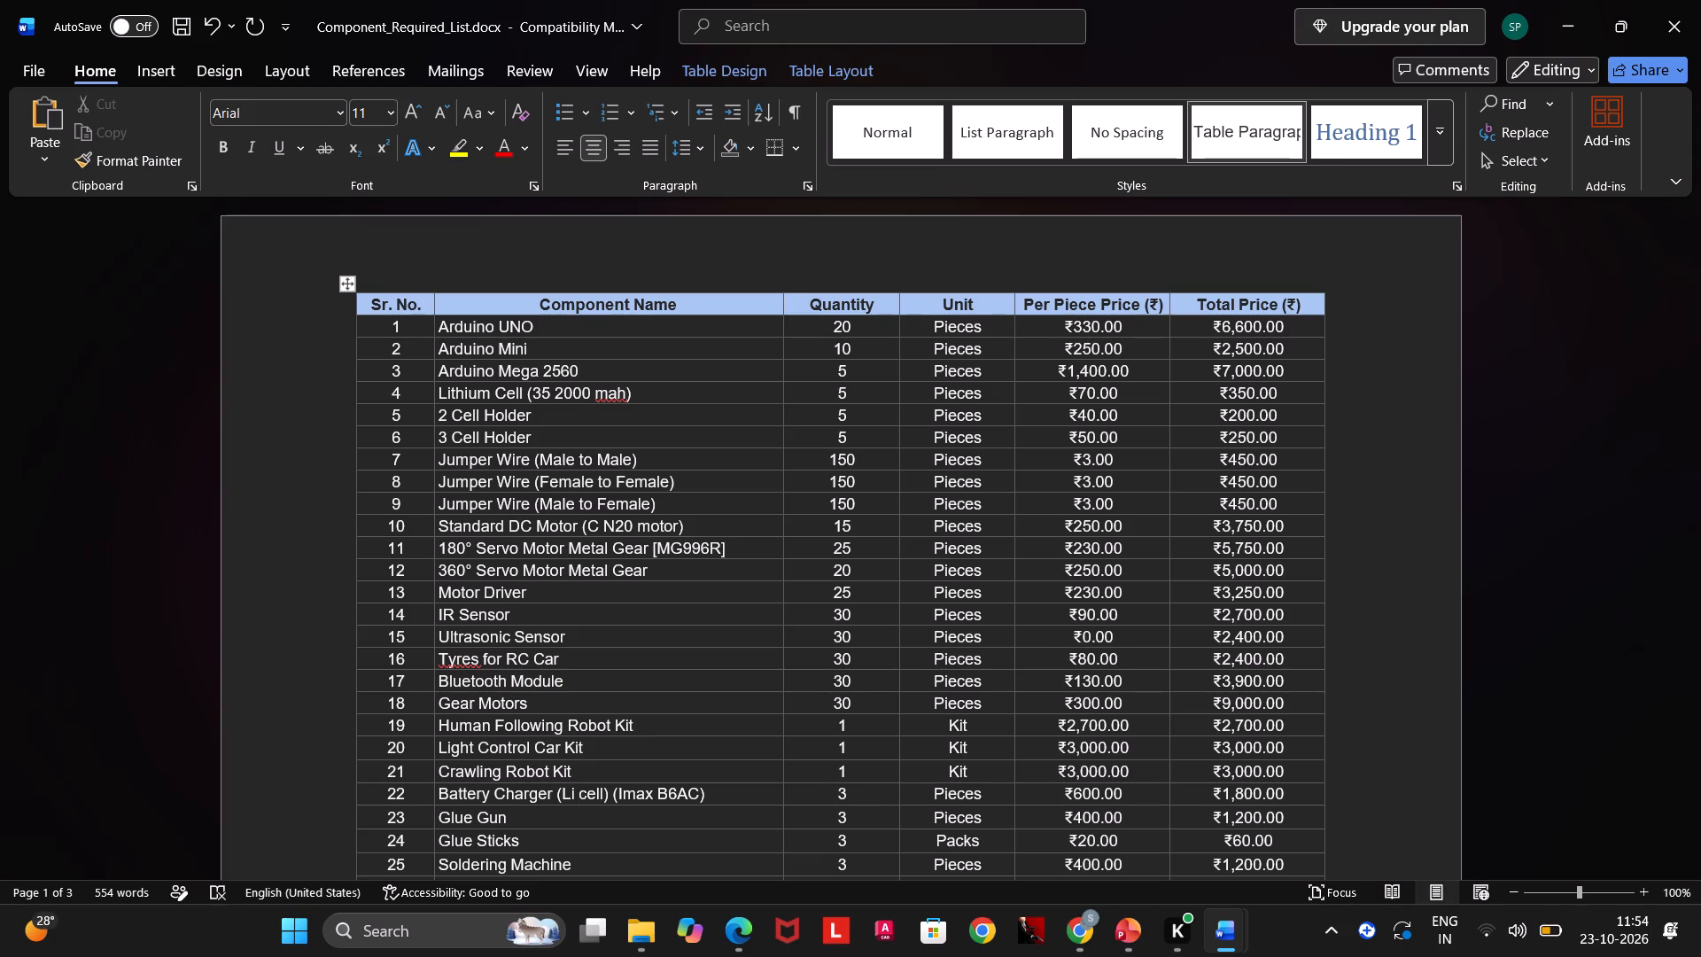
text(13)
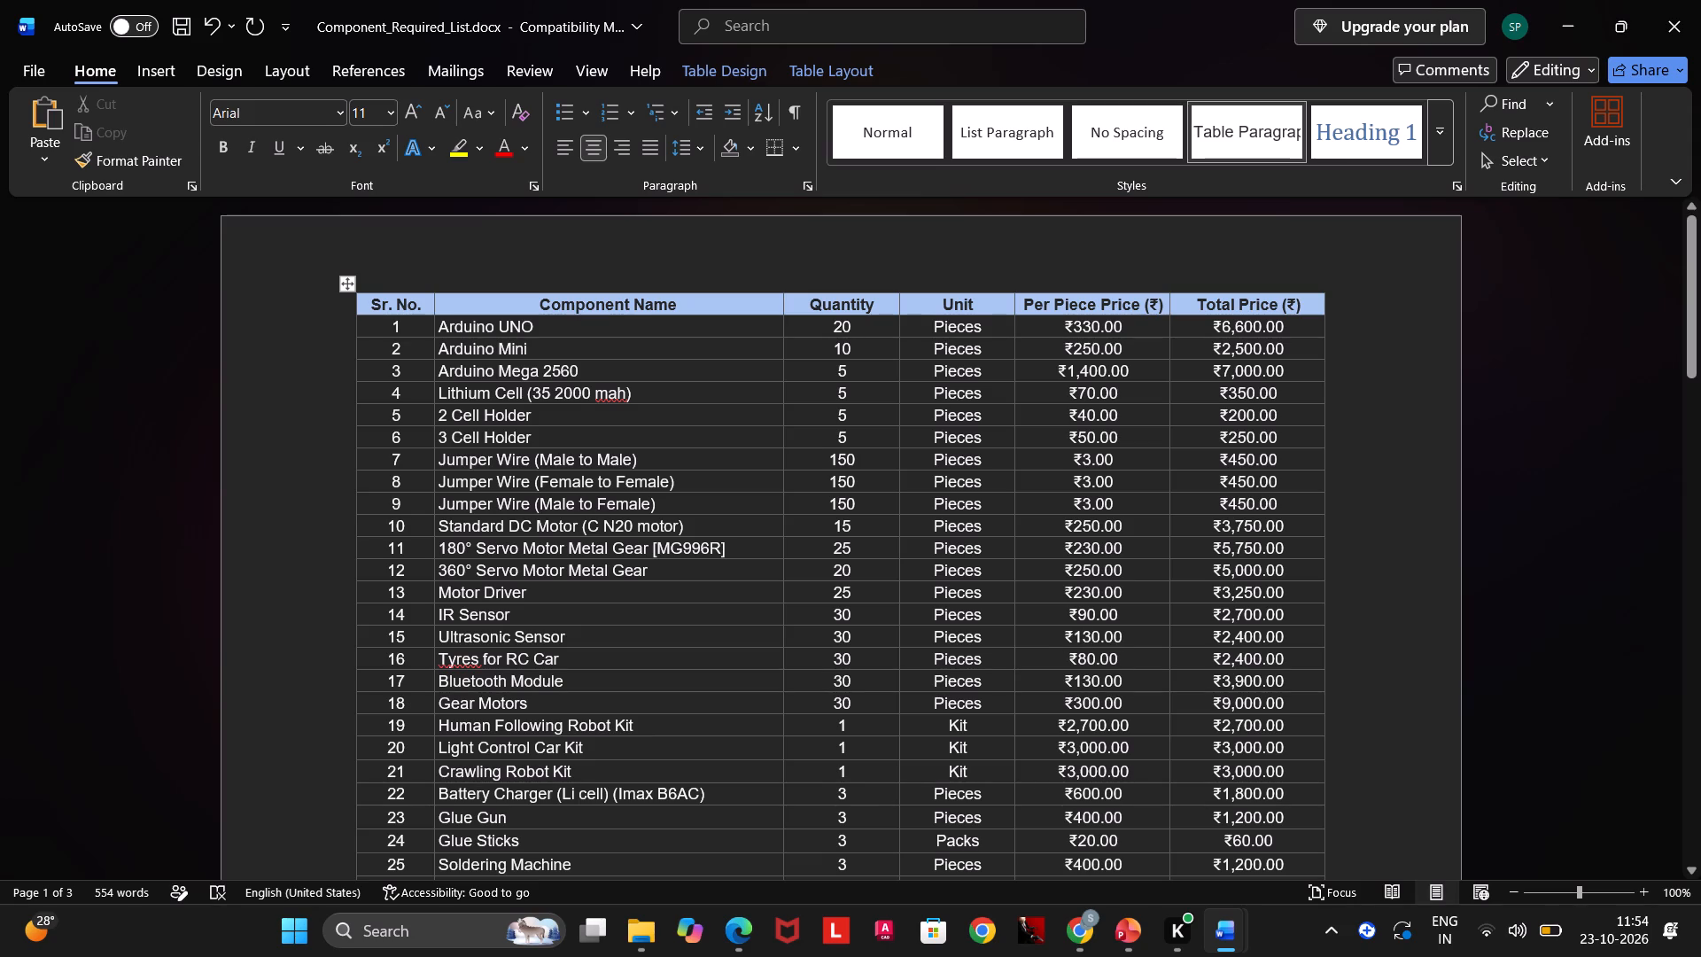
Set the total price of the Ultrasonic Sensor in row 15 to ₹3,900.00, including the thousands comma.
click(1247, 634)
key(BackSpace)
key(BackSpace)
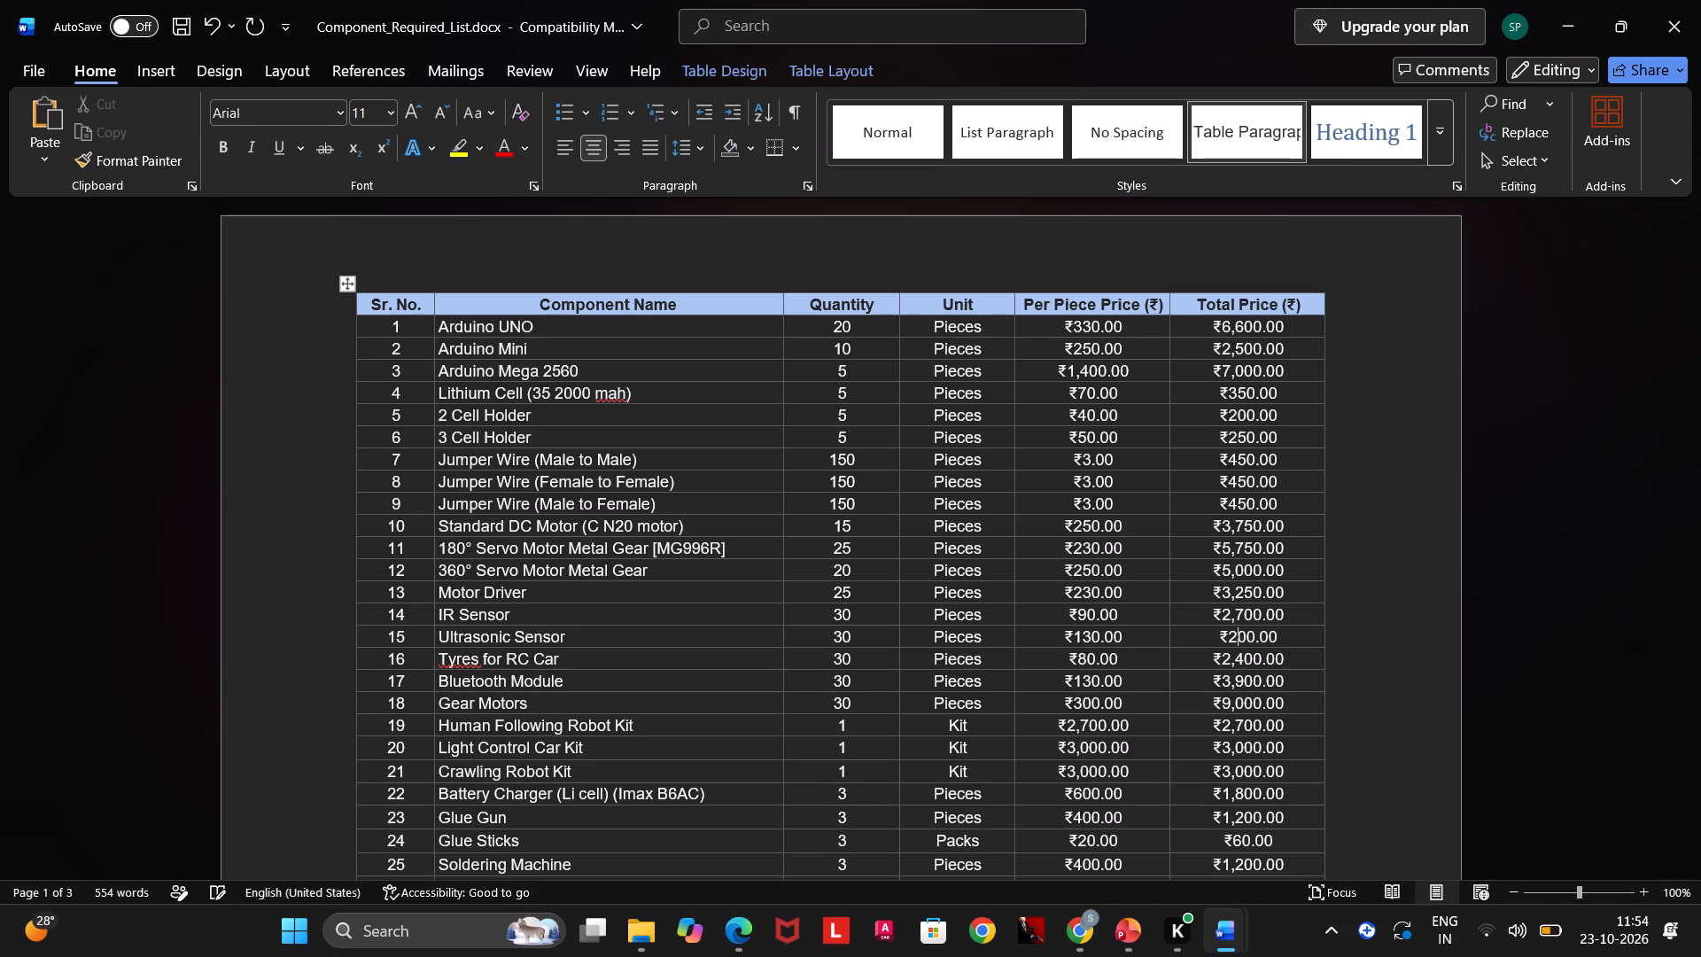
key(BackSpace)
text(4m,,)
key(BackSpace)
key(BackSpace)
key(BackSpace)
key(BackSpace)
text(3,9)
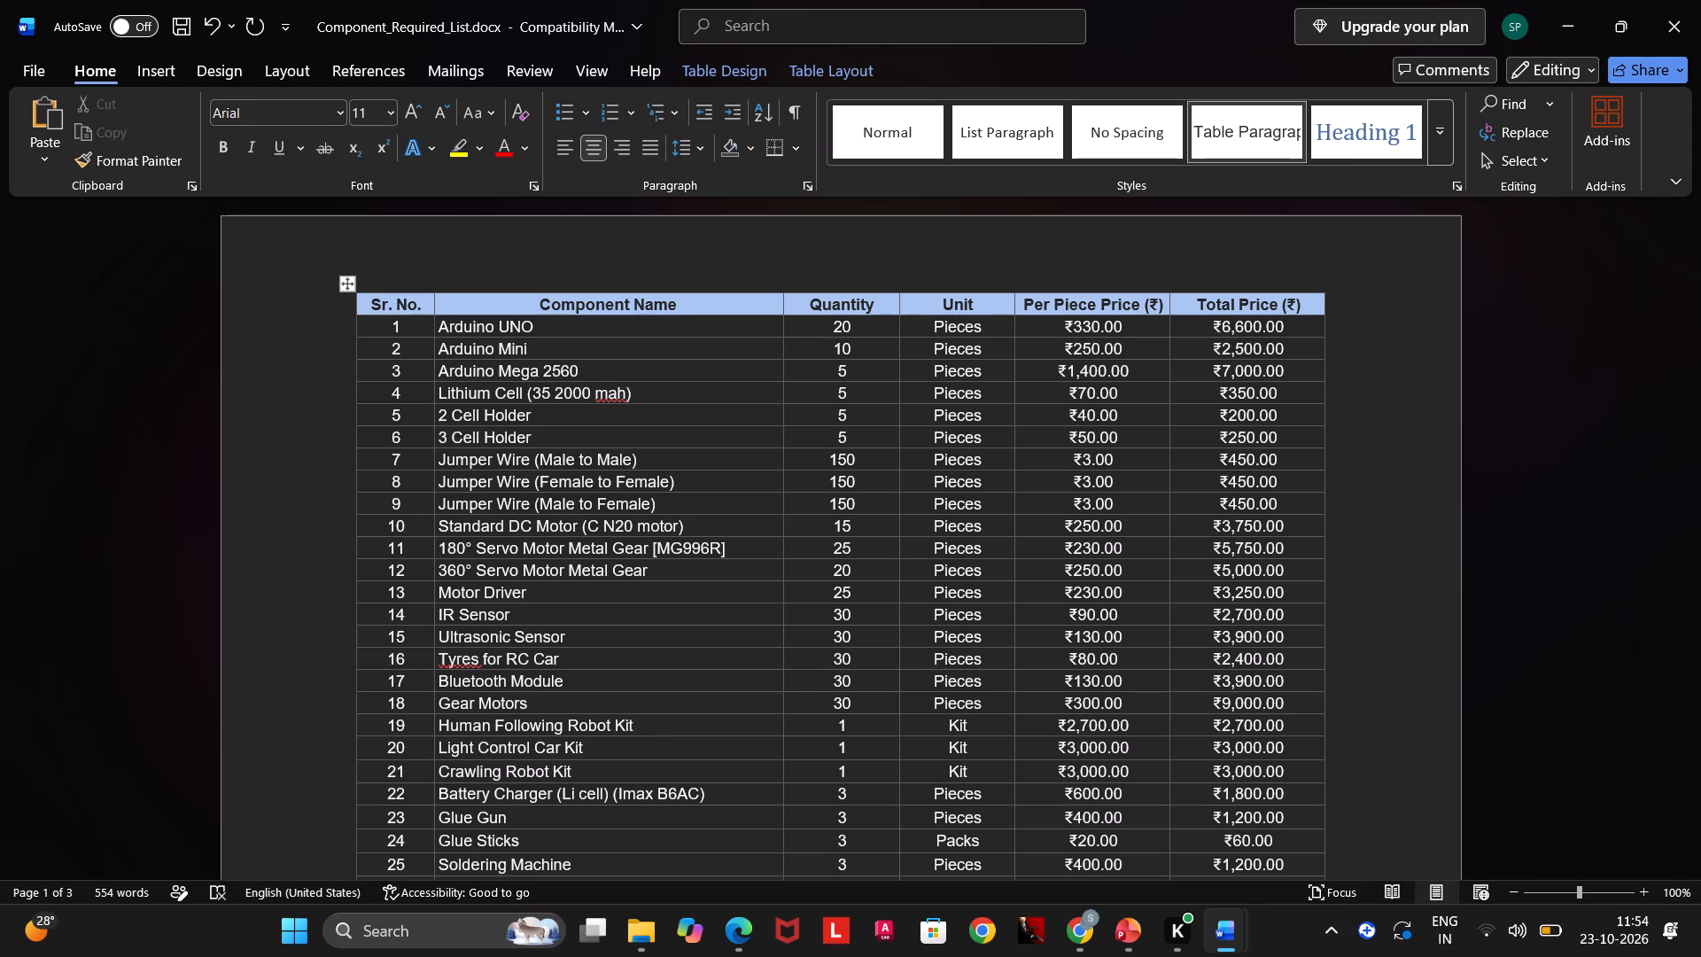
Remove the leading digit 8 from the per piece price of the Tyres for RC Car in row 16.
click(1091, 658)
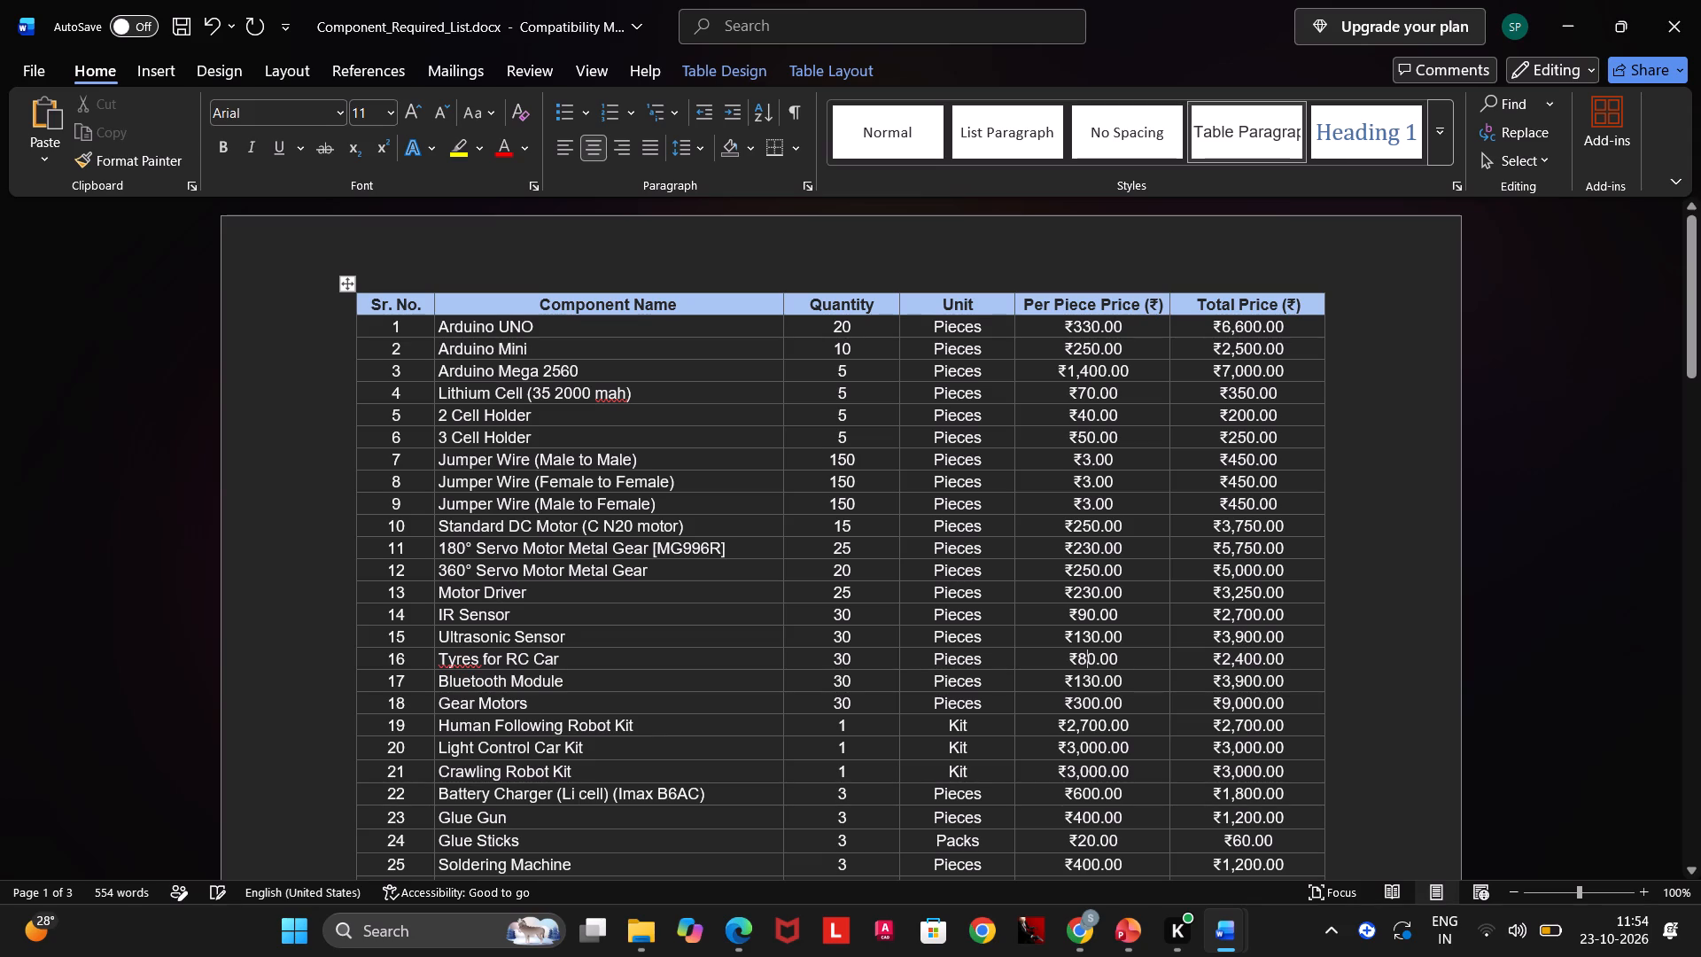
key(BackSpace)
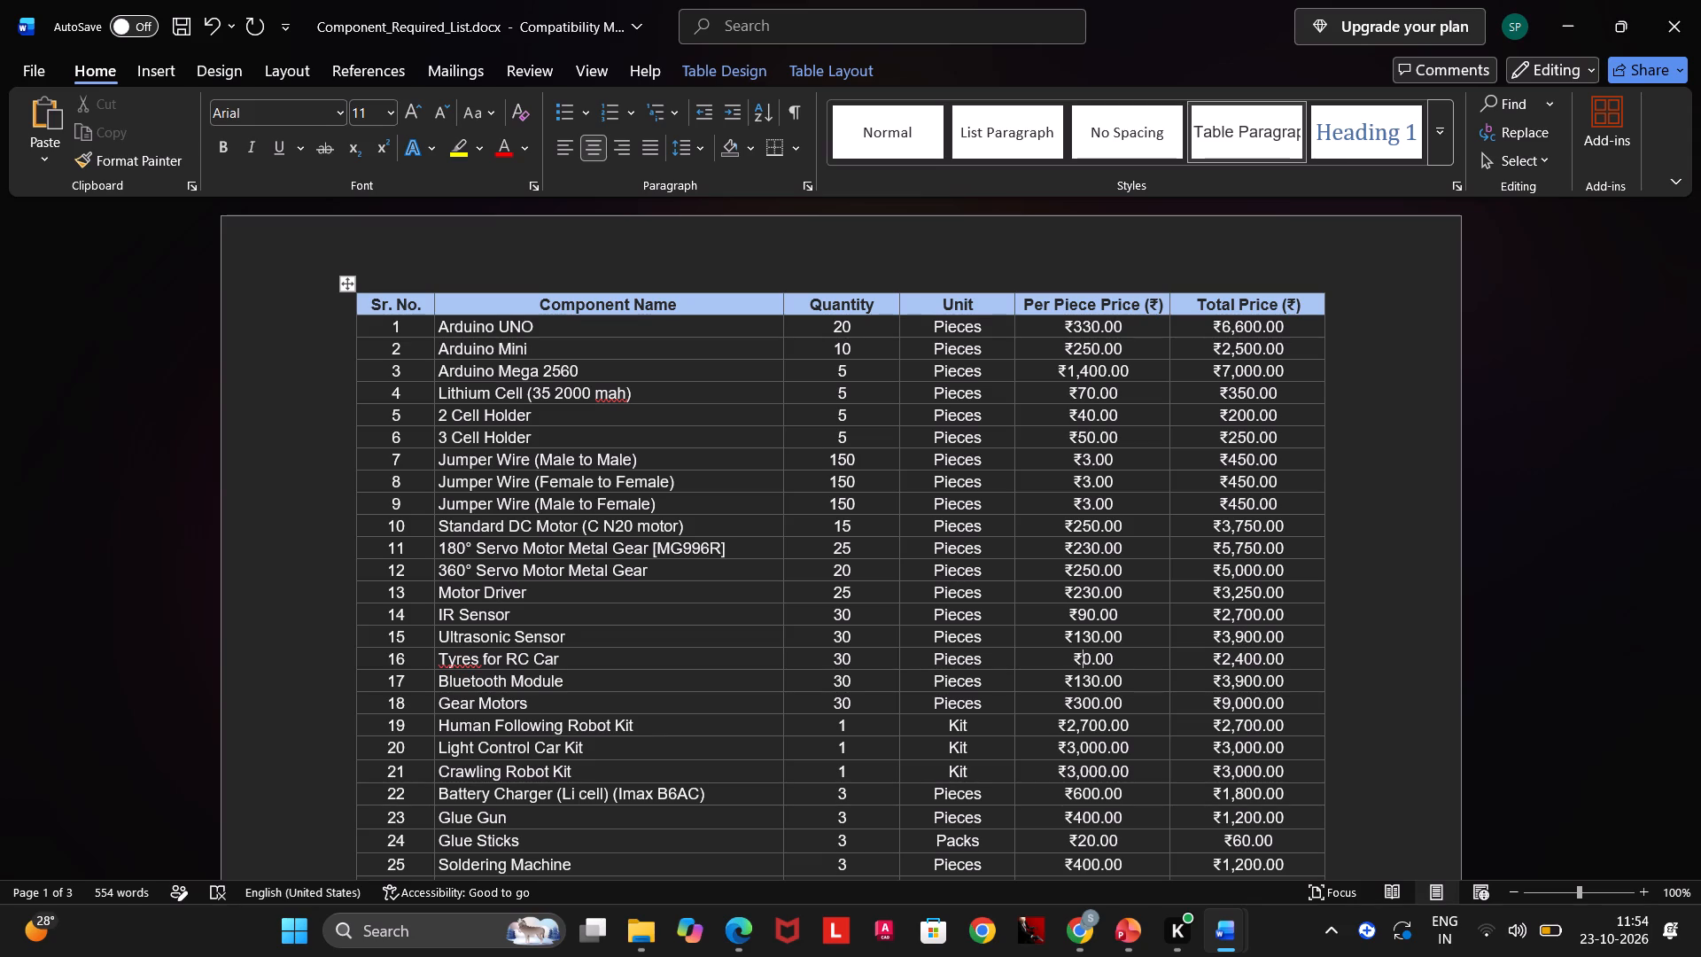
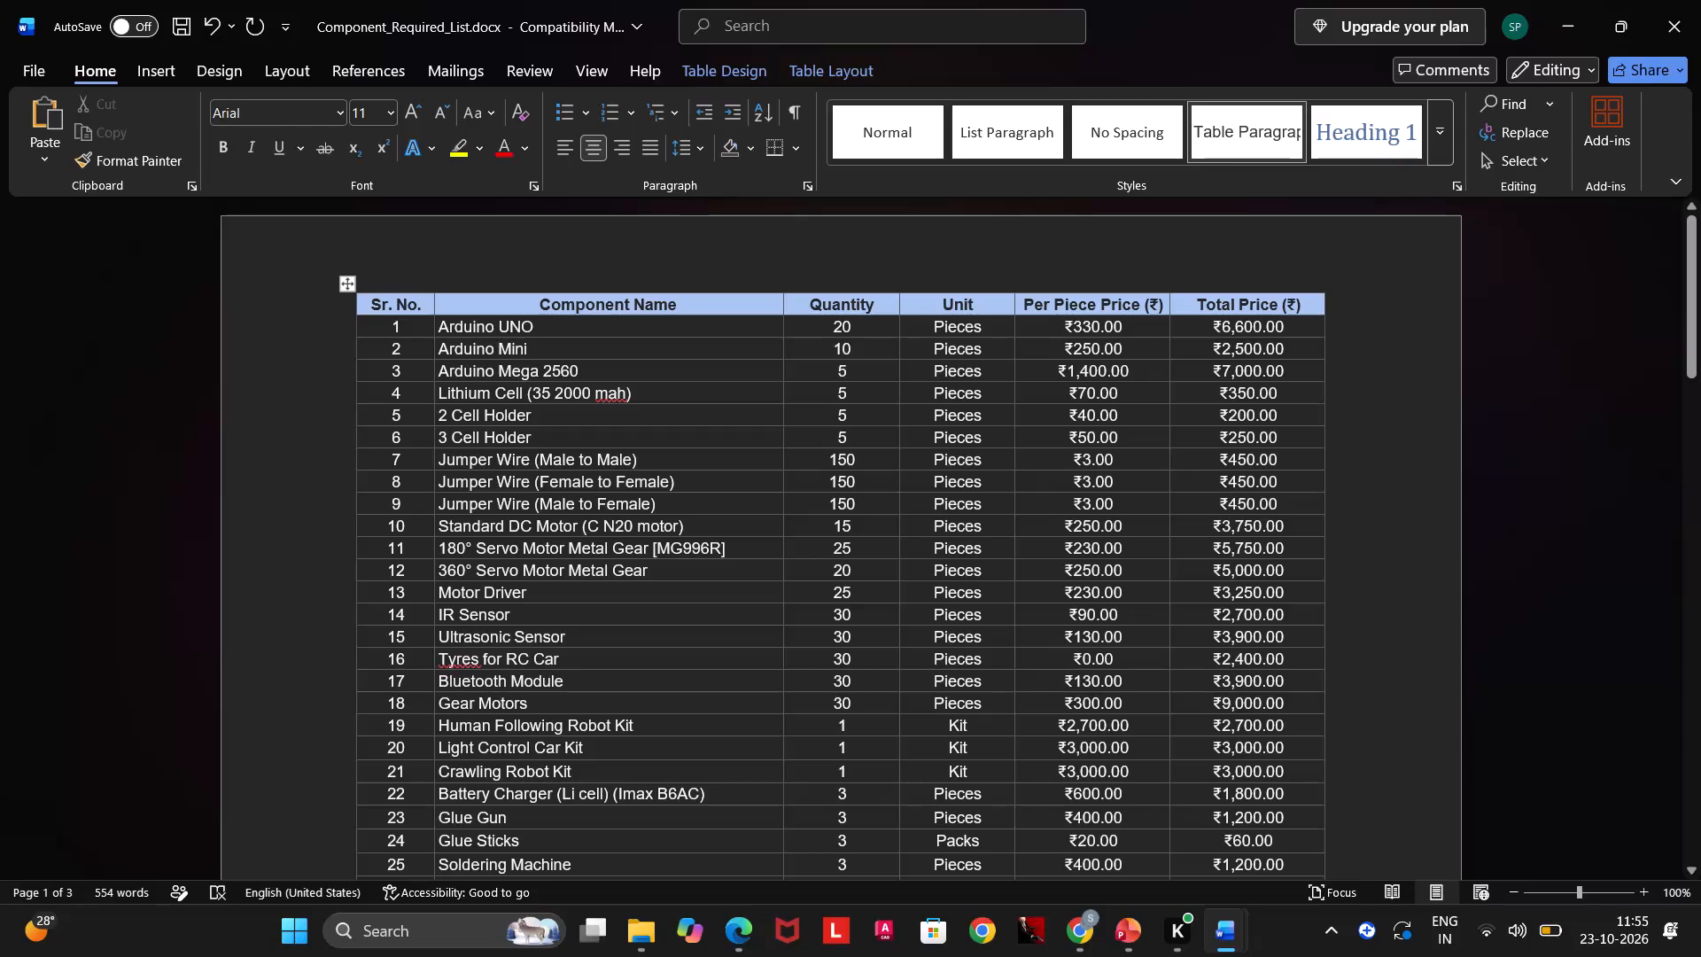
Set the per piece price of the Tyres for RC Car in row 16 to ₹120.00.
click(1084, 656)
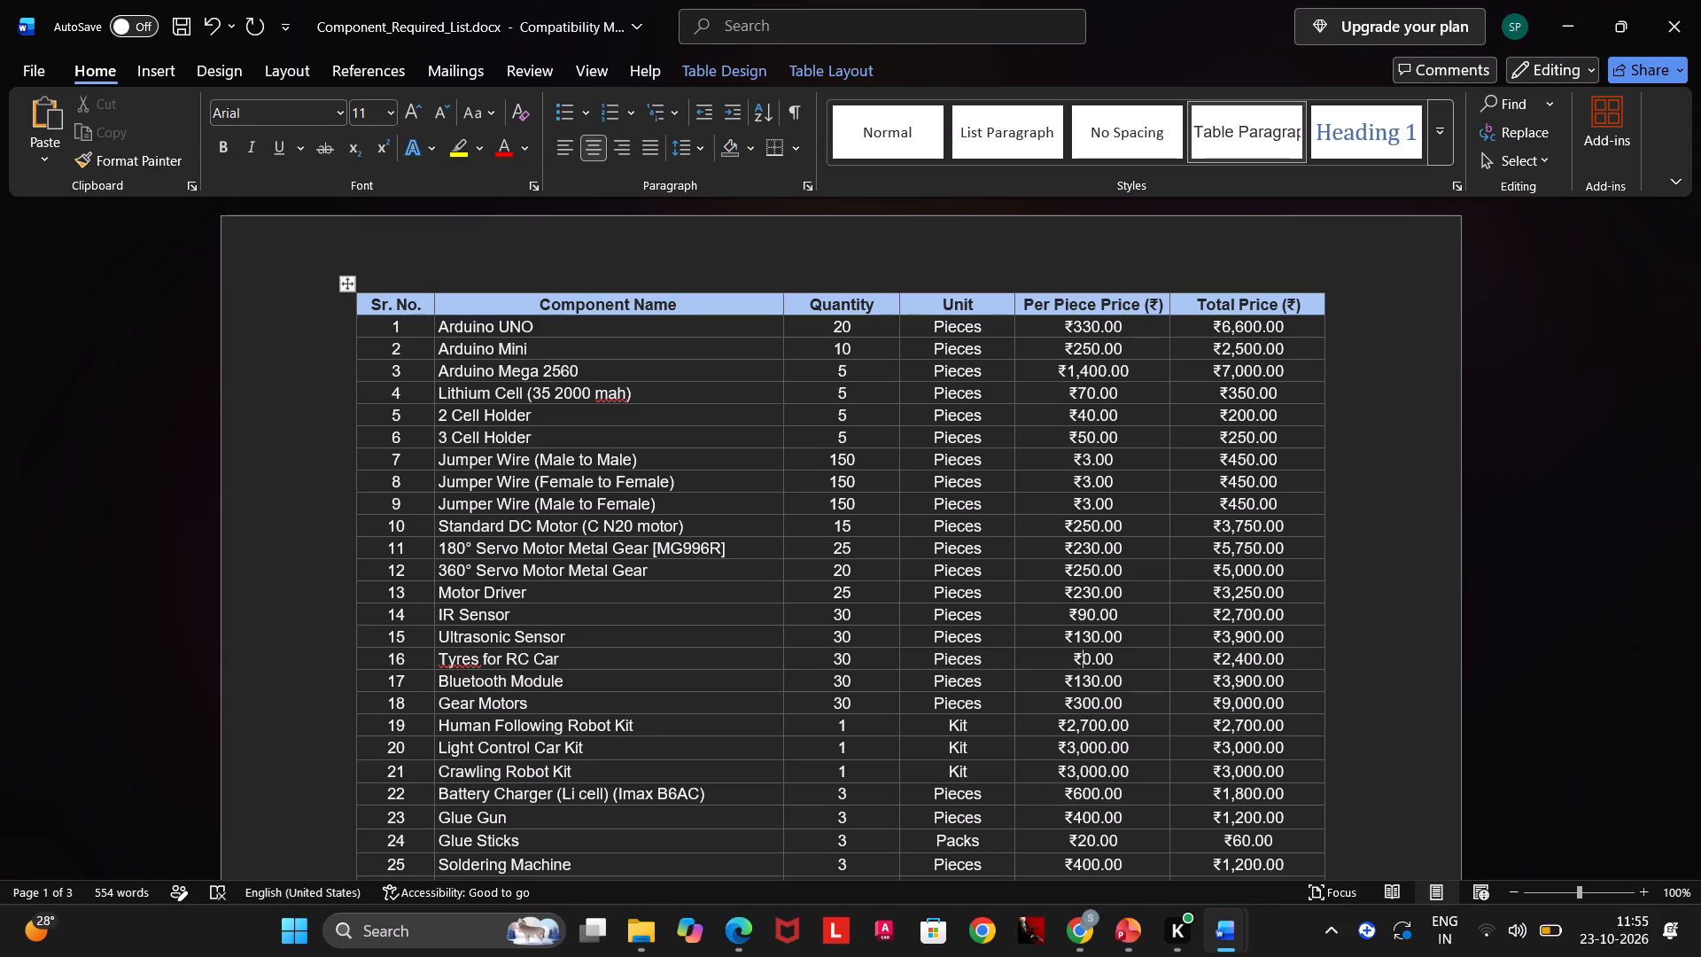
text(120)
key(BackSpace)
Set the quantity of the Tyres for RC Car in row 16 to 15.
click(862, 653)
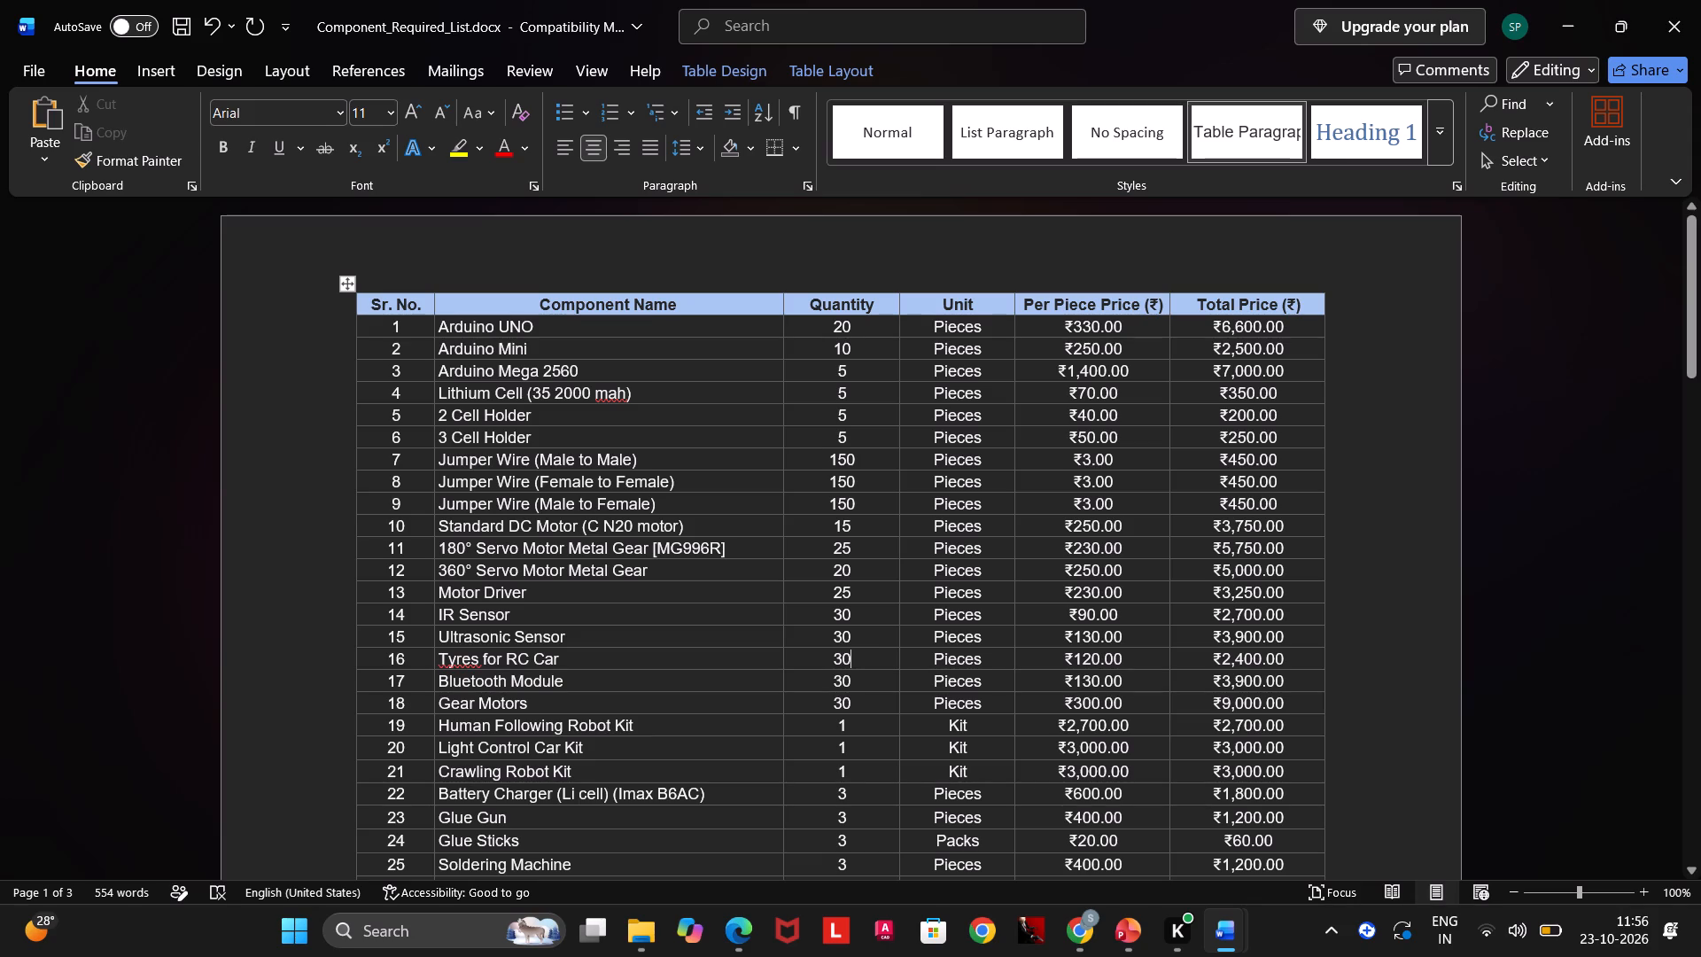
key(BackSpace)
key(BackSpace)
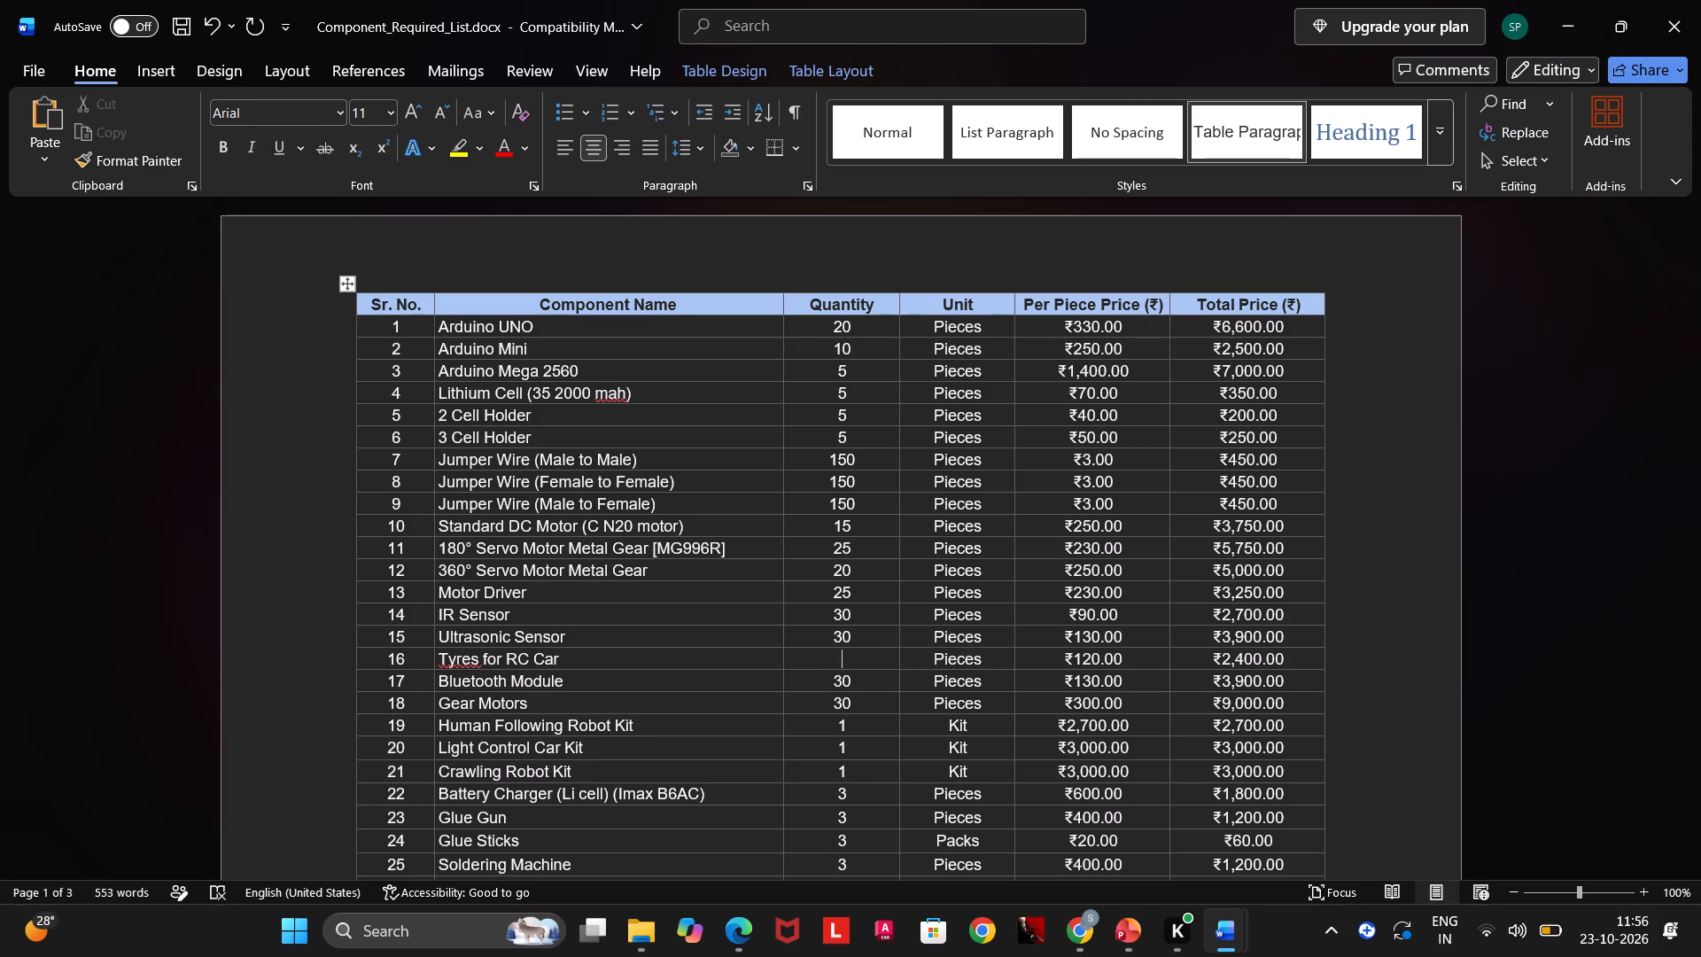
text(15)
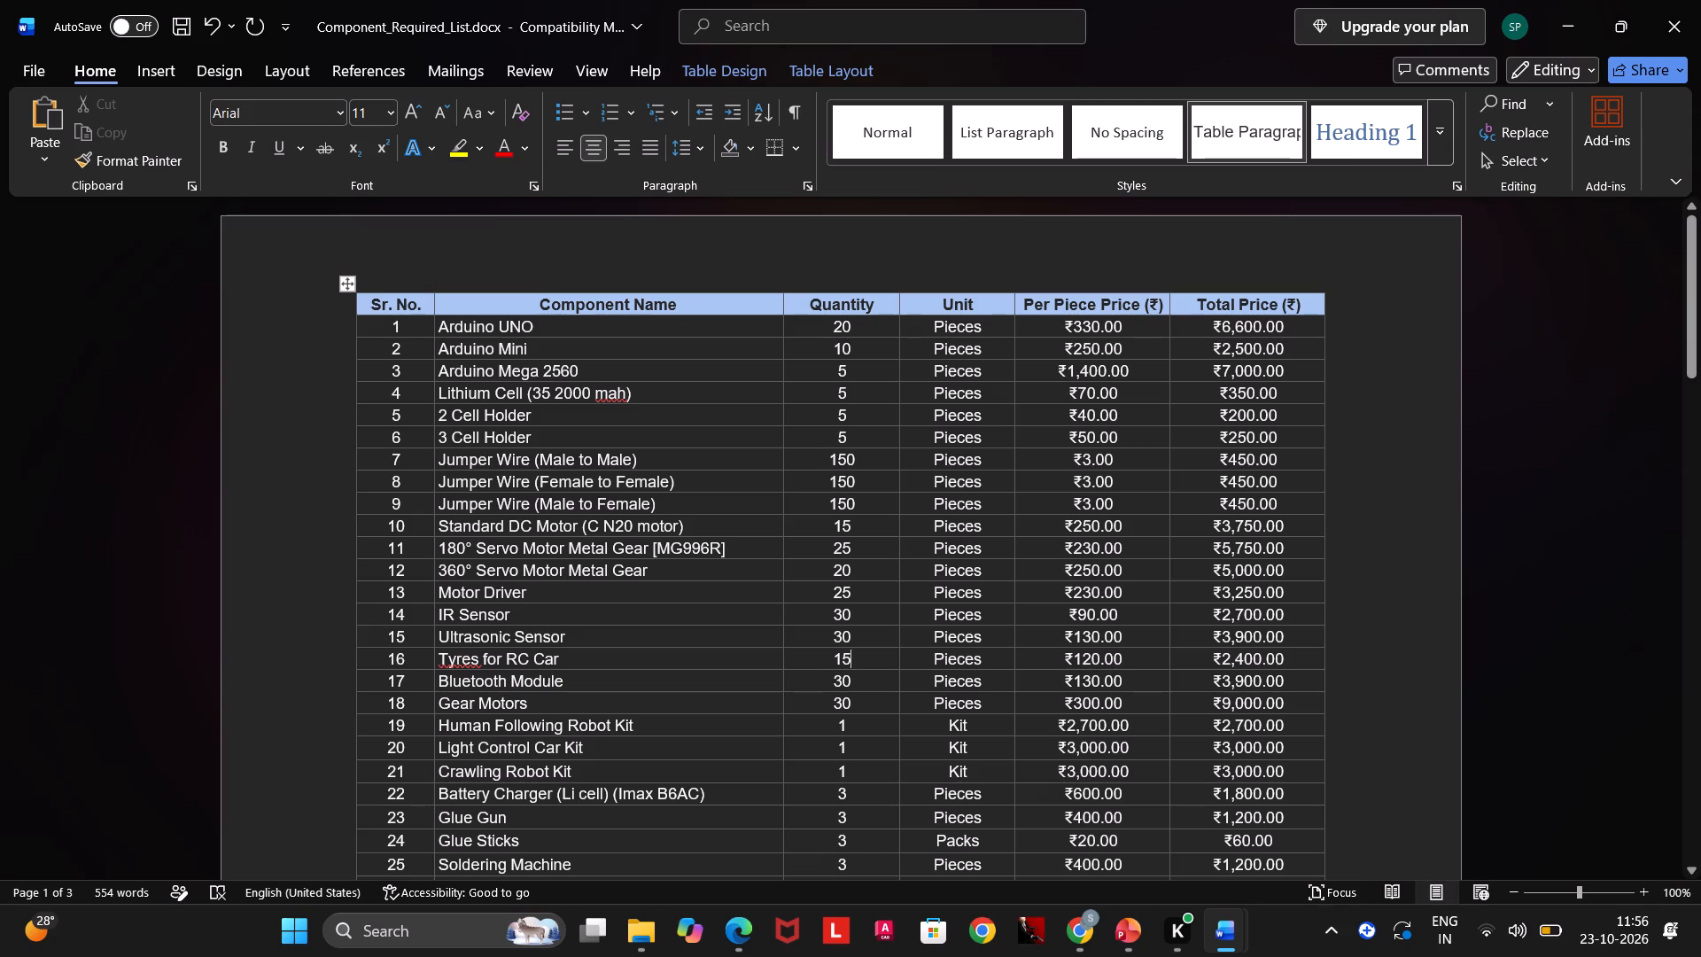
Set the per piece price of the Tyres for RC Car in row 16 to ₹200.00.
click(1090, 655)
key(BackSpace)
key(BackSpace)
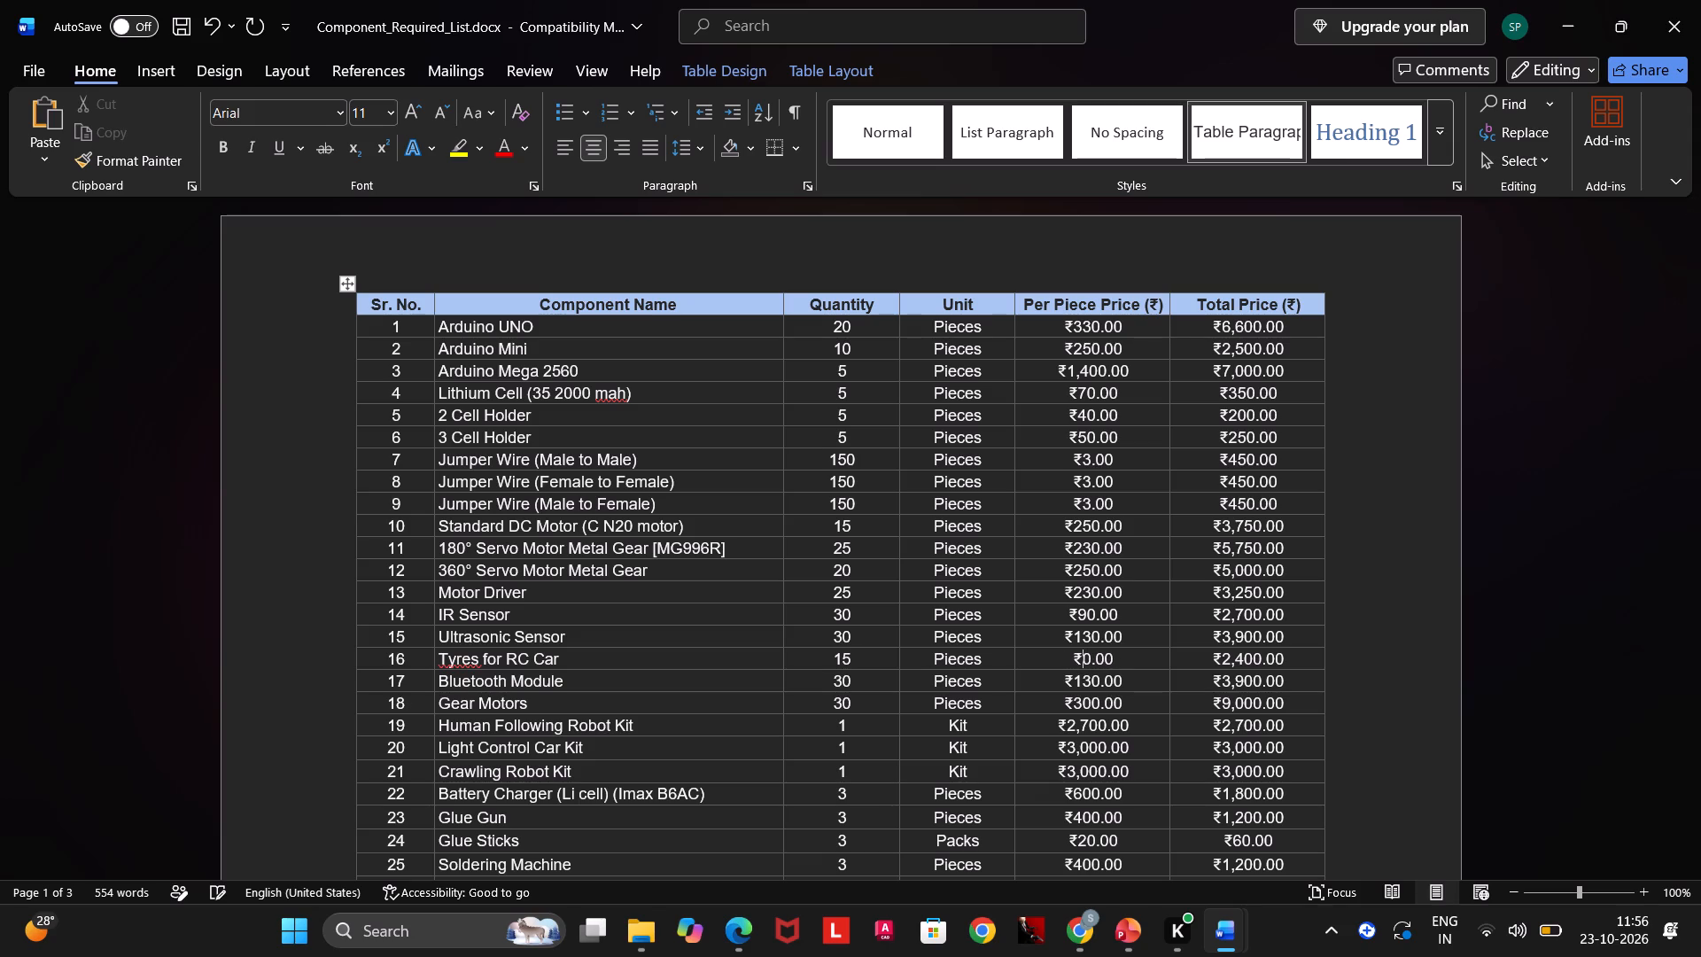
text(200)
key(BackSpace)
Set the per piece price of the Tyres for RC Car in row 16 to ₹300.00, copying the rupee sign from the Ultrasonic Sensor price.
key(BackSpace)
key(BackSpace)
key(BackSpace)
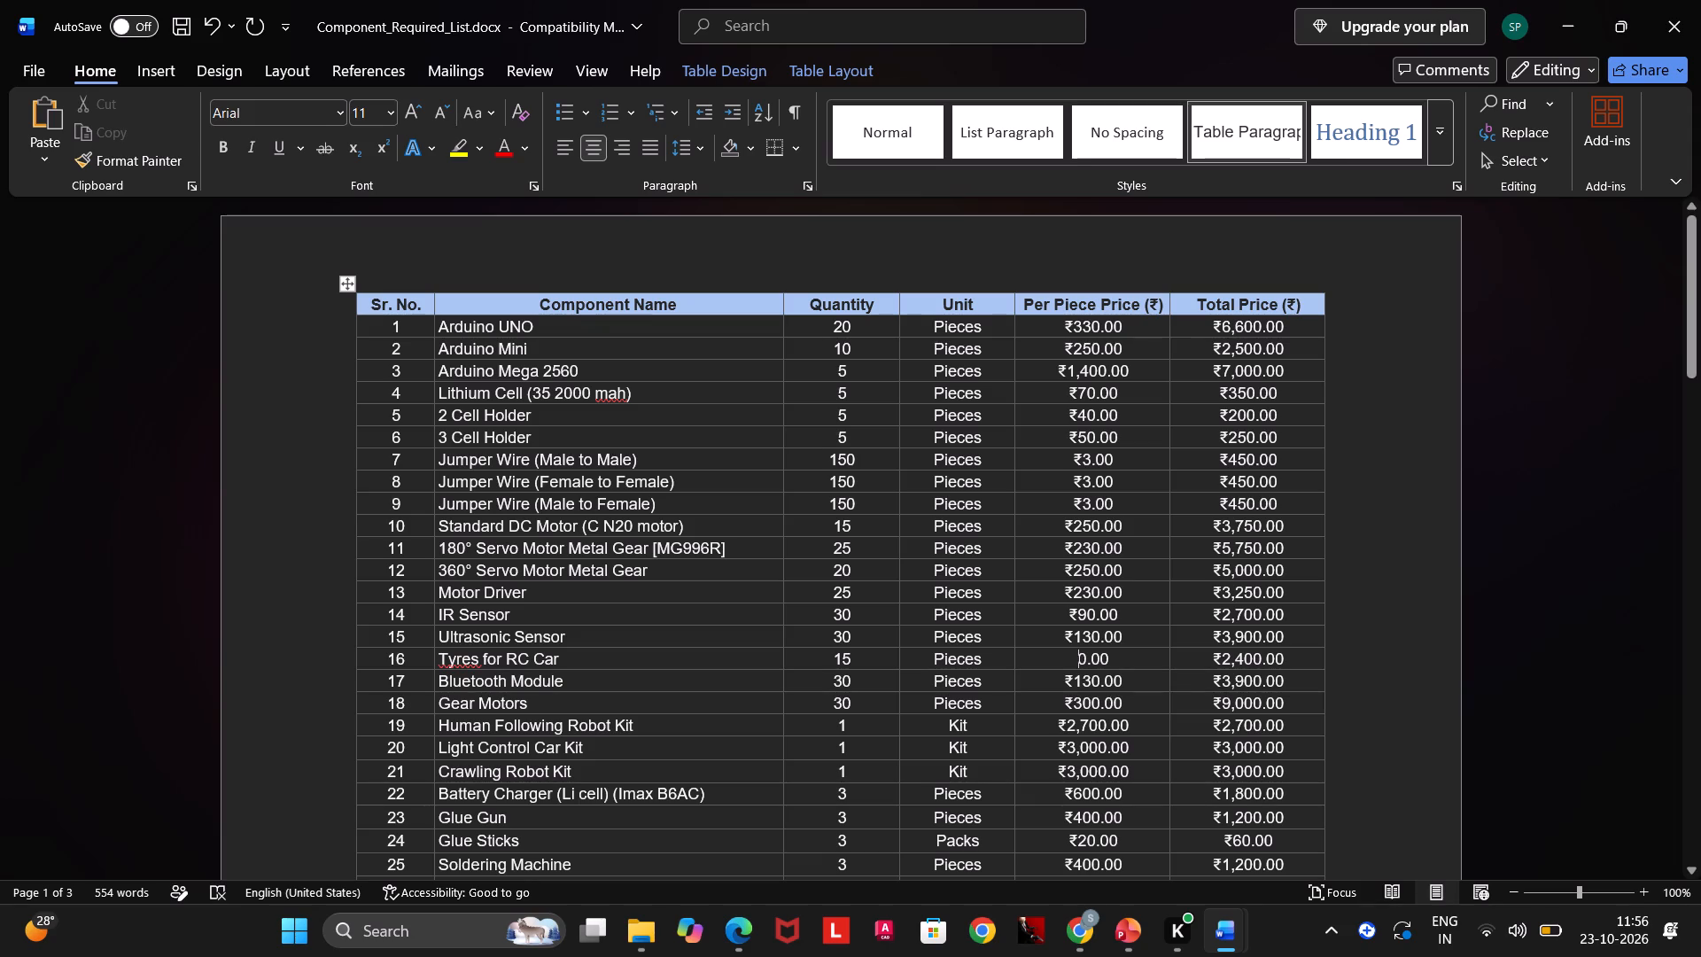
drag(1072, 630, 1060, 635)
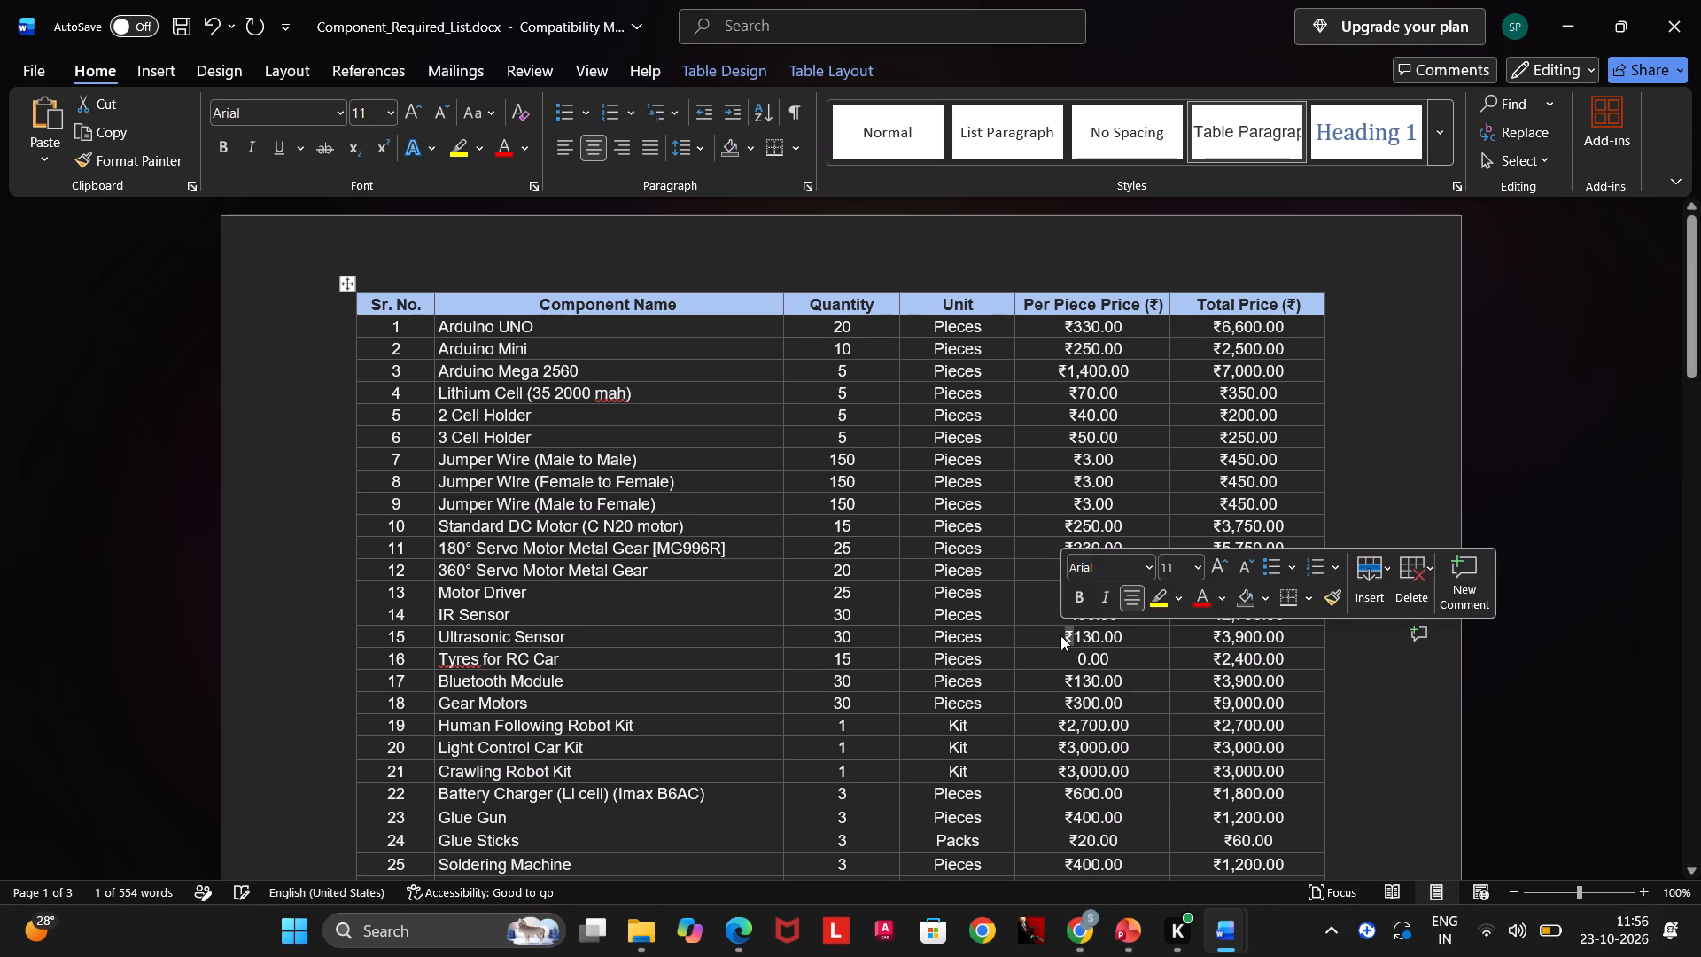
key(ctrl+c)
click(1068, 653)
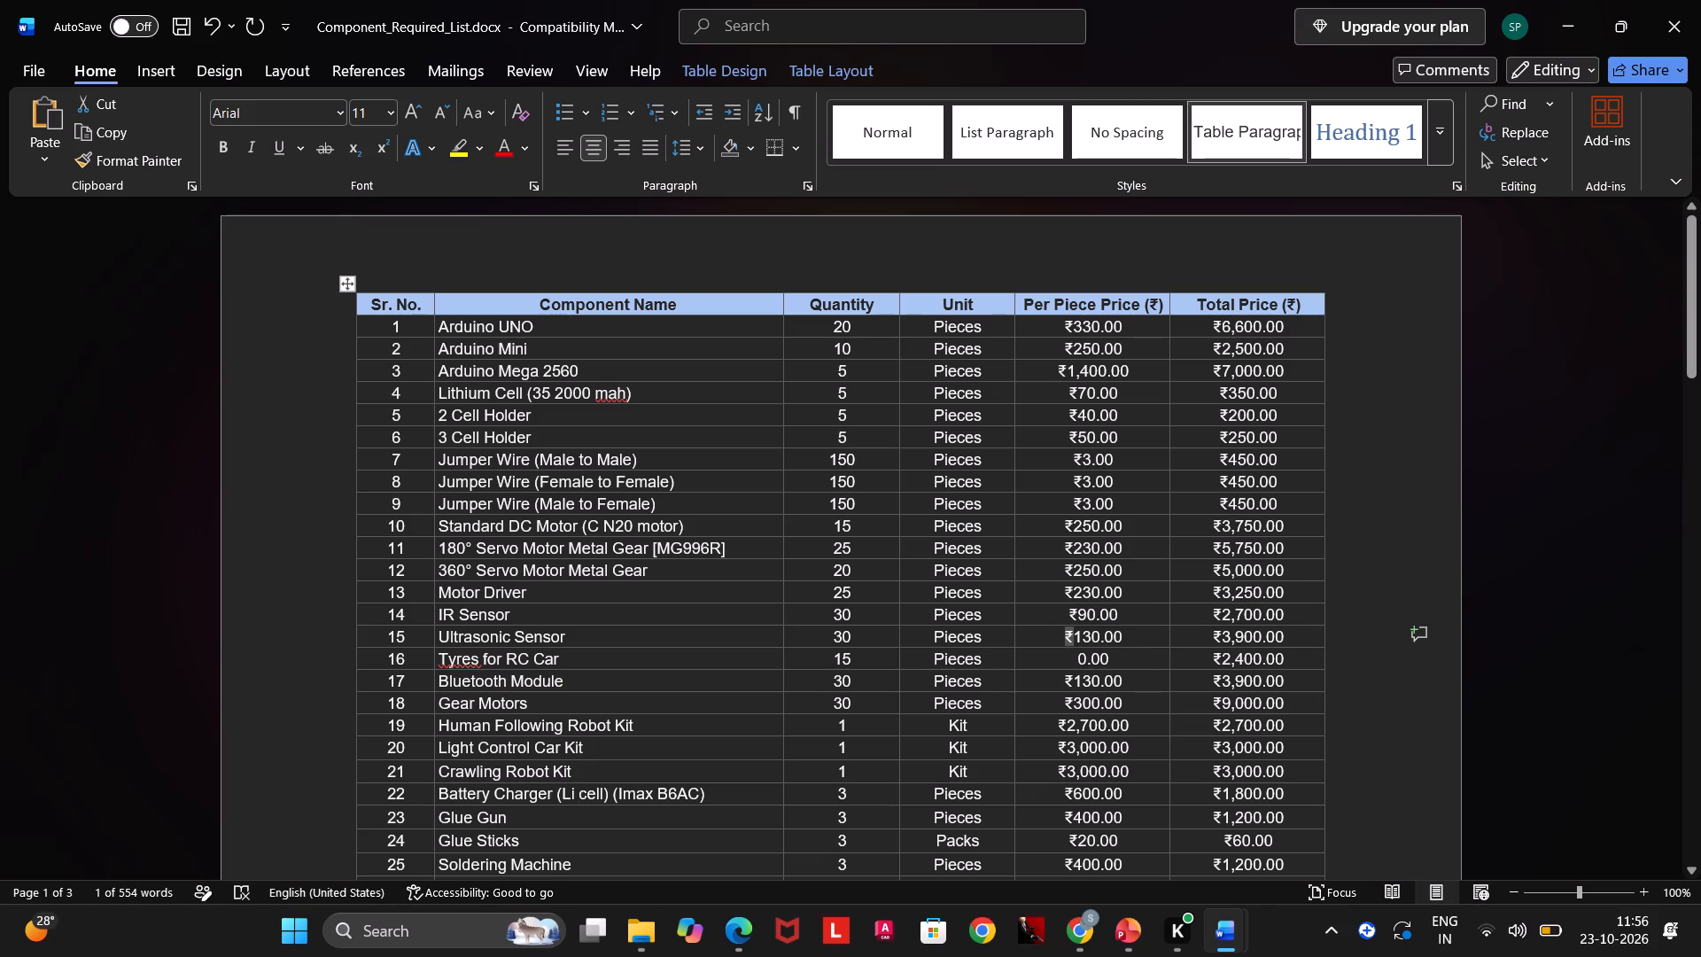
key(ctrl+v)
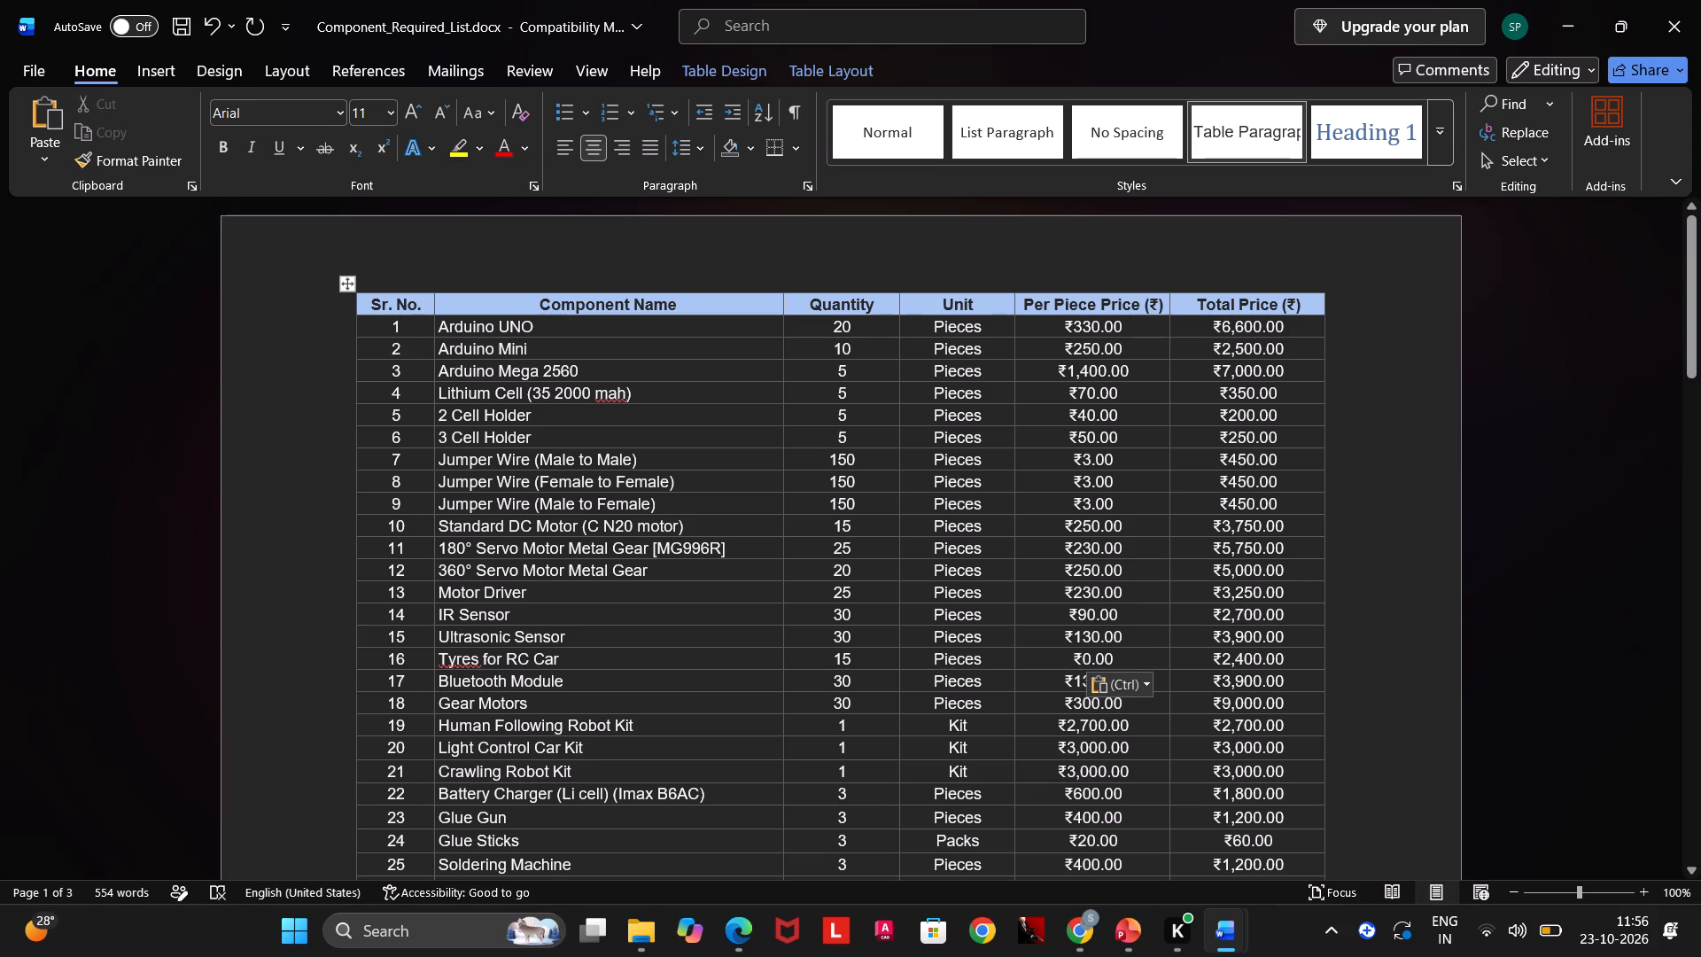
click(1113, 657)
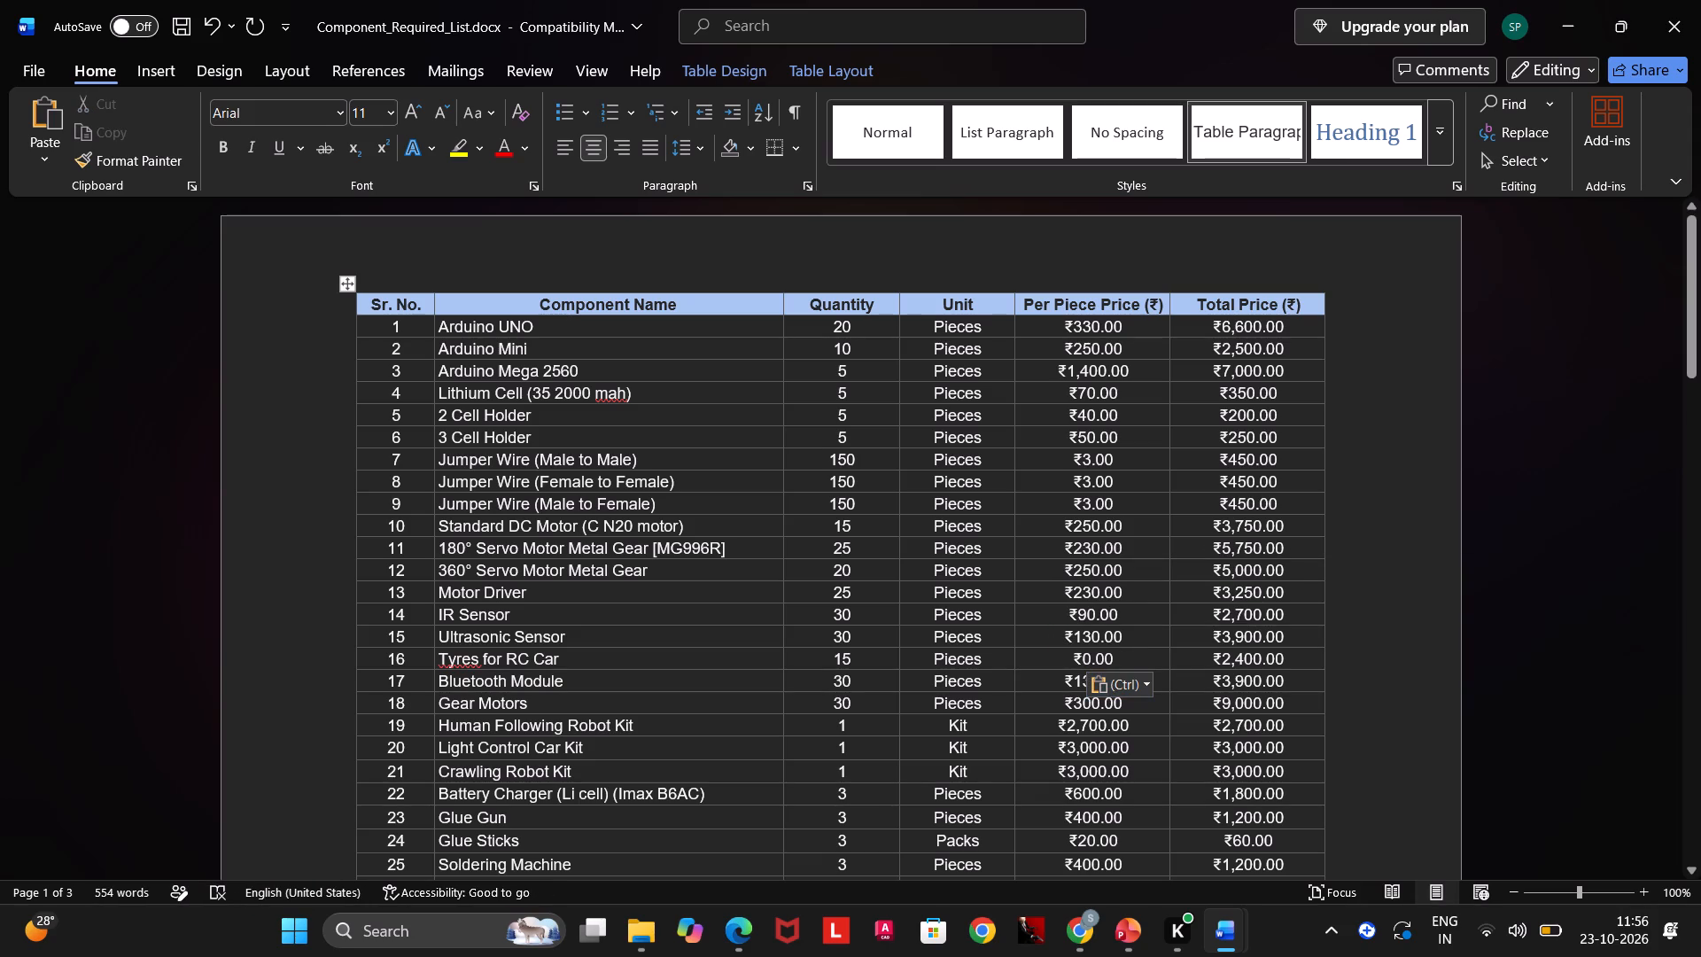
click(1082, 656)
key(4)
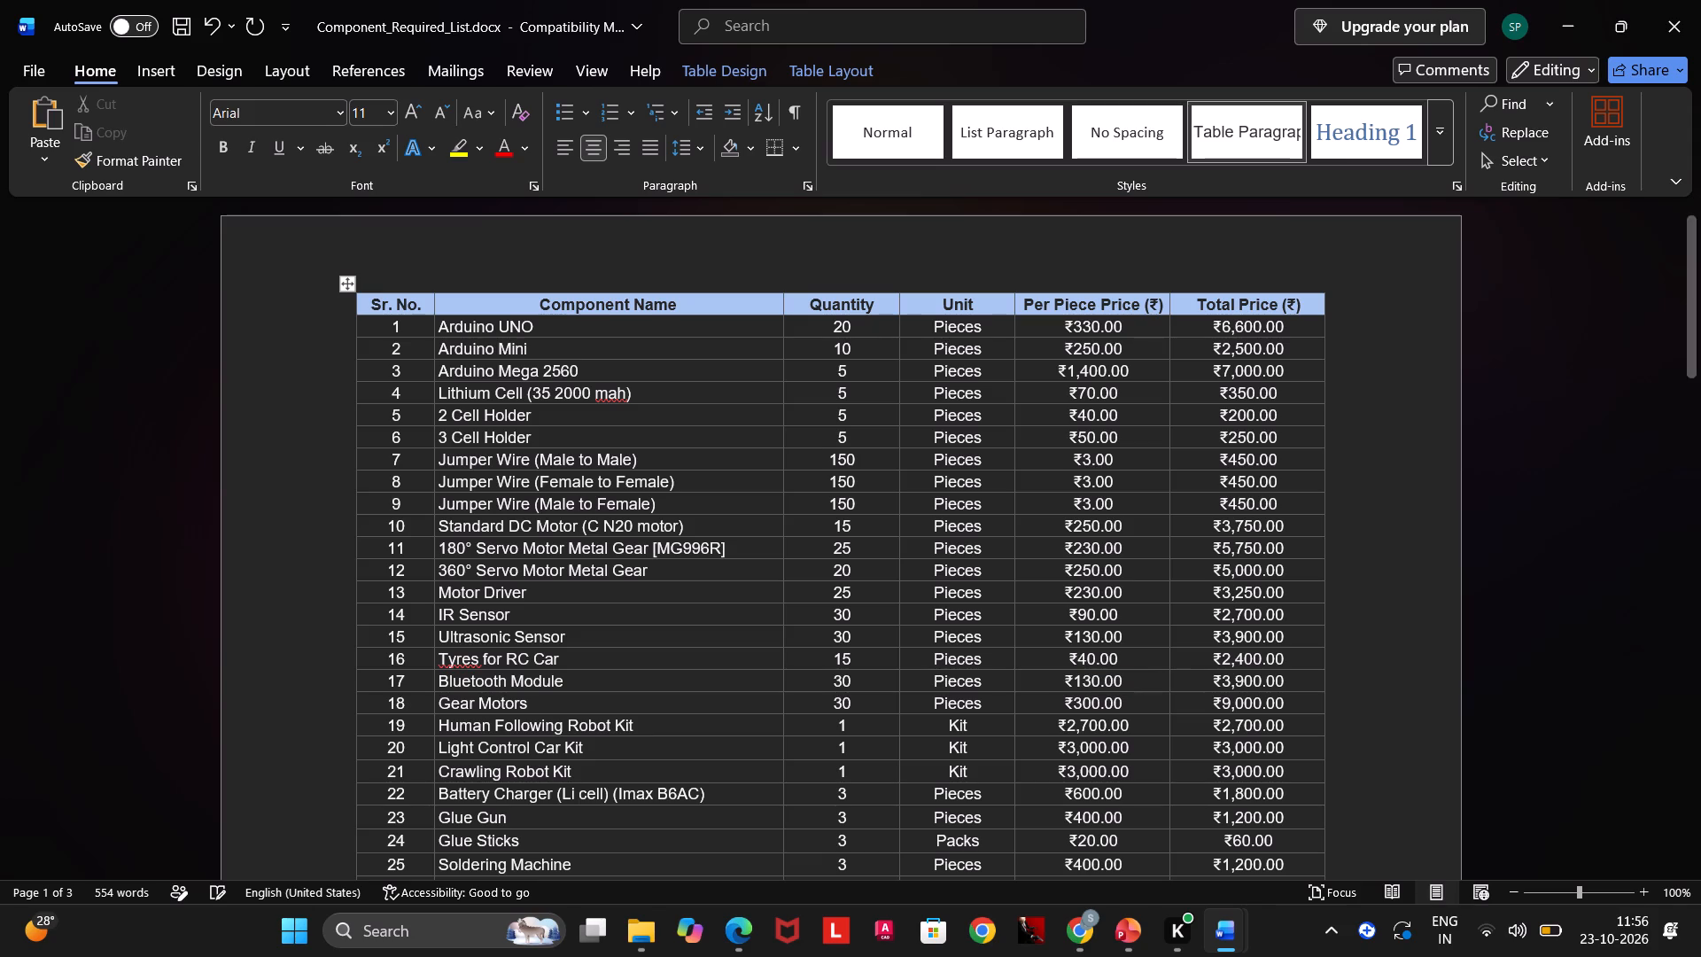
key(BackSpace)
text(30)
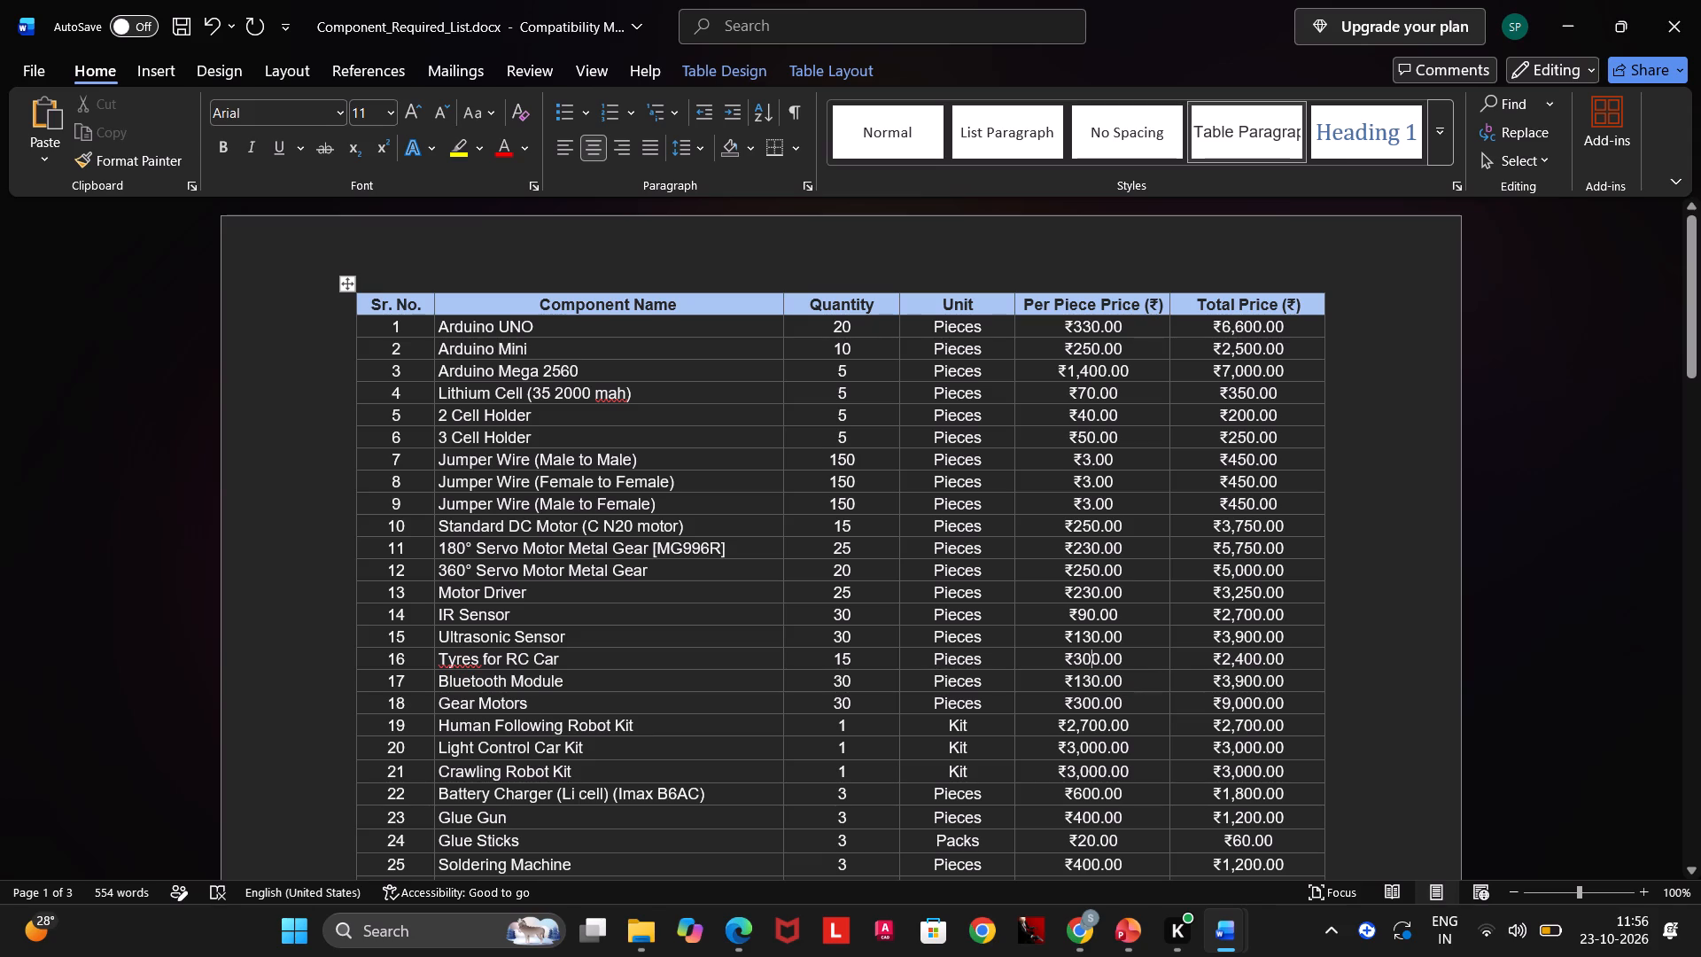
Set the total price of the Tyres for RC Car in row 16 to ₹4,500.00, including the thousands comma.
click(1242, 660)
key(BackSpace)
key(BackSpace)
key(BackSpace)
text(4,5)
Set the per piece price of the Bluetooth Module in row 17 to ₹300.00.
drag(1077, 681, 1089, 678)
click(1045, 659)
click(1091, 680)
key(BackSpace)
key(BackSpace)
text(30)
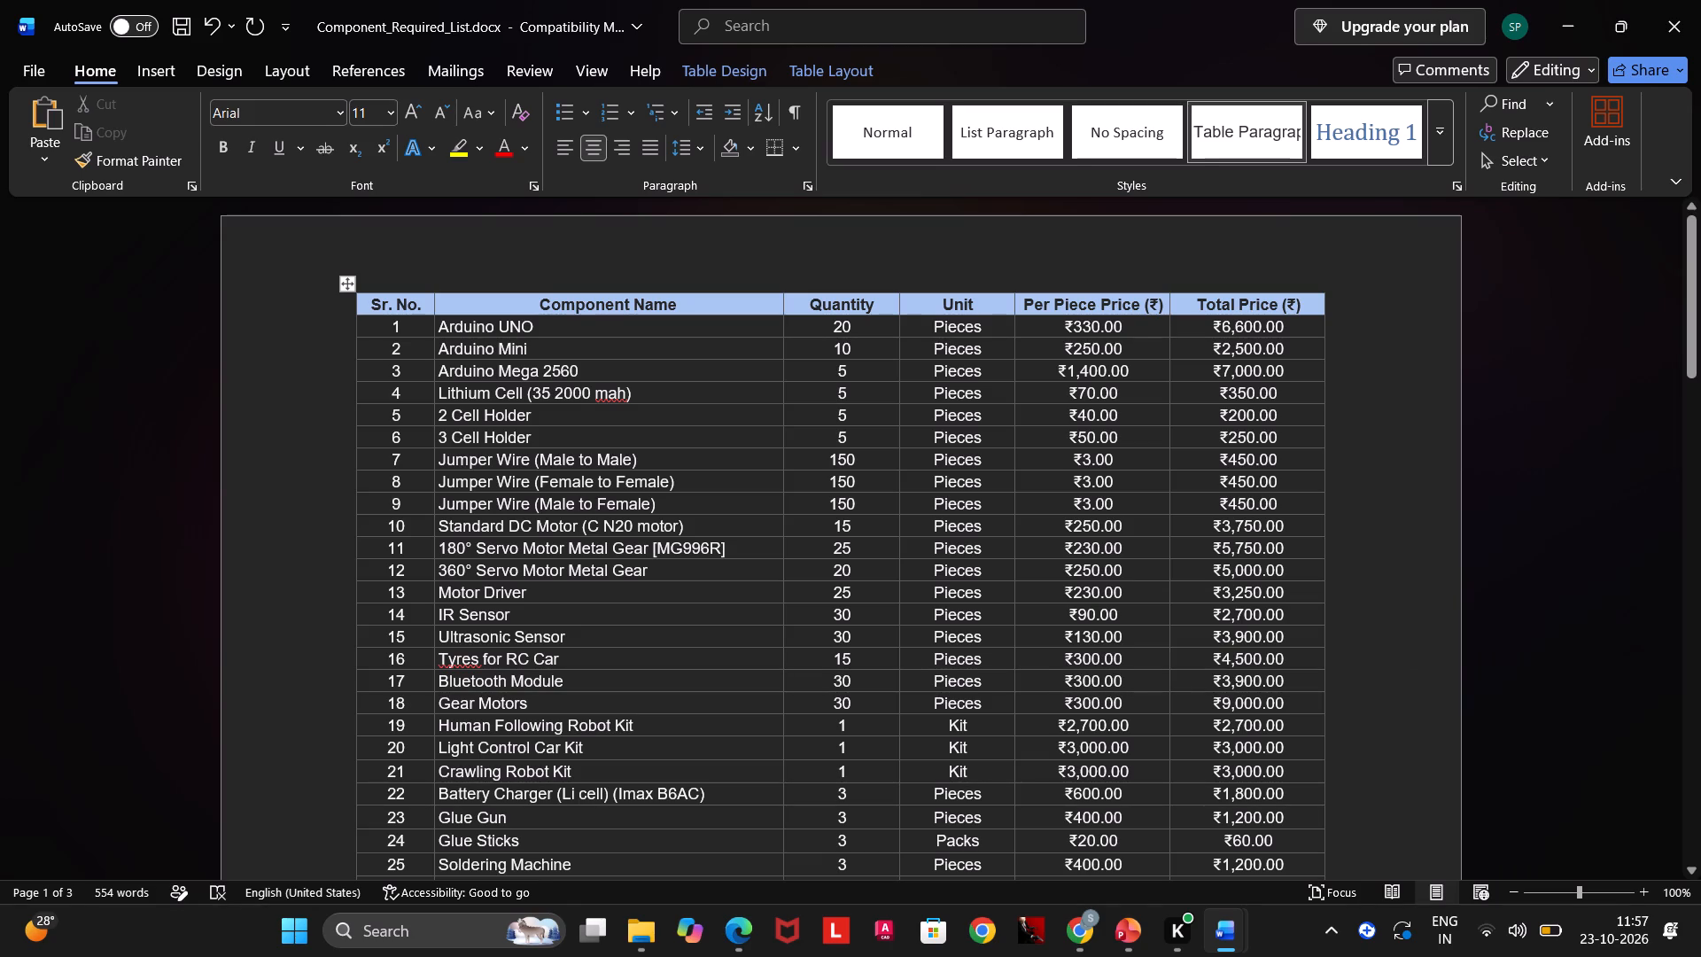
Remove the leading "3,9" from the total price of the Bluetooth Module in row 17, keeping the rupee sign.
click(1240, 684)
key(BackSpace)
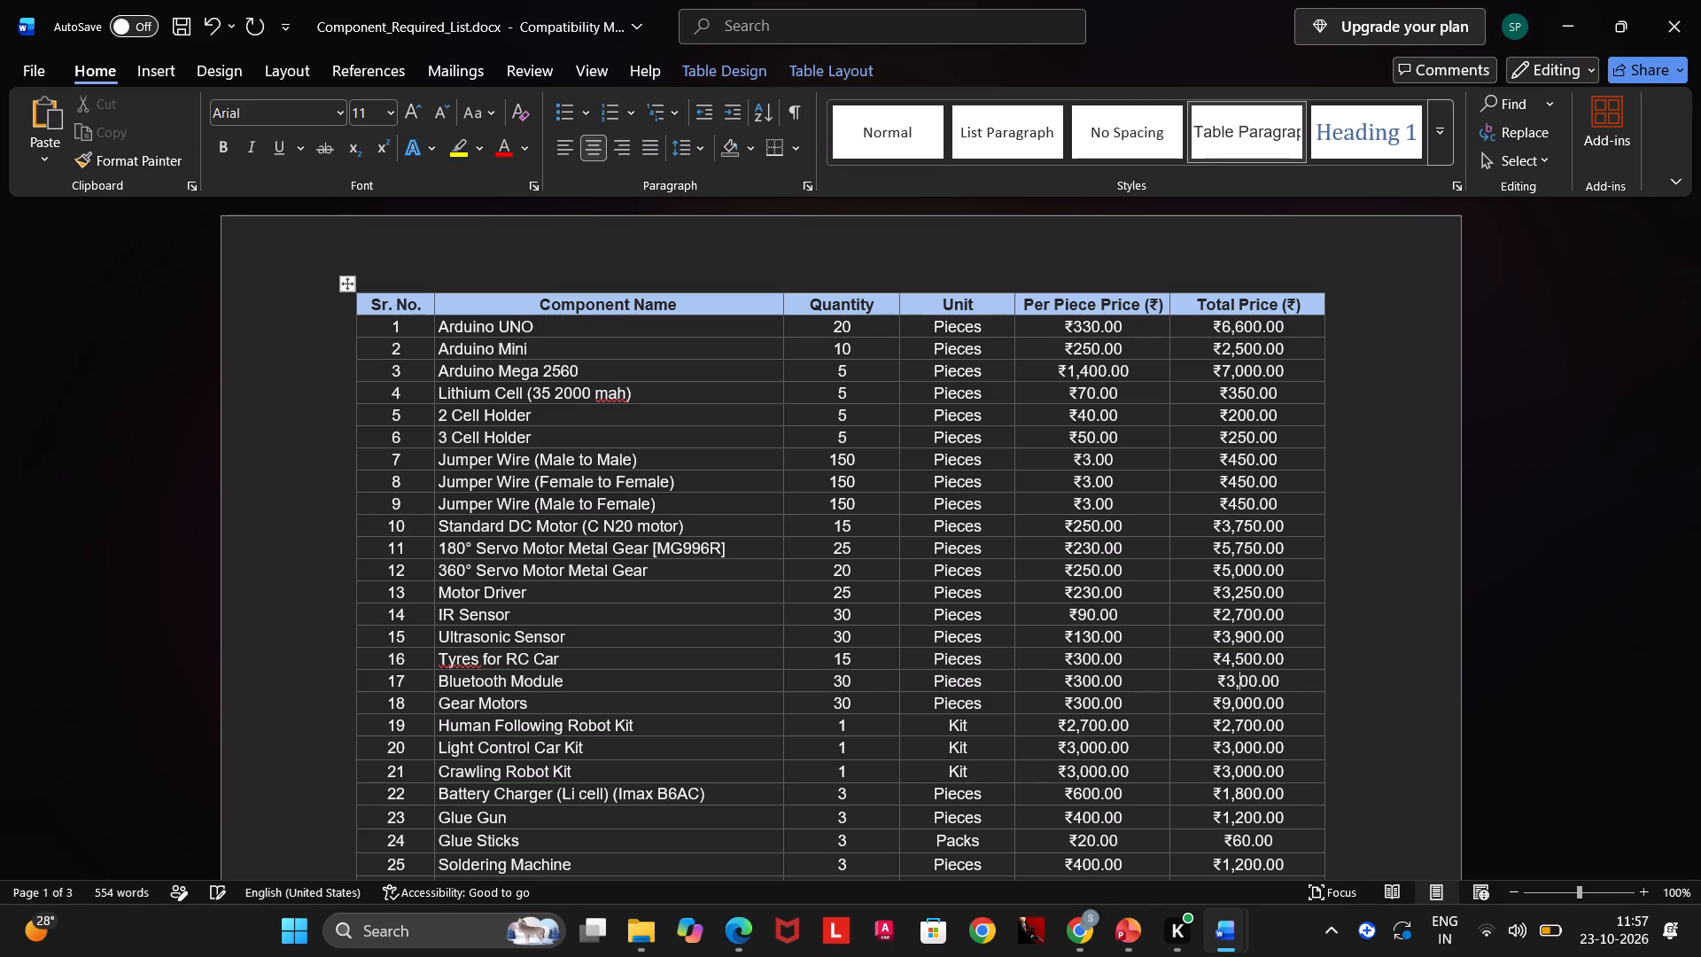
key(BackSpace)
key(BackSpace)
Set the quantity of the Bluetooth Module in row 17 to 20.
click(877, 681)
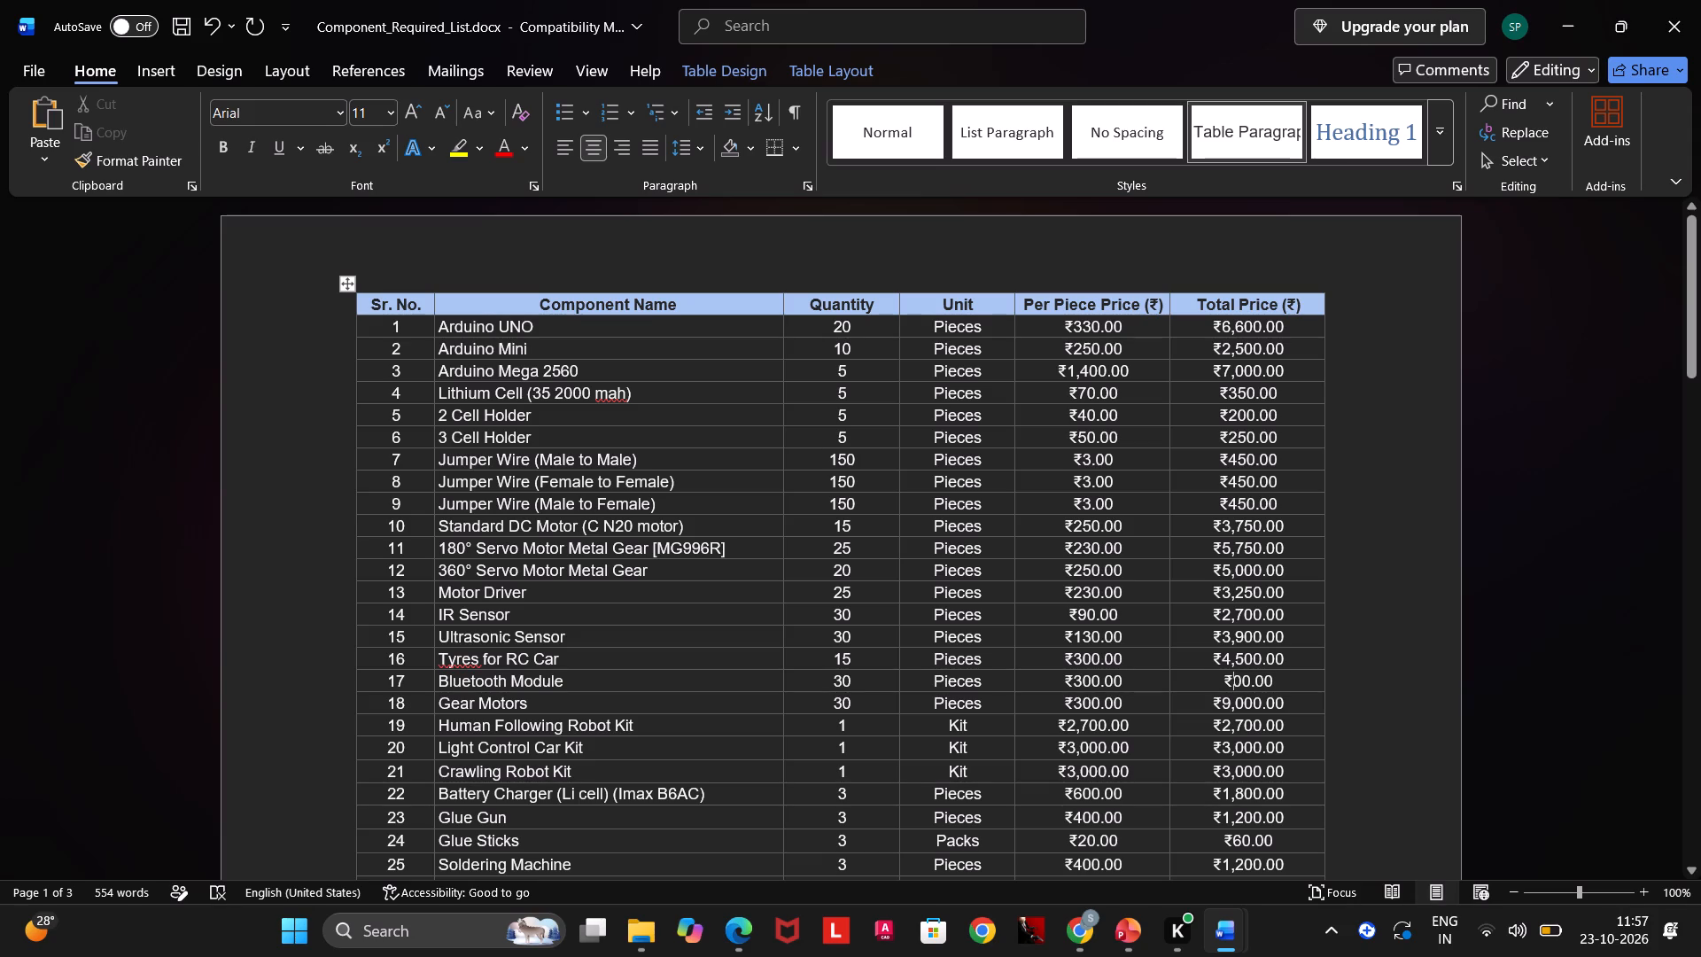
key(BackSpace)
key(BackSpace)
text(20)
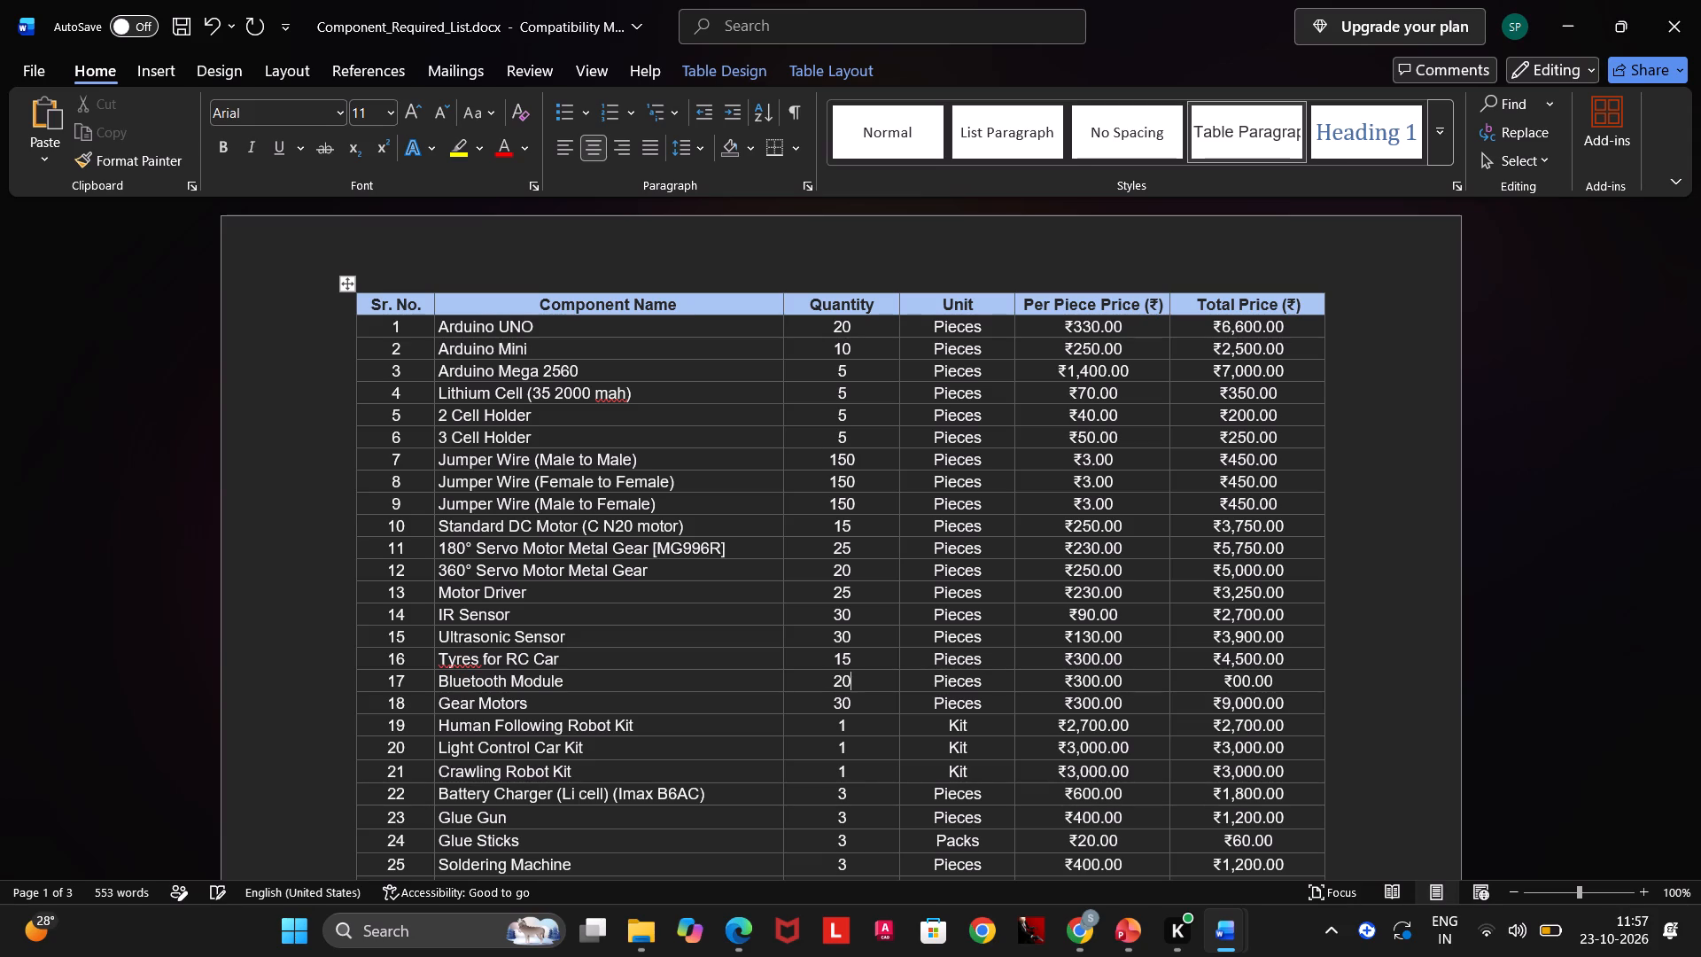
Complete the total price of the Bluetooth Module in row 17 as ₹6,000.00, including the thousands comma.
click(1231, 682)
key(6)
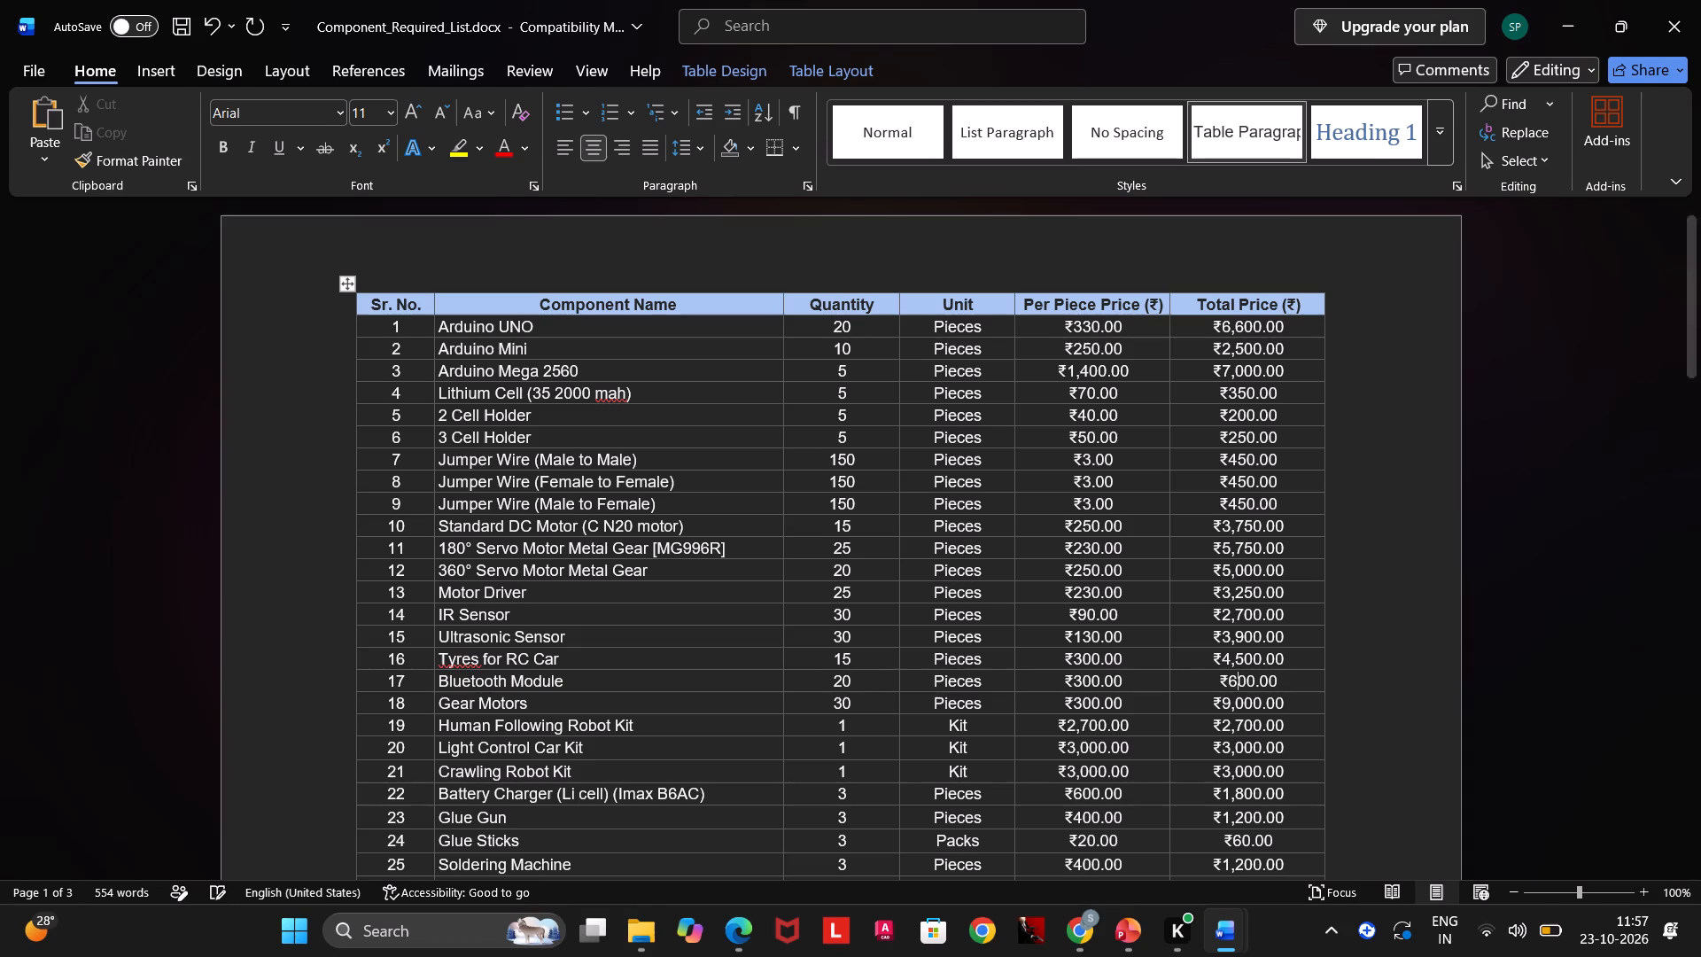
text(,0)
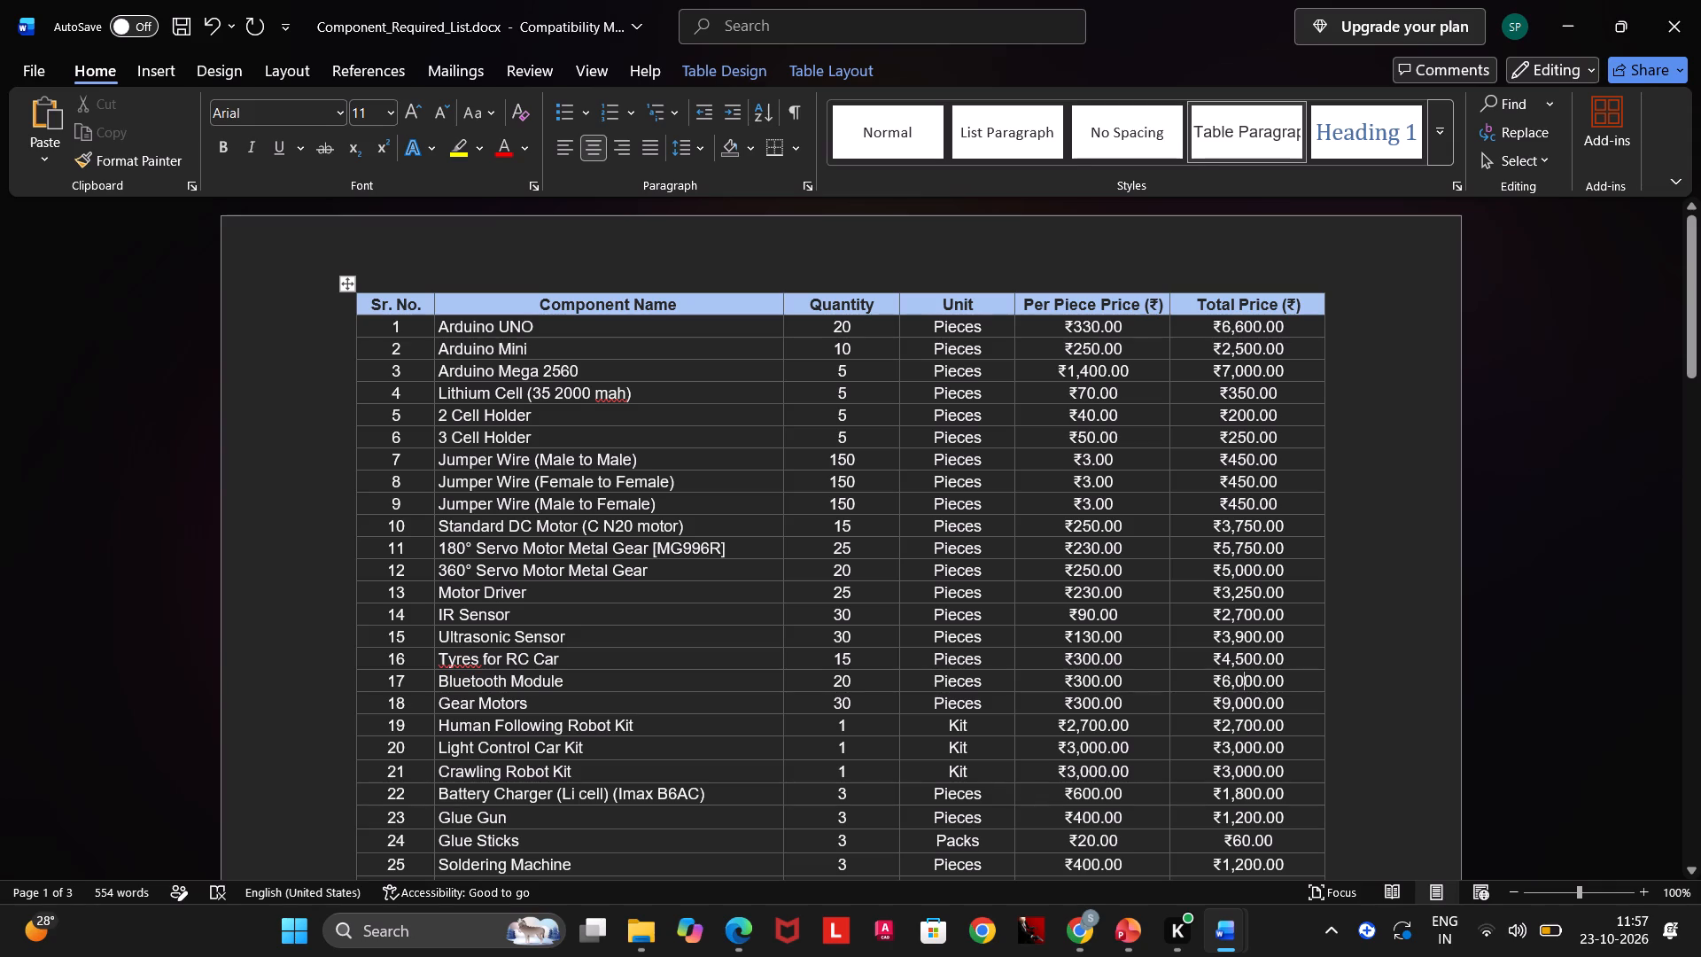
Set the per piece price of the Battery Charger (Li cell) (Imax B6AC) in row 22 to ₹3000.00.
scroll(1086, 727, down, 1)
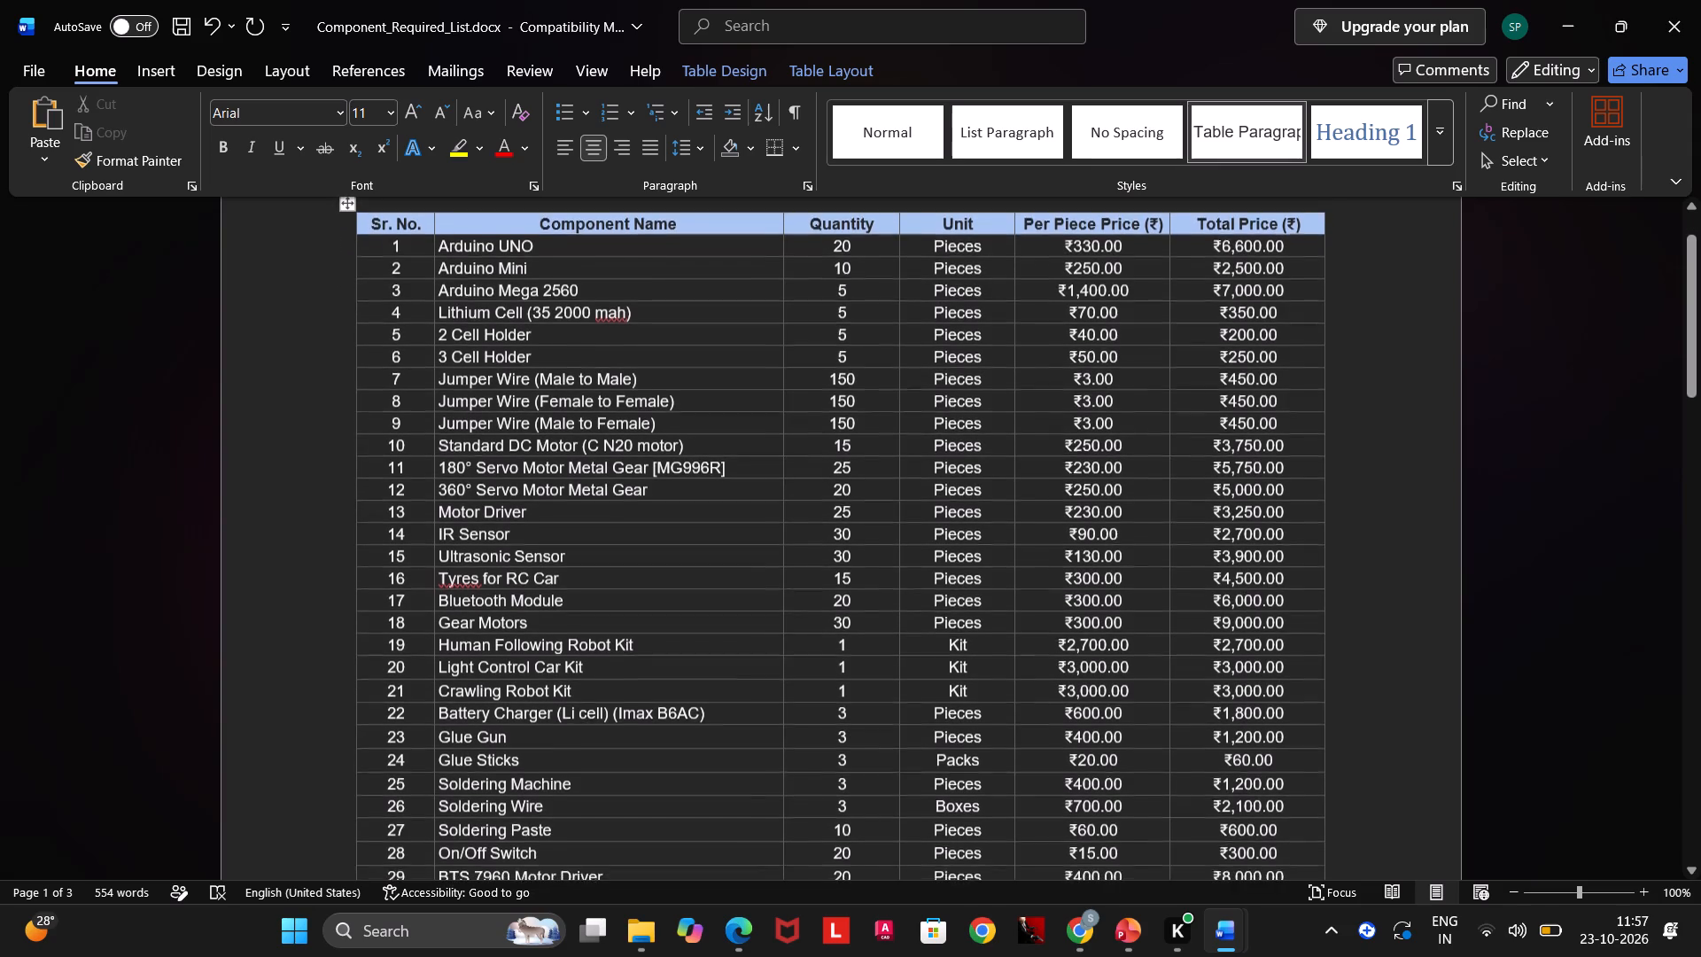
scroll(1086, 727, down, 1)
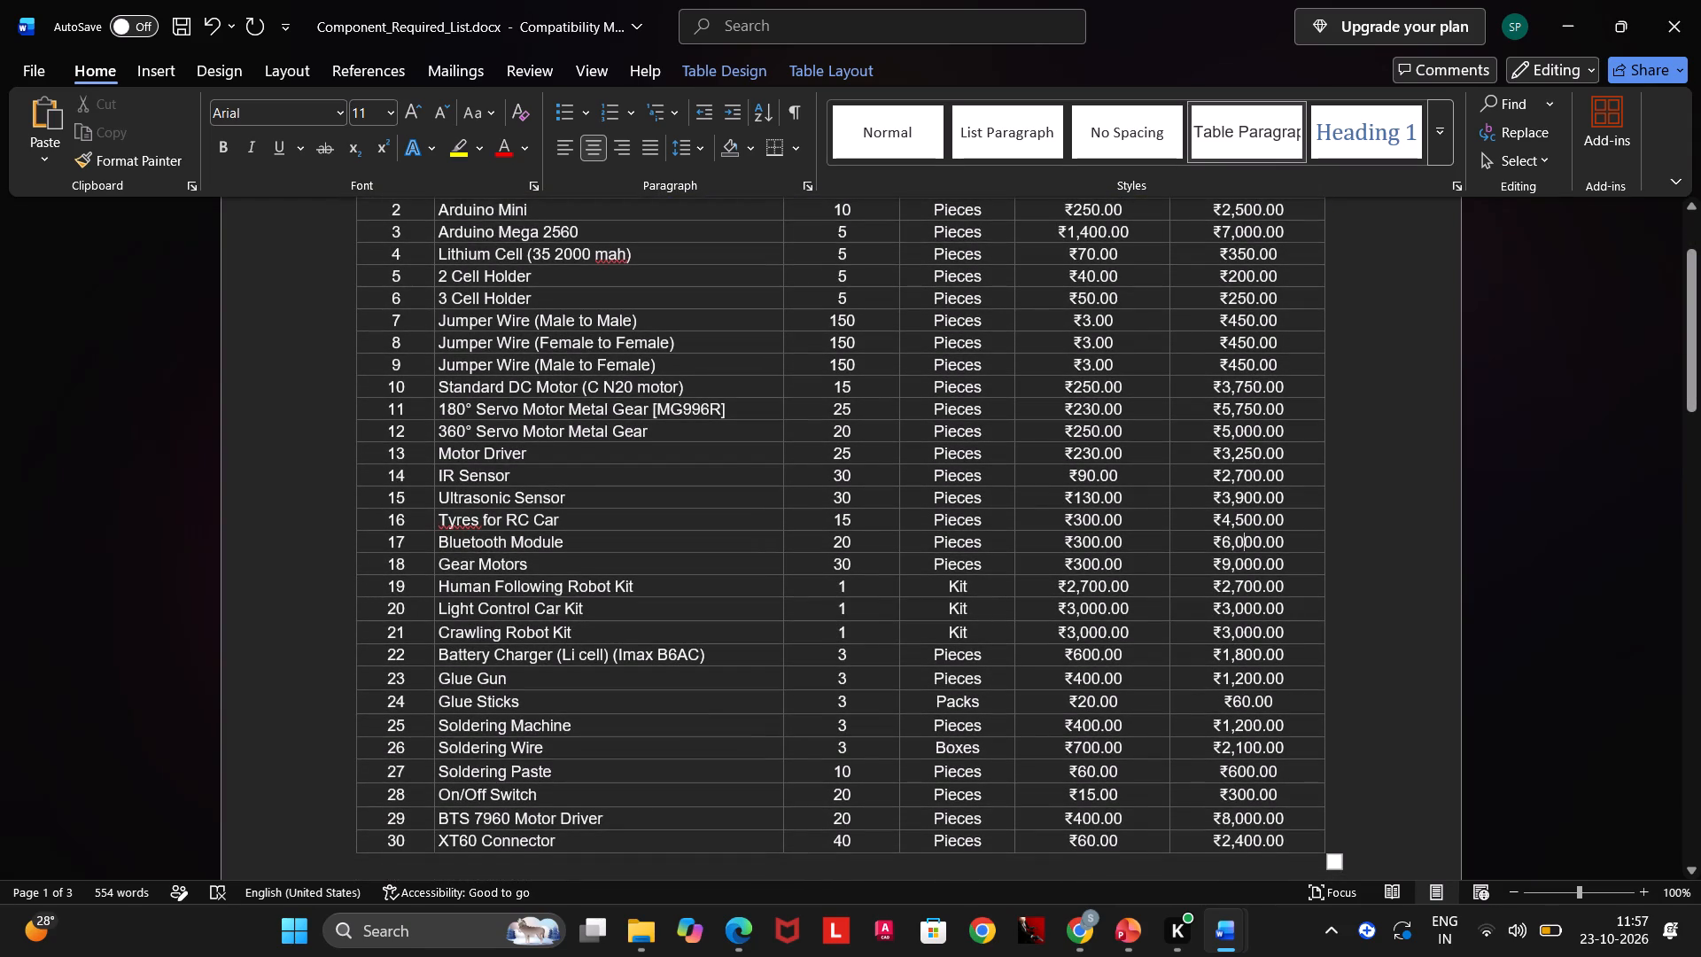
scroll(1086, 727, down, 1)
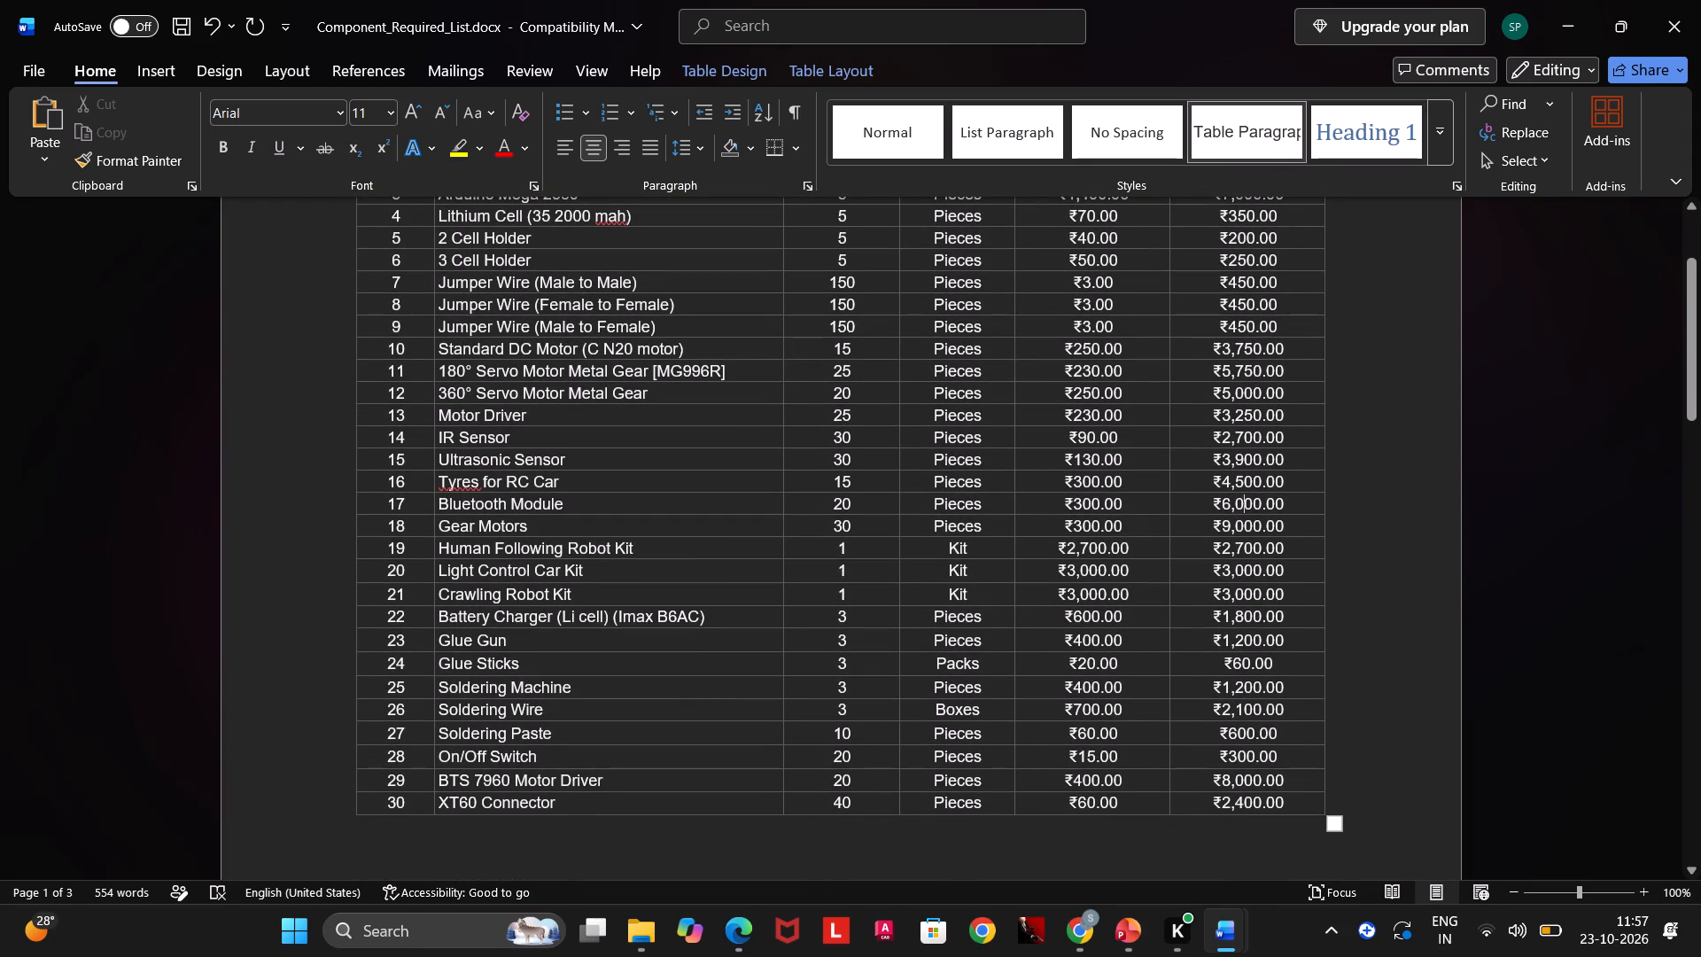
scroll(1086, 727, down, 1)
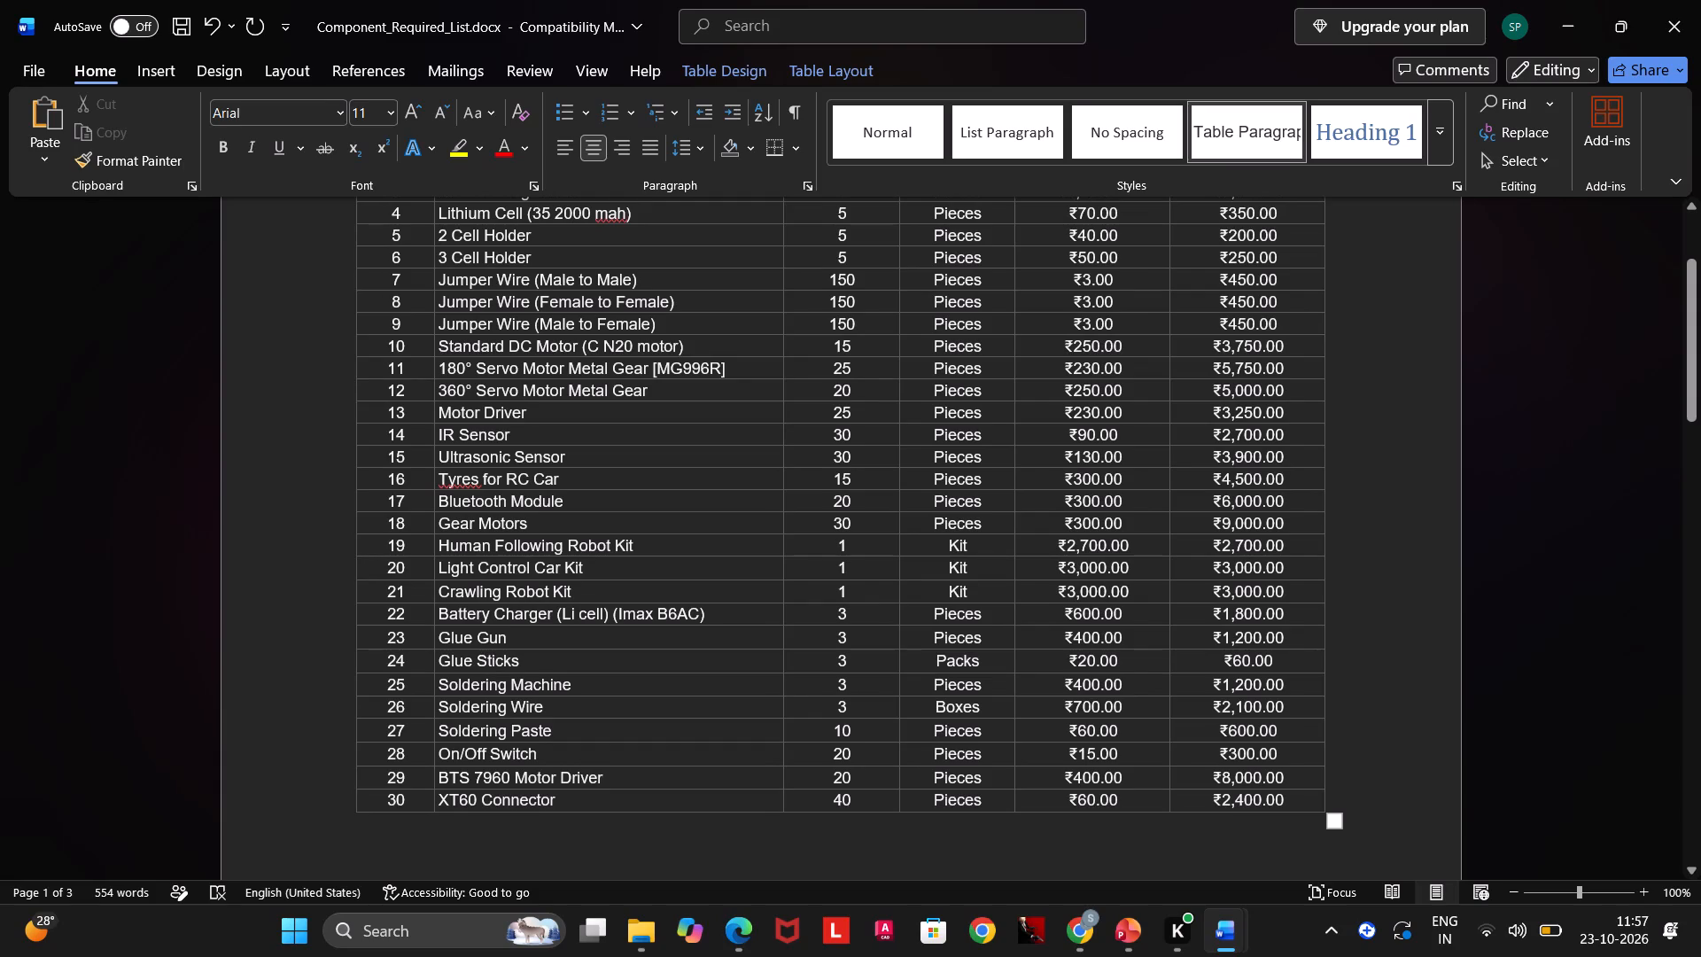
click(1086, 727)
click(1084, 609)
key(BackSpace)
text(30)
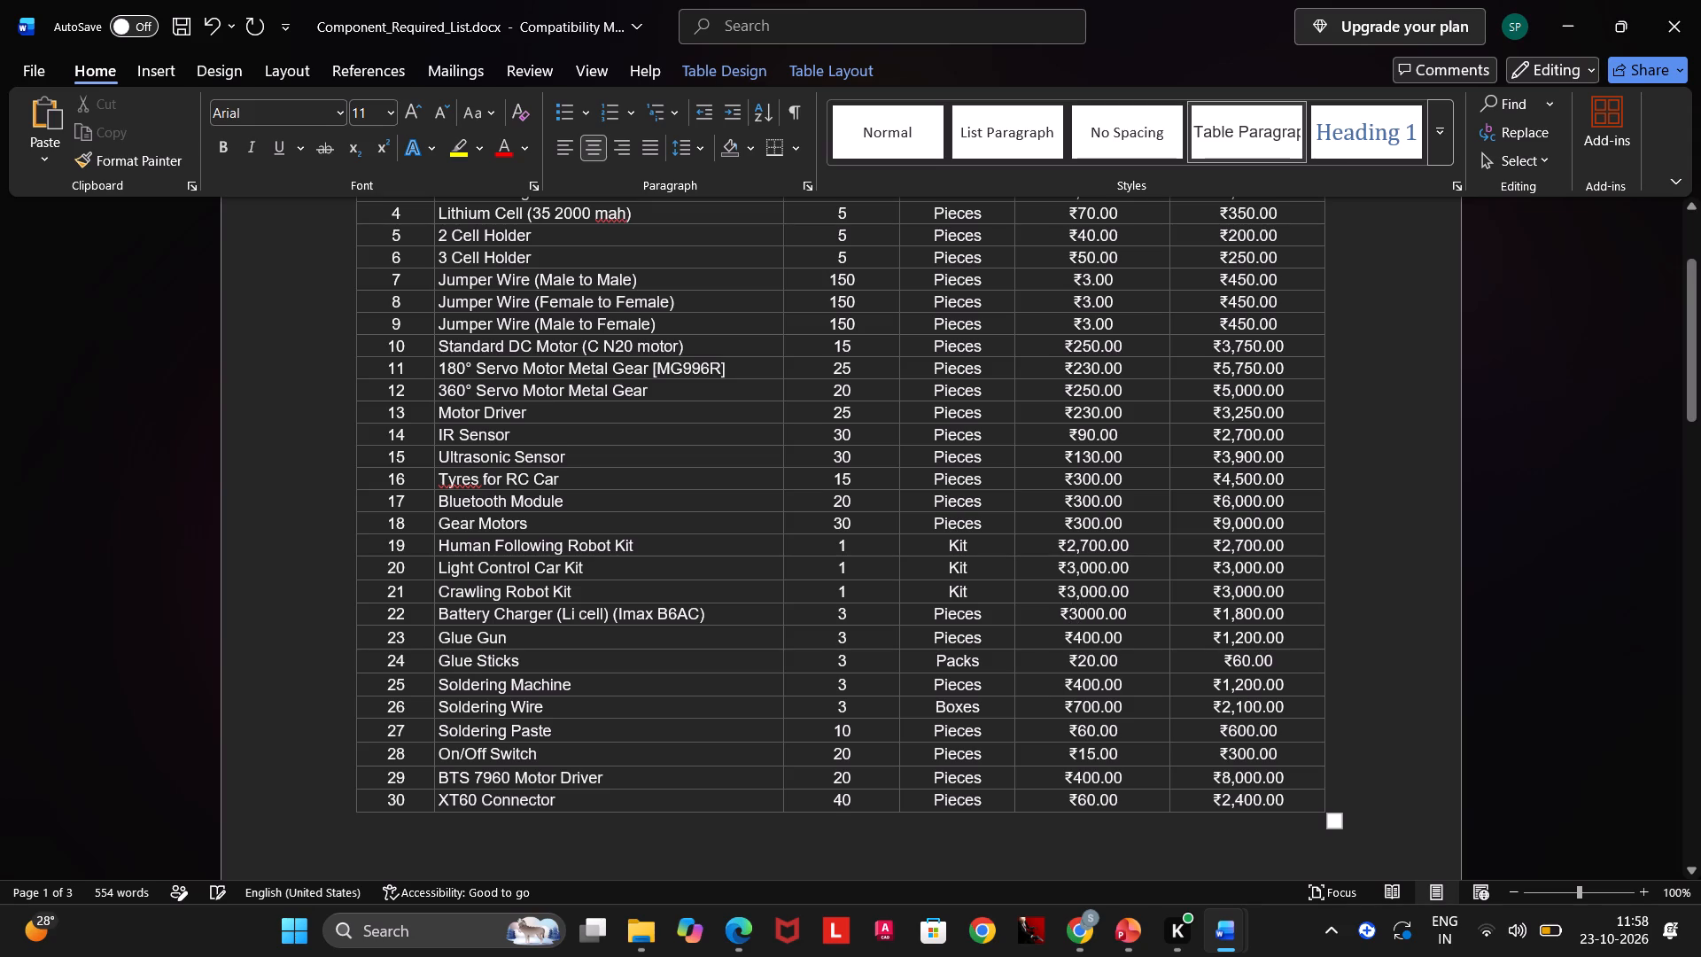
Set the total price of the Battery Charger (Li cell) (Imax B6AC) in row 22 to ₹6,000.00.
click(1250, 606)
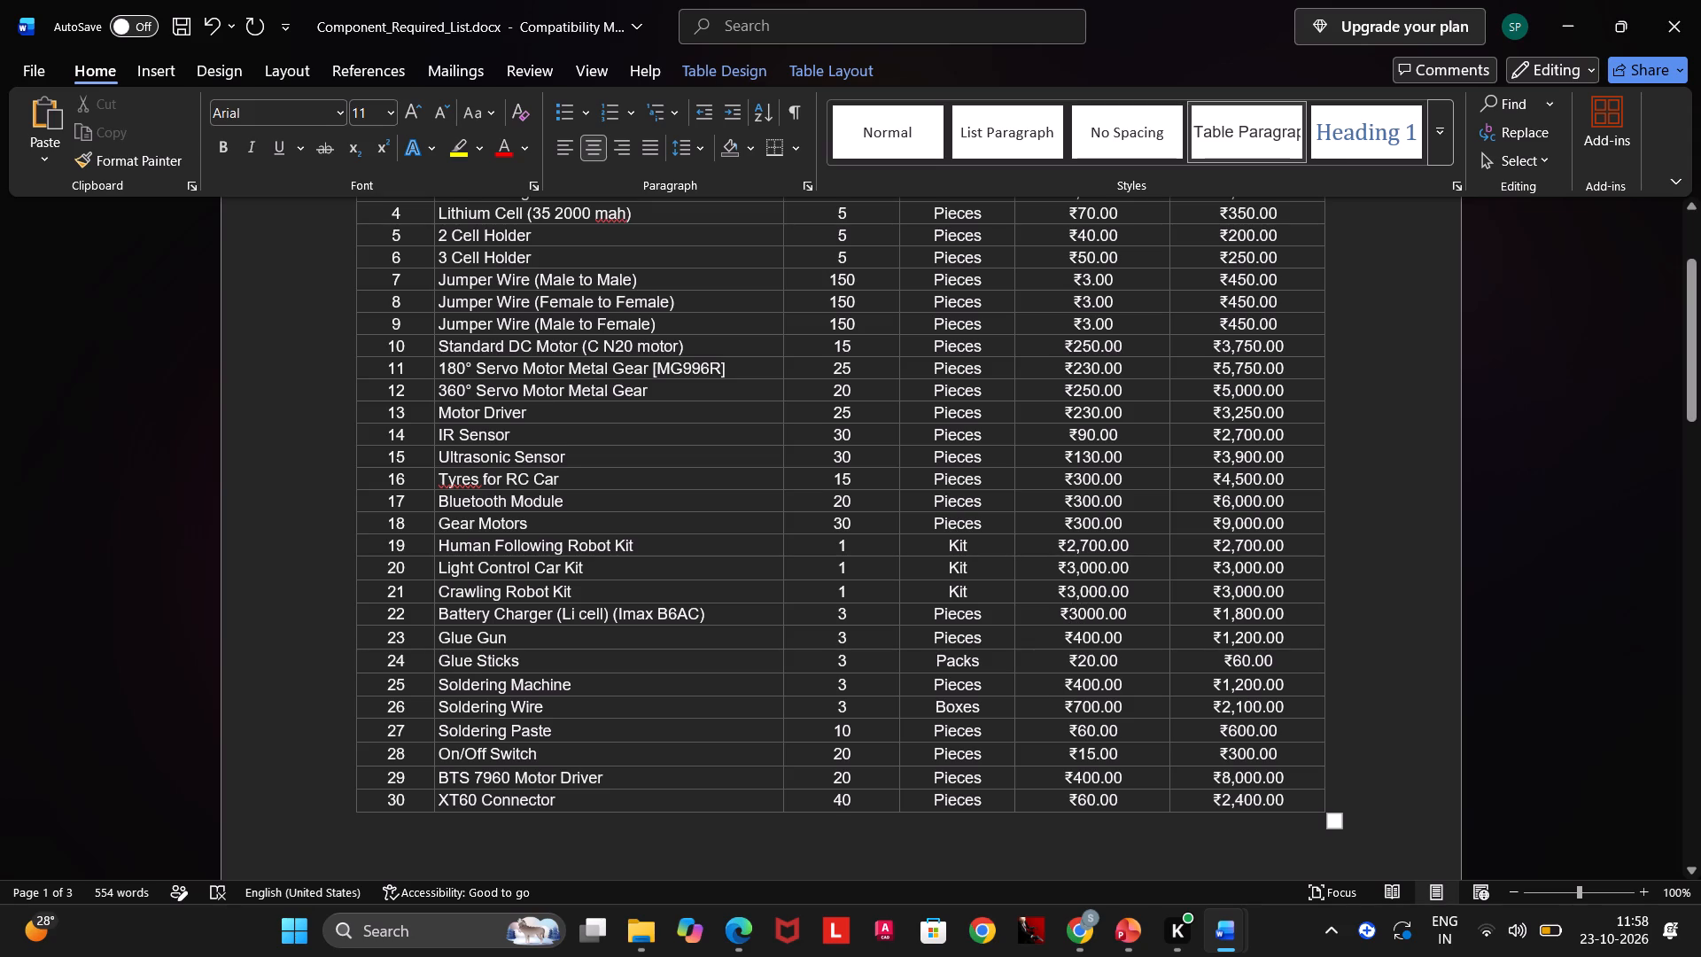
click(1245, 609)
key(BackSpace)
key(BackSpace)
key(BackSpace)
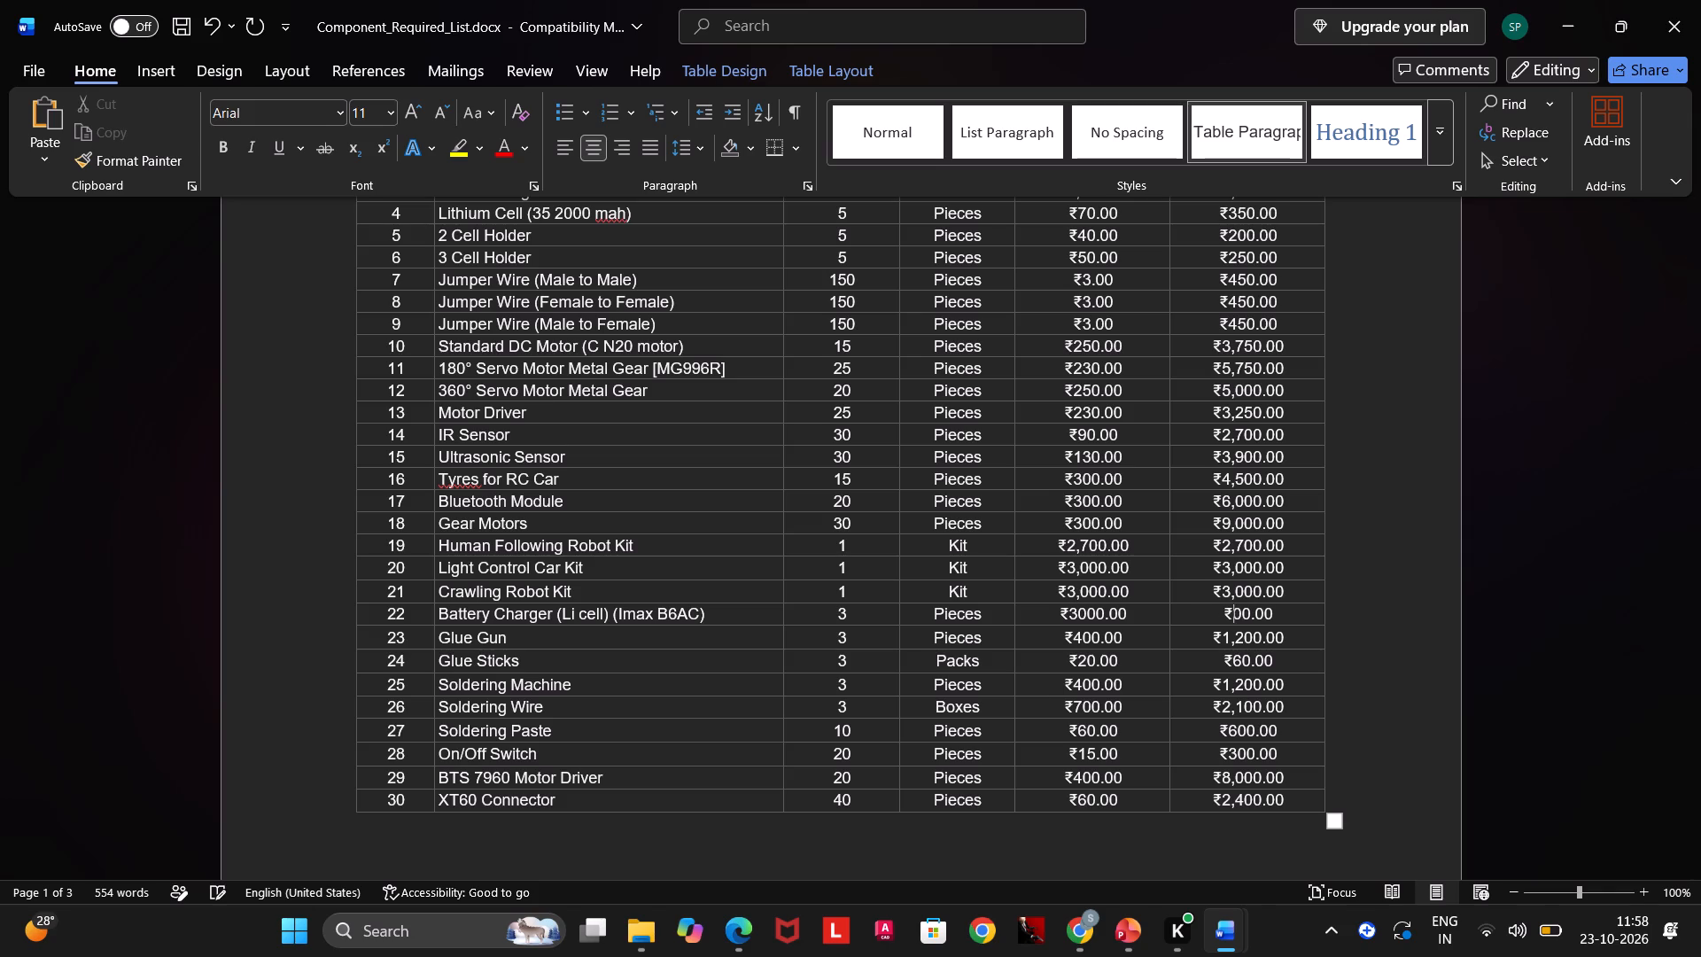
text(6,0)
Set the quantity of the Battery Charger (Li cell) (Imax B6AC) in row 22 to 2.
click(856, 614)
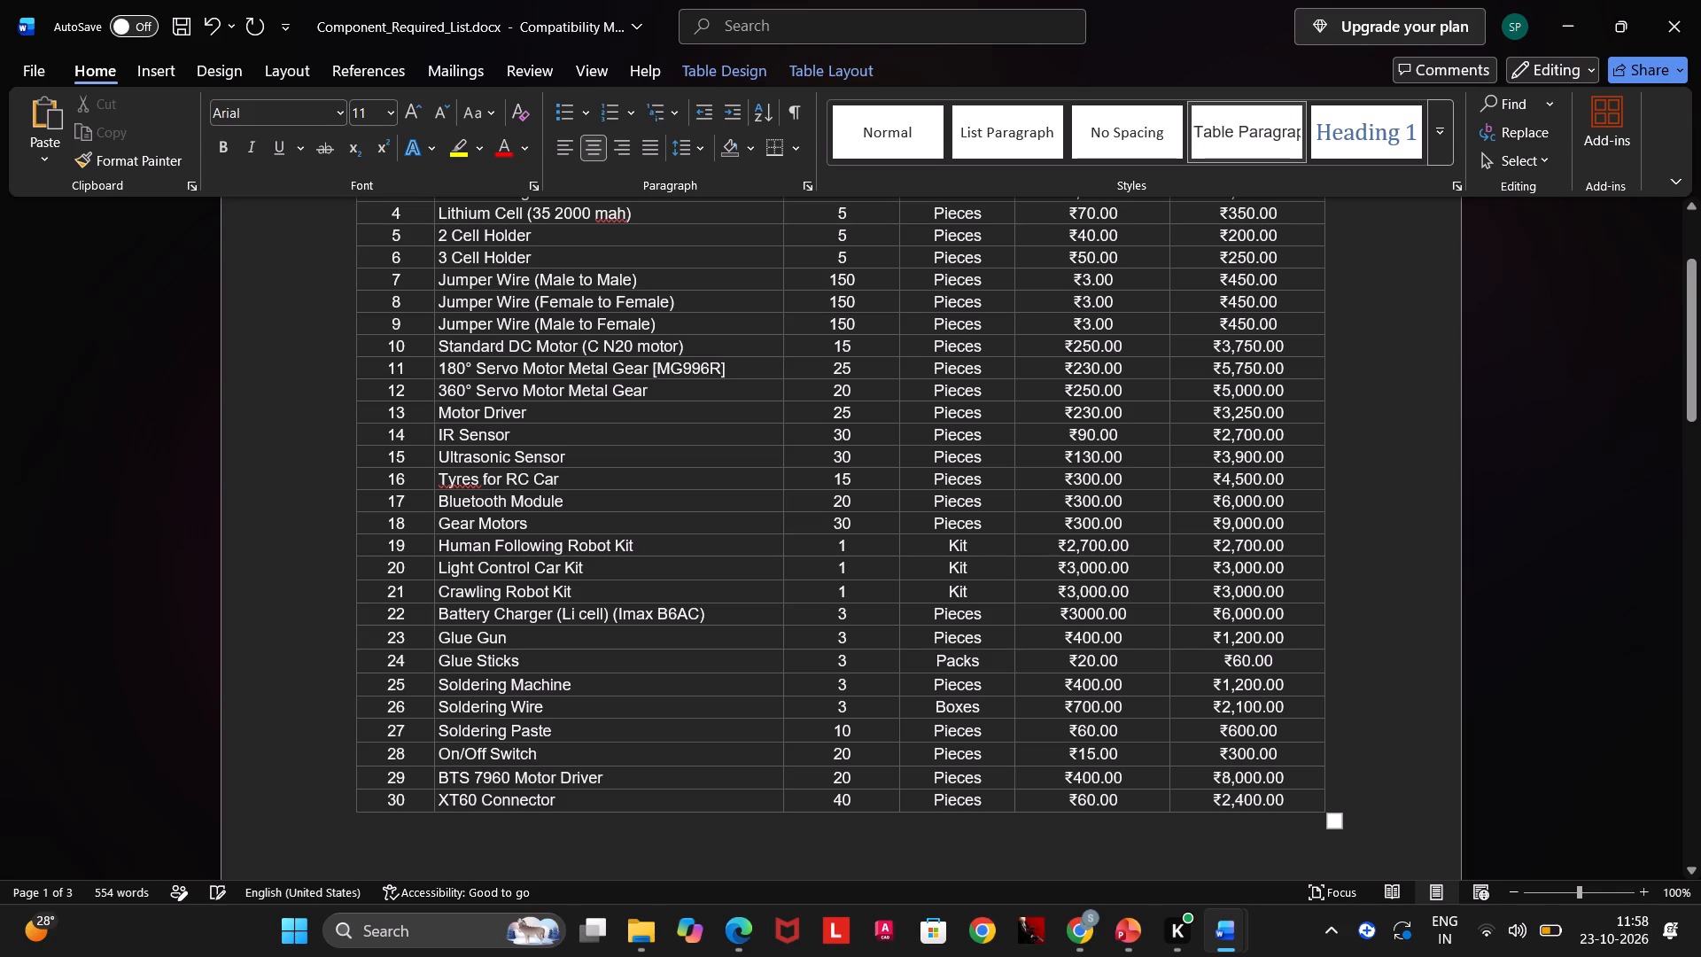
key(BackSpace)
key(1)
key(BackSpace)
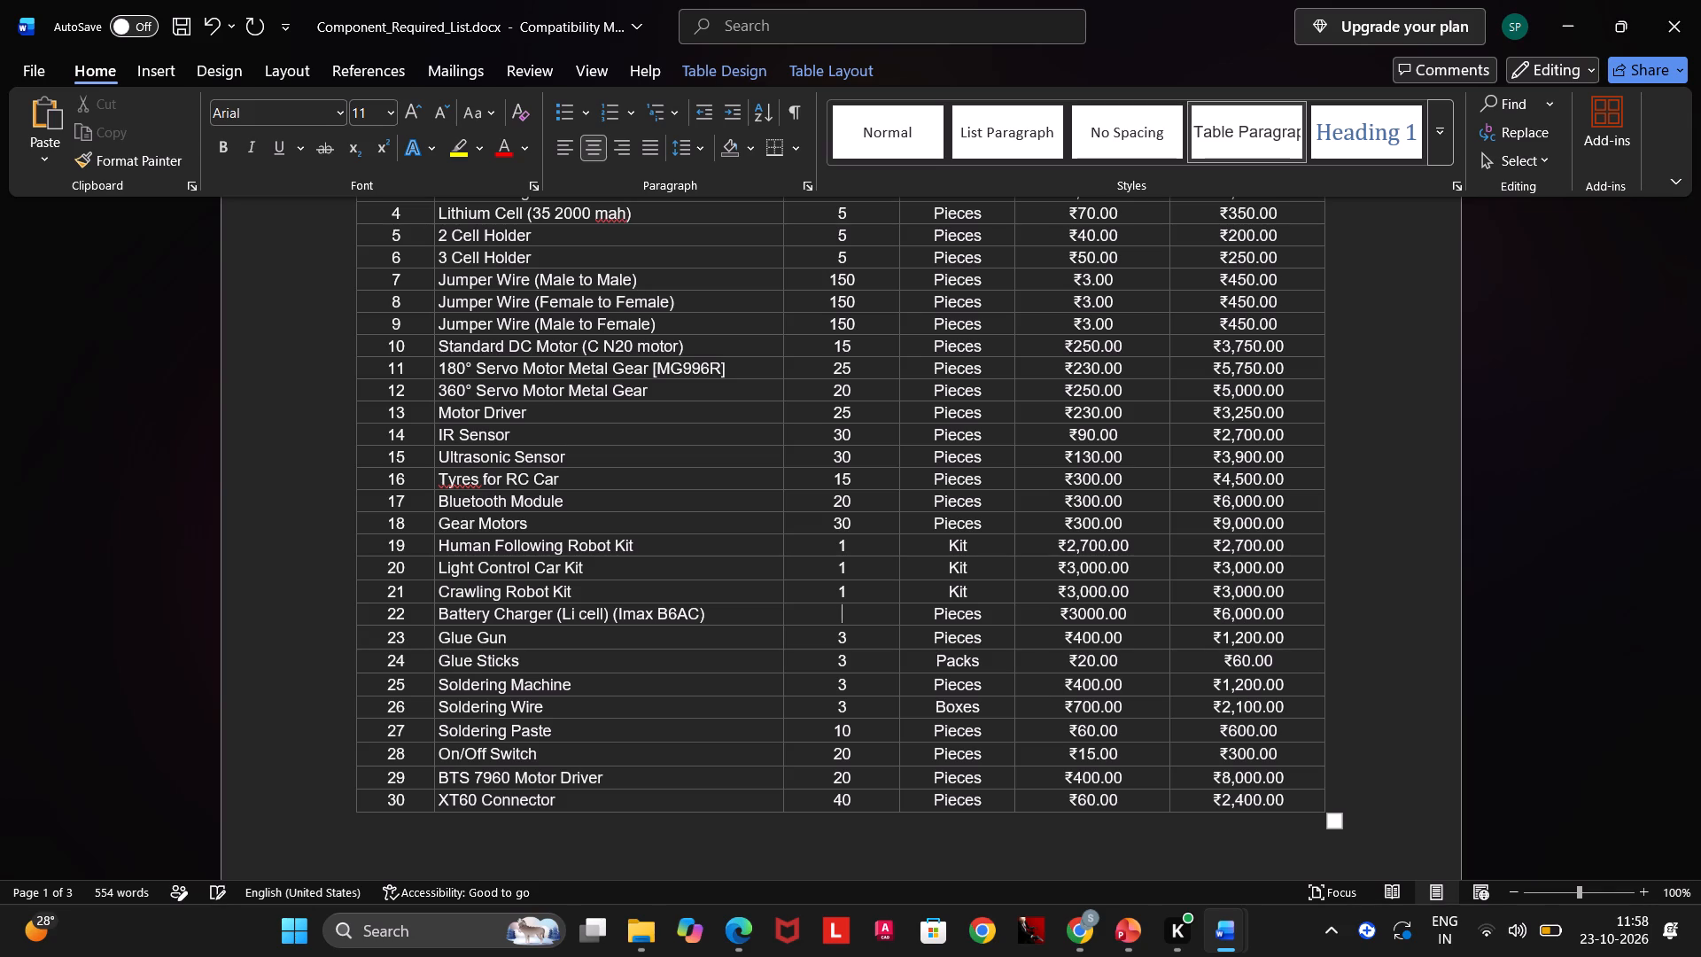
key(2)
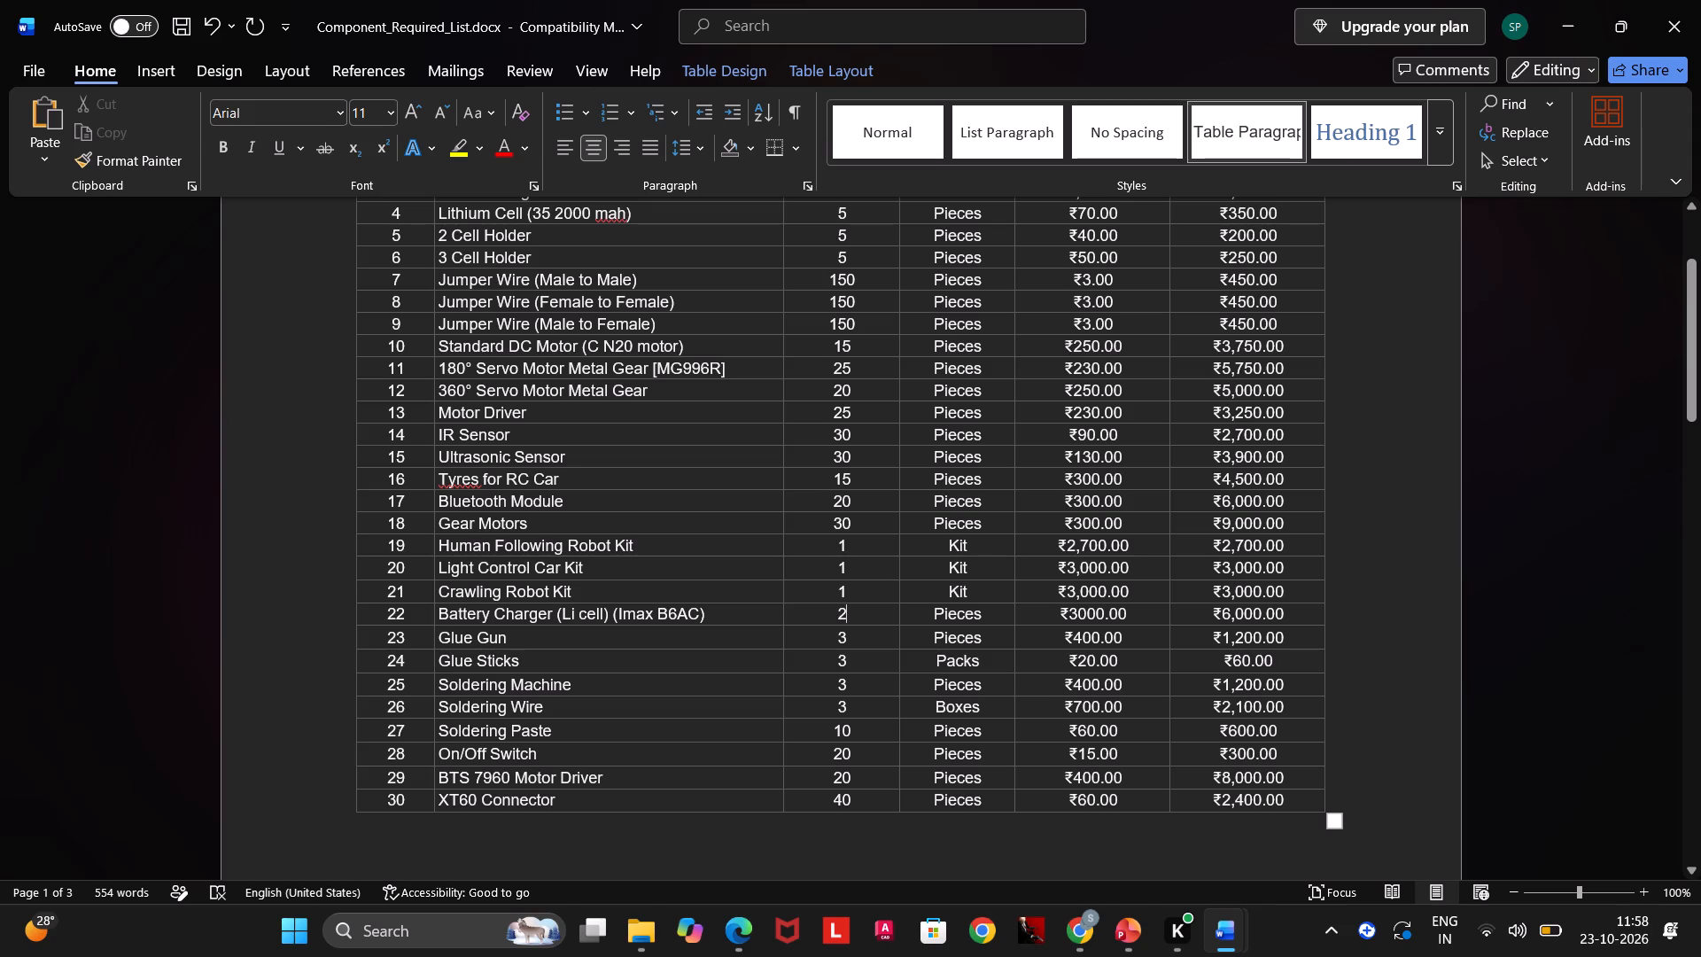
Change the unit of the Glue Sticks in row 24 to Pieces.
click(979, 668)
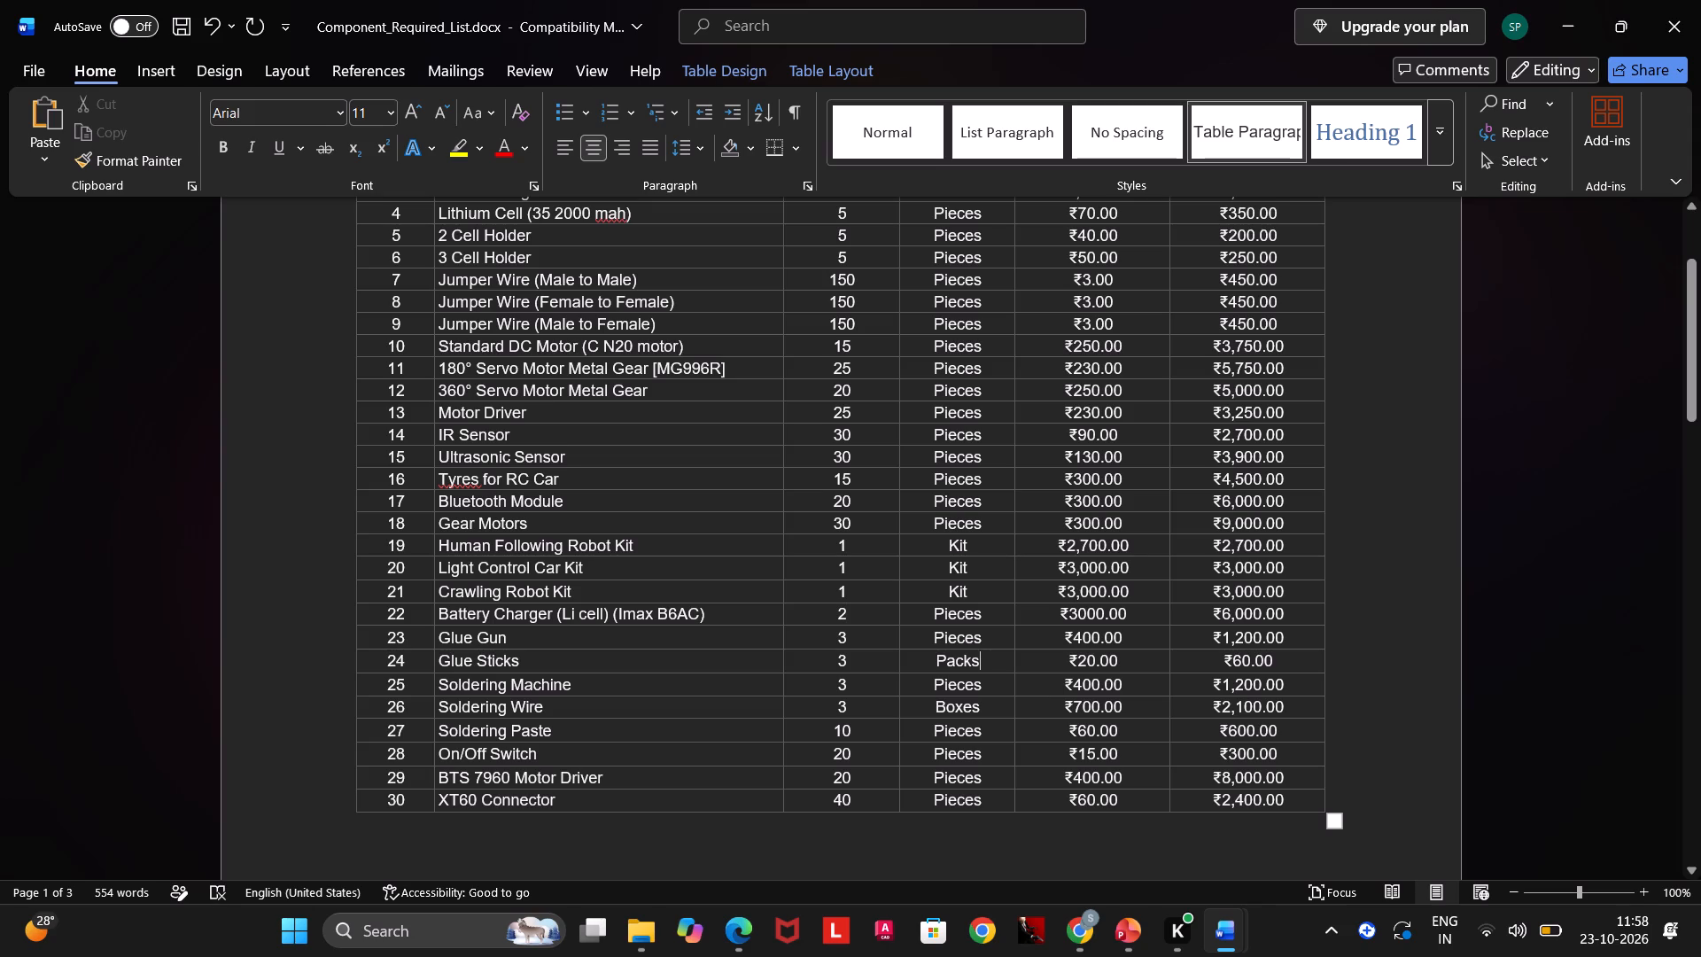
click(983, 665)
key(BackSpace)
key(BackSpace)
key(BackSpace)
key(BackSpace)
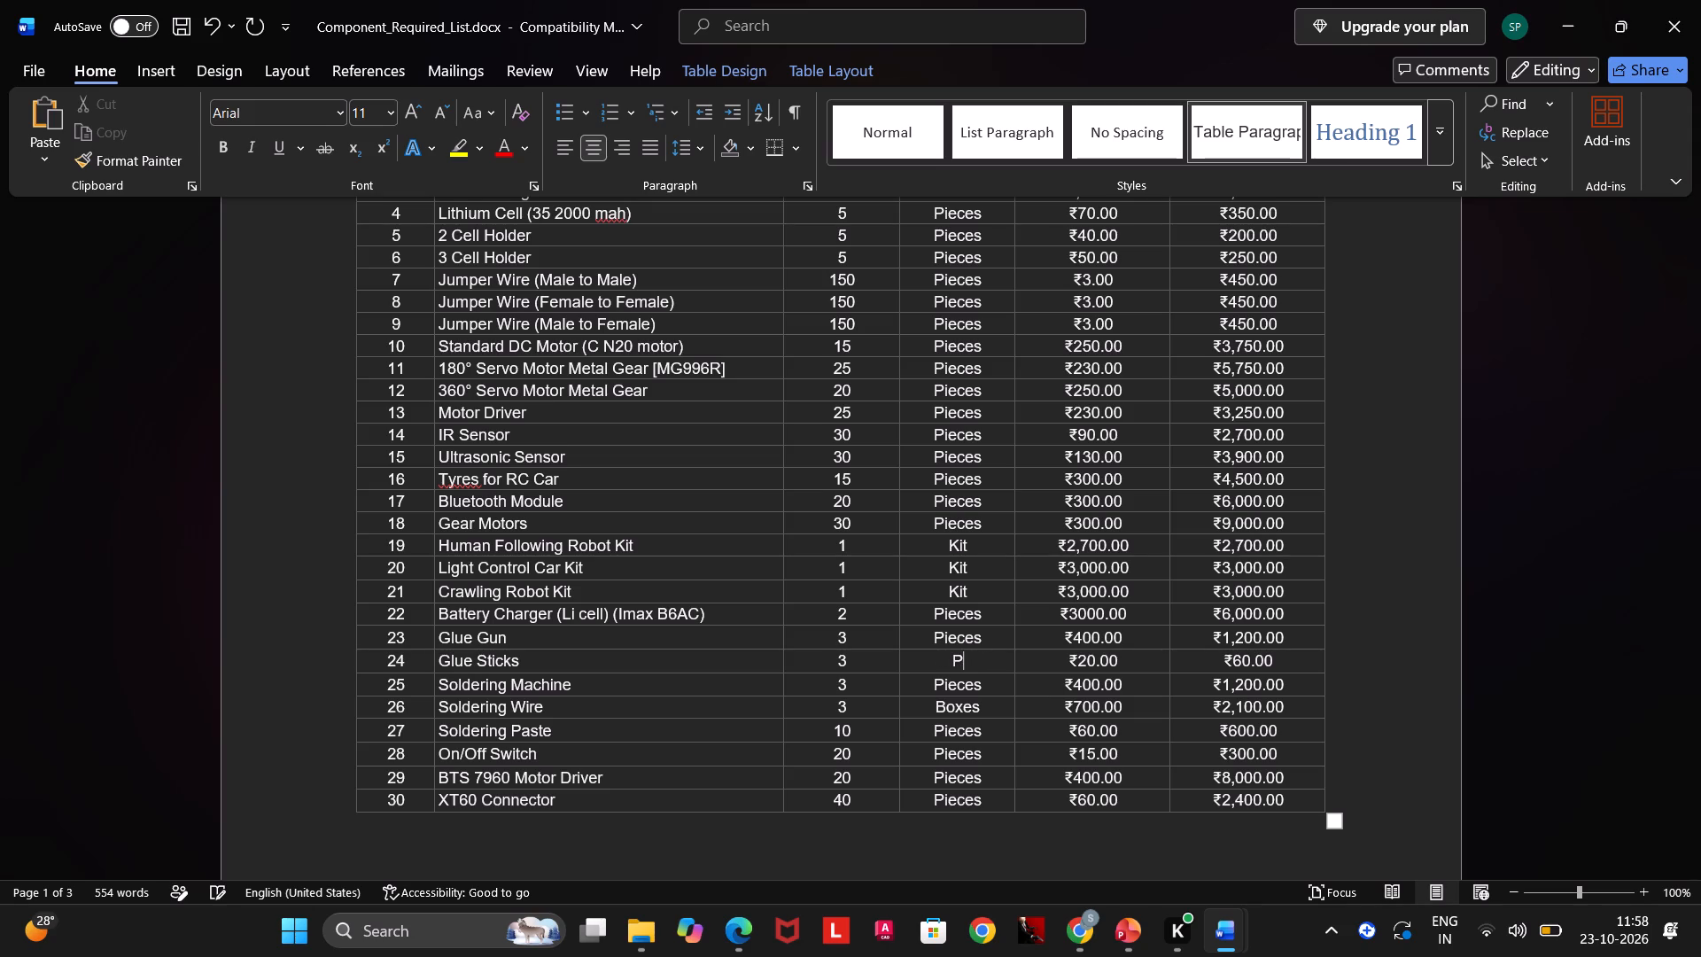
text(ieces)
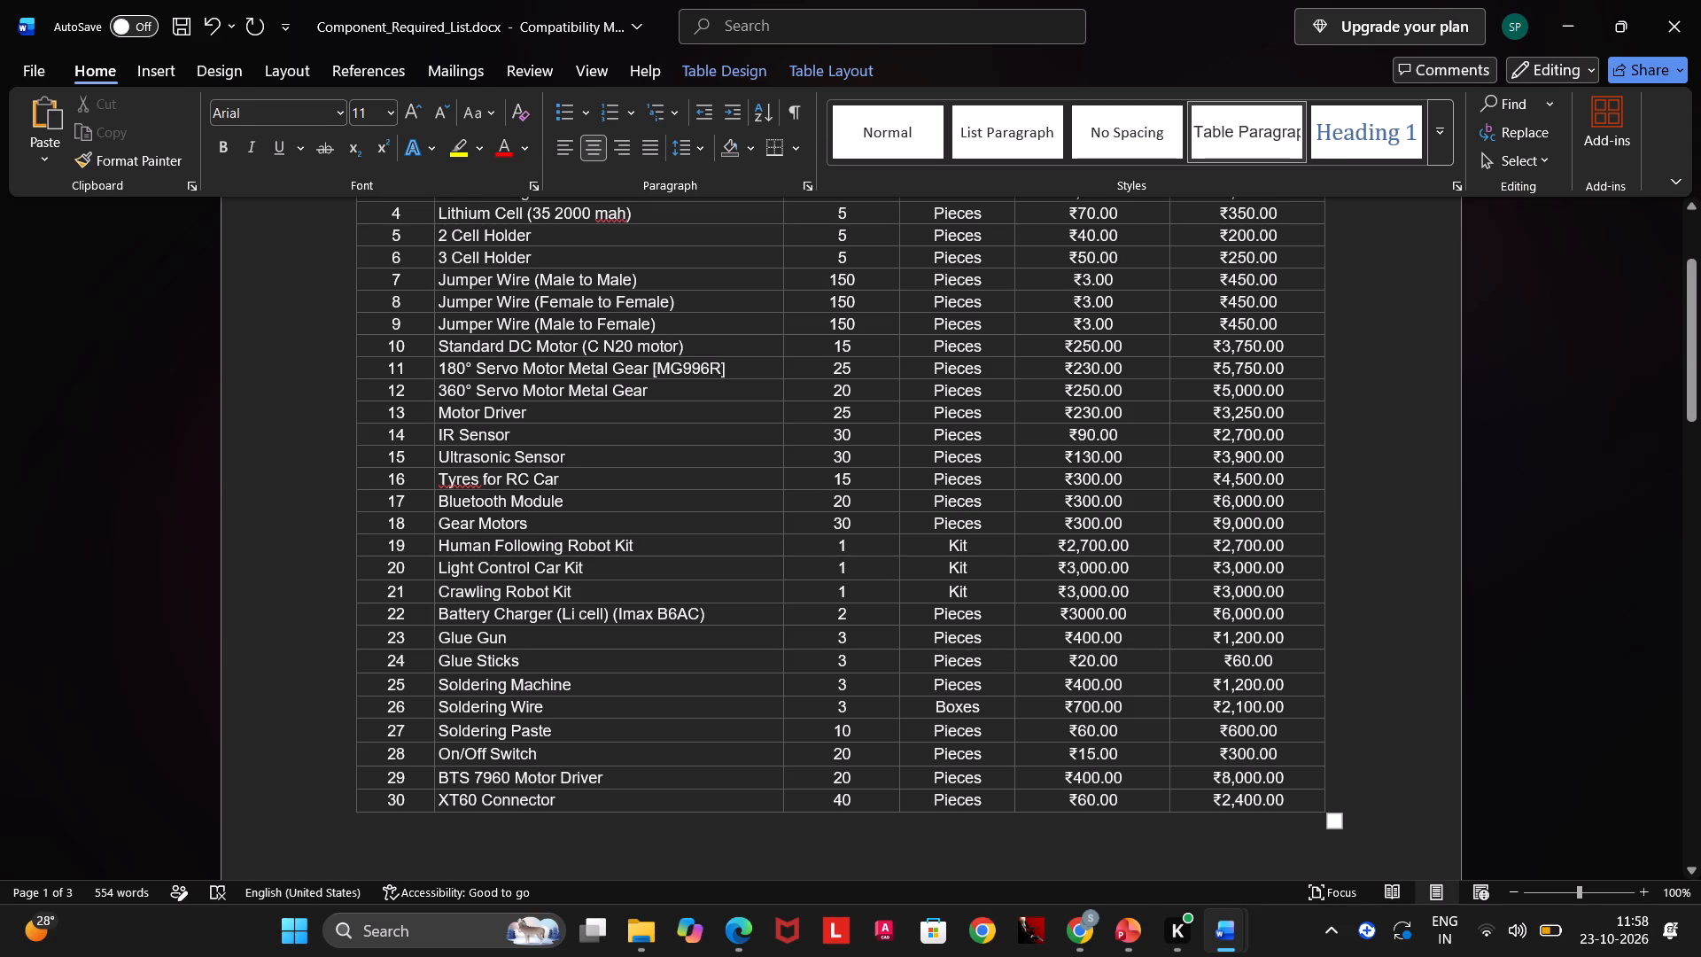
Set the quantity of the Glue Sticks in row 24 to 100.
click(871, 657)
key(BackSpace)
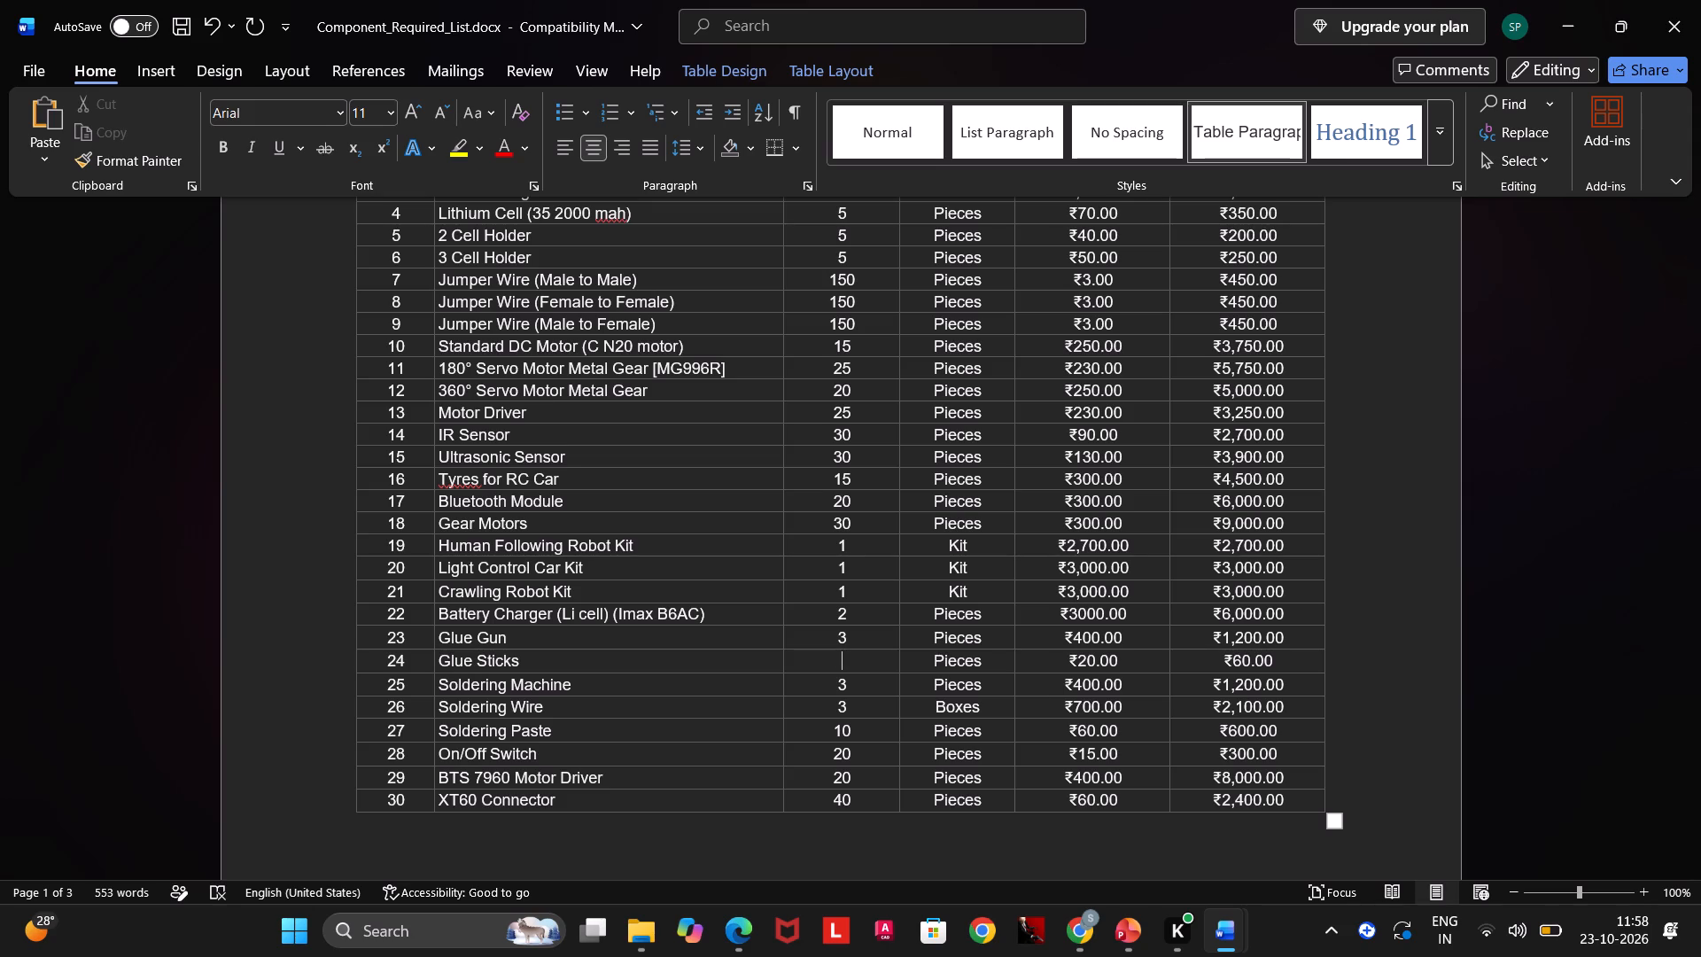
text(100)
Set the total price of the Glue Sticks in row 24 to ₹2,000.00, including the thousands comma.
click(1239, 664)
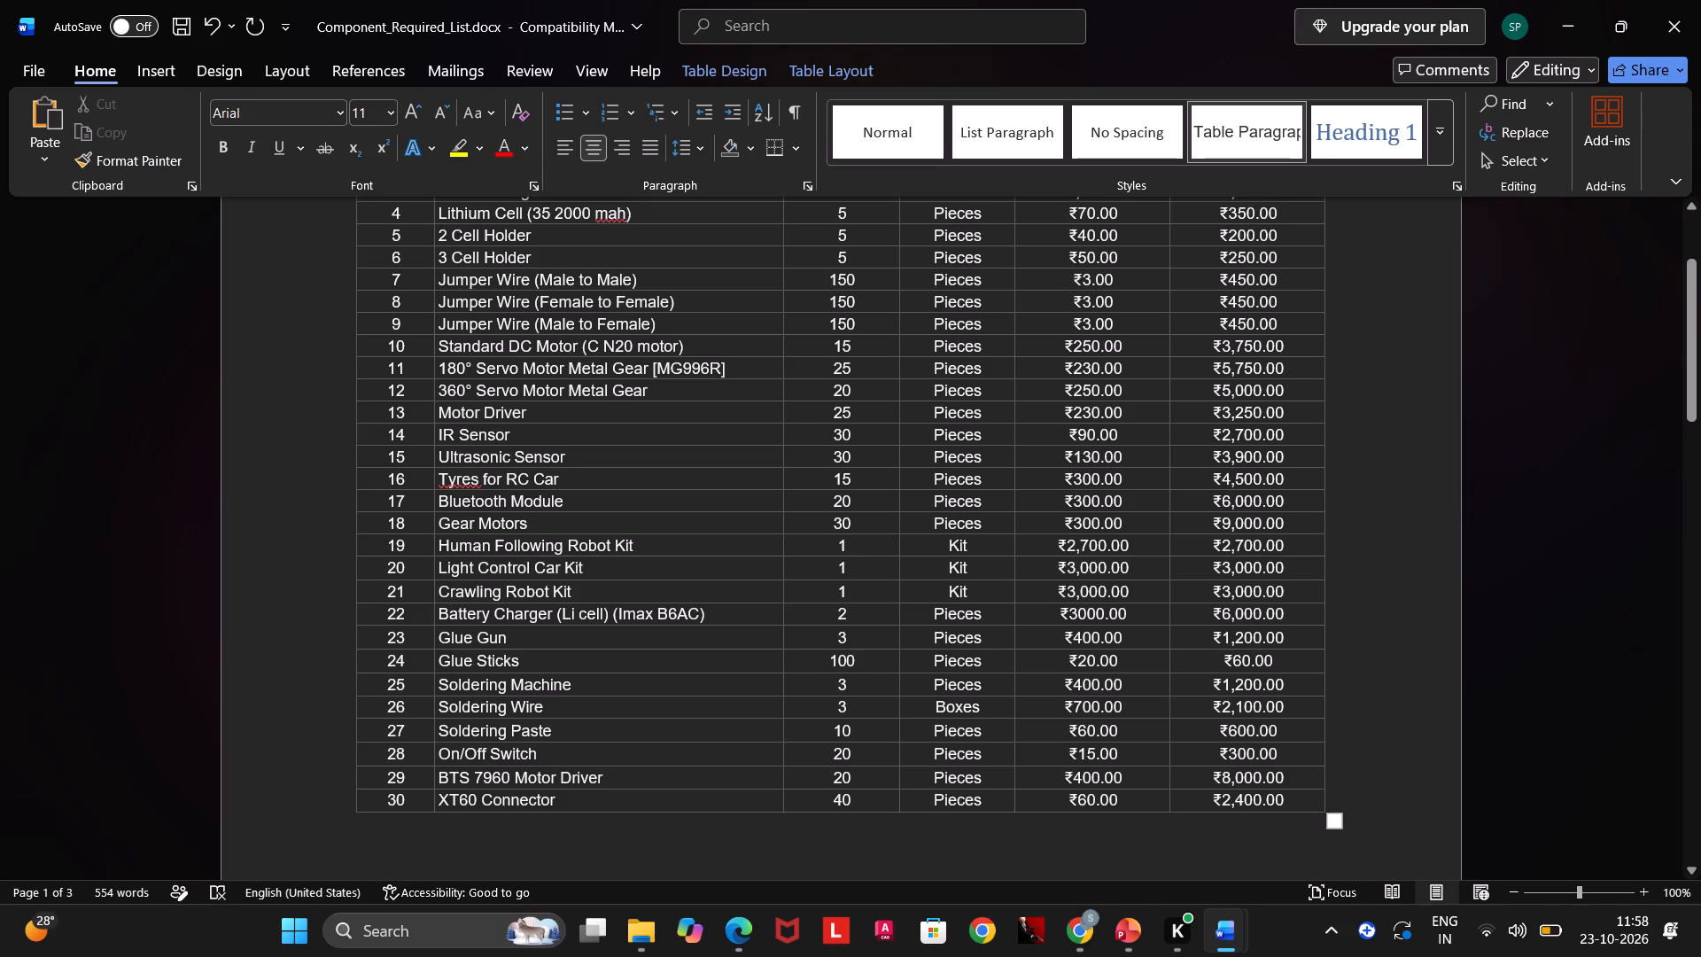
key(BackSpace)
text(20)
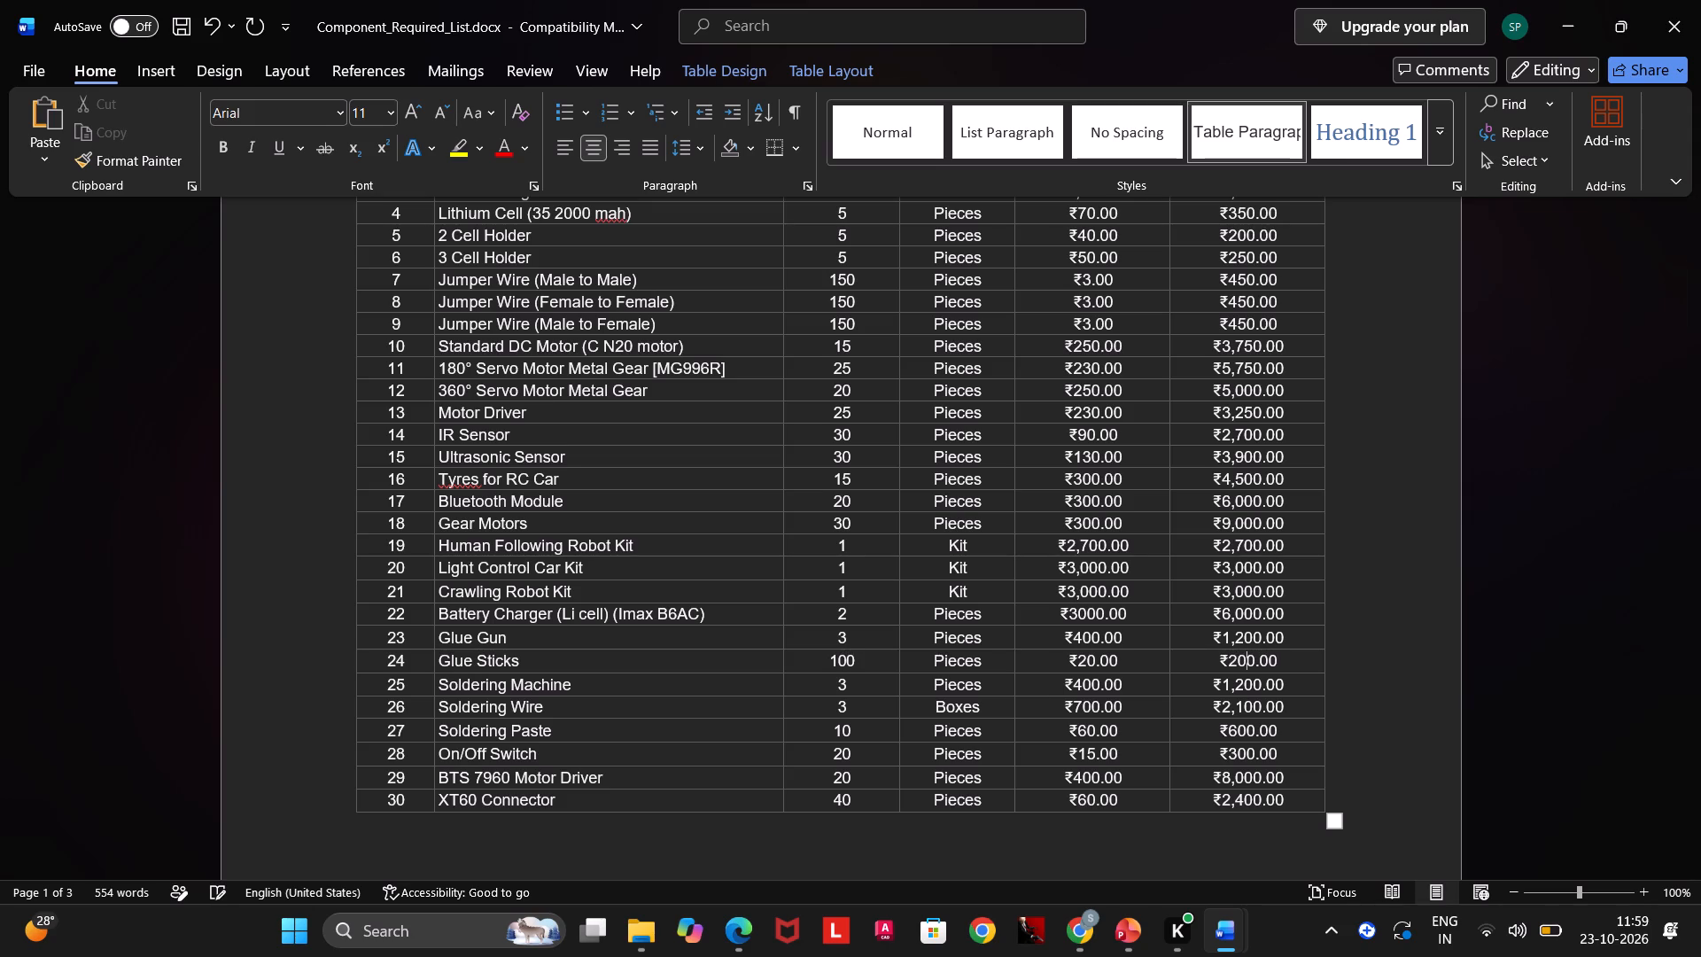
key(BackSpace)
text(,0)
key(0)
Set the per piece price of the Soldering Machine in row 25 to ₹600.00.
click(1086, 683)
key(BackSpace)
text(60)
key(BackSpace)
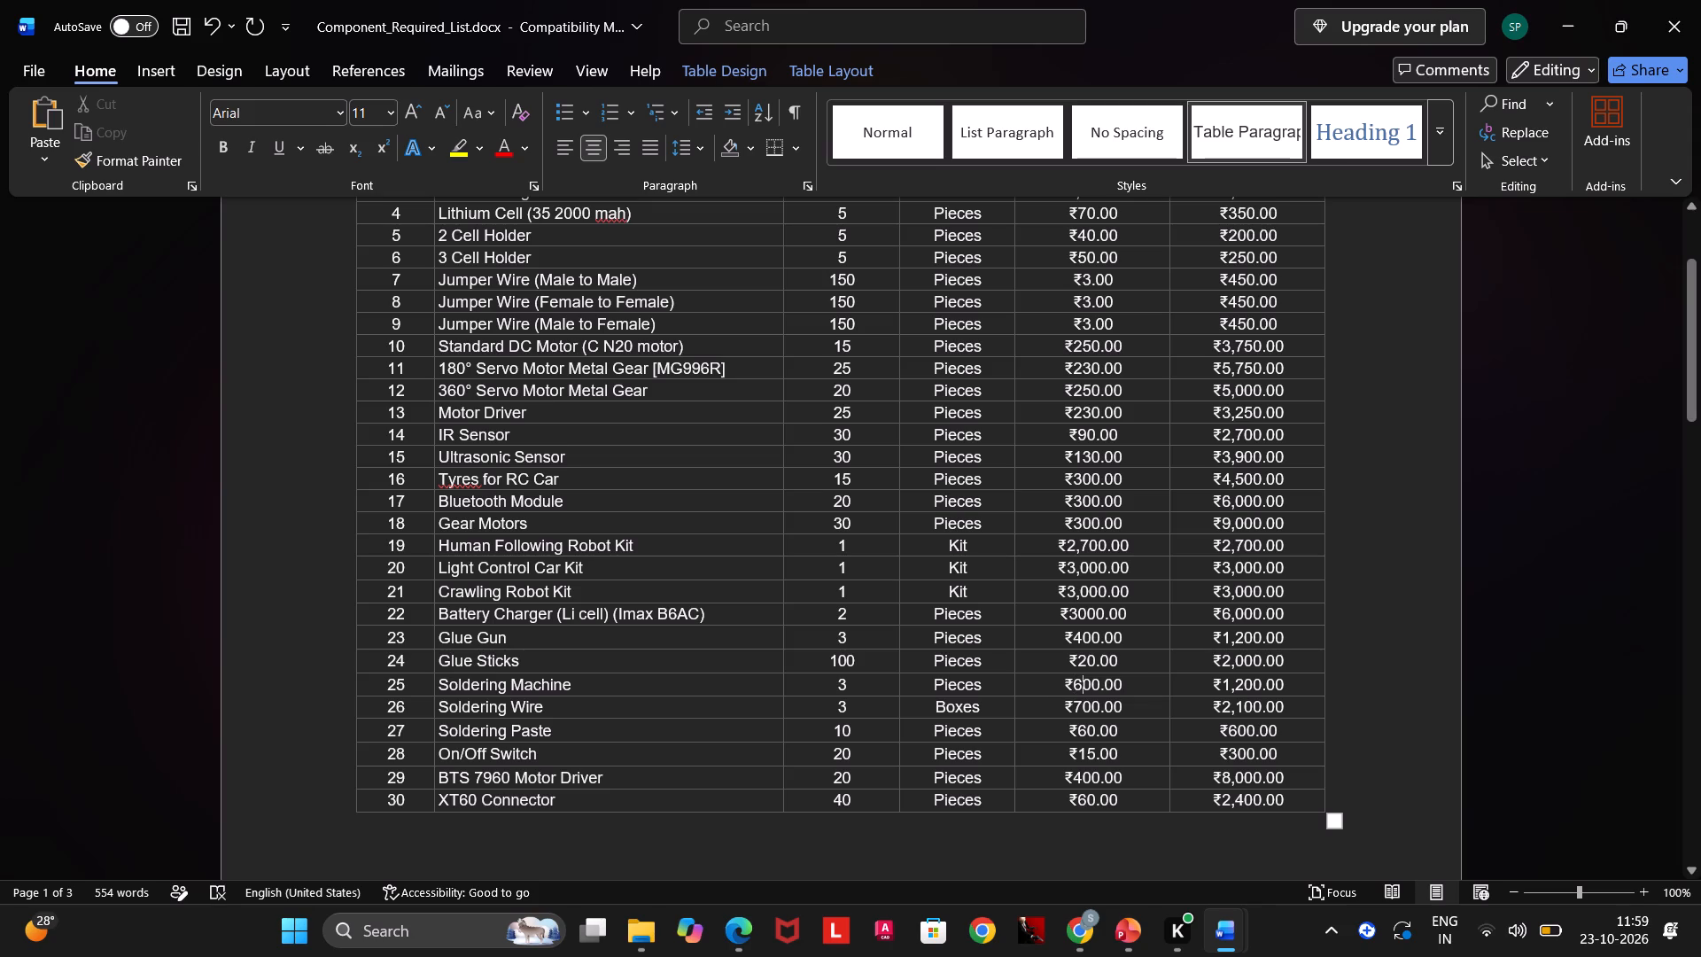
Set the total price of the Soldering Machine in row 25 to ₹1,800.00.
click(1245, 681)
key(BackSpace)
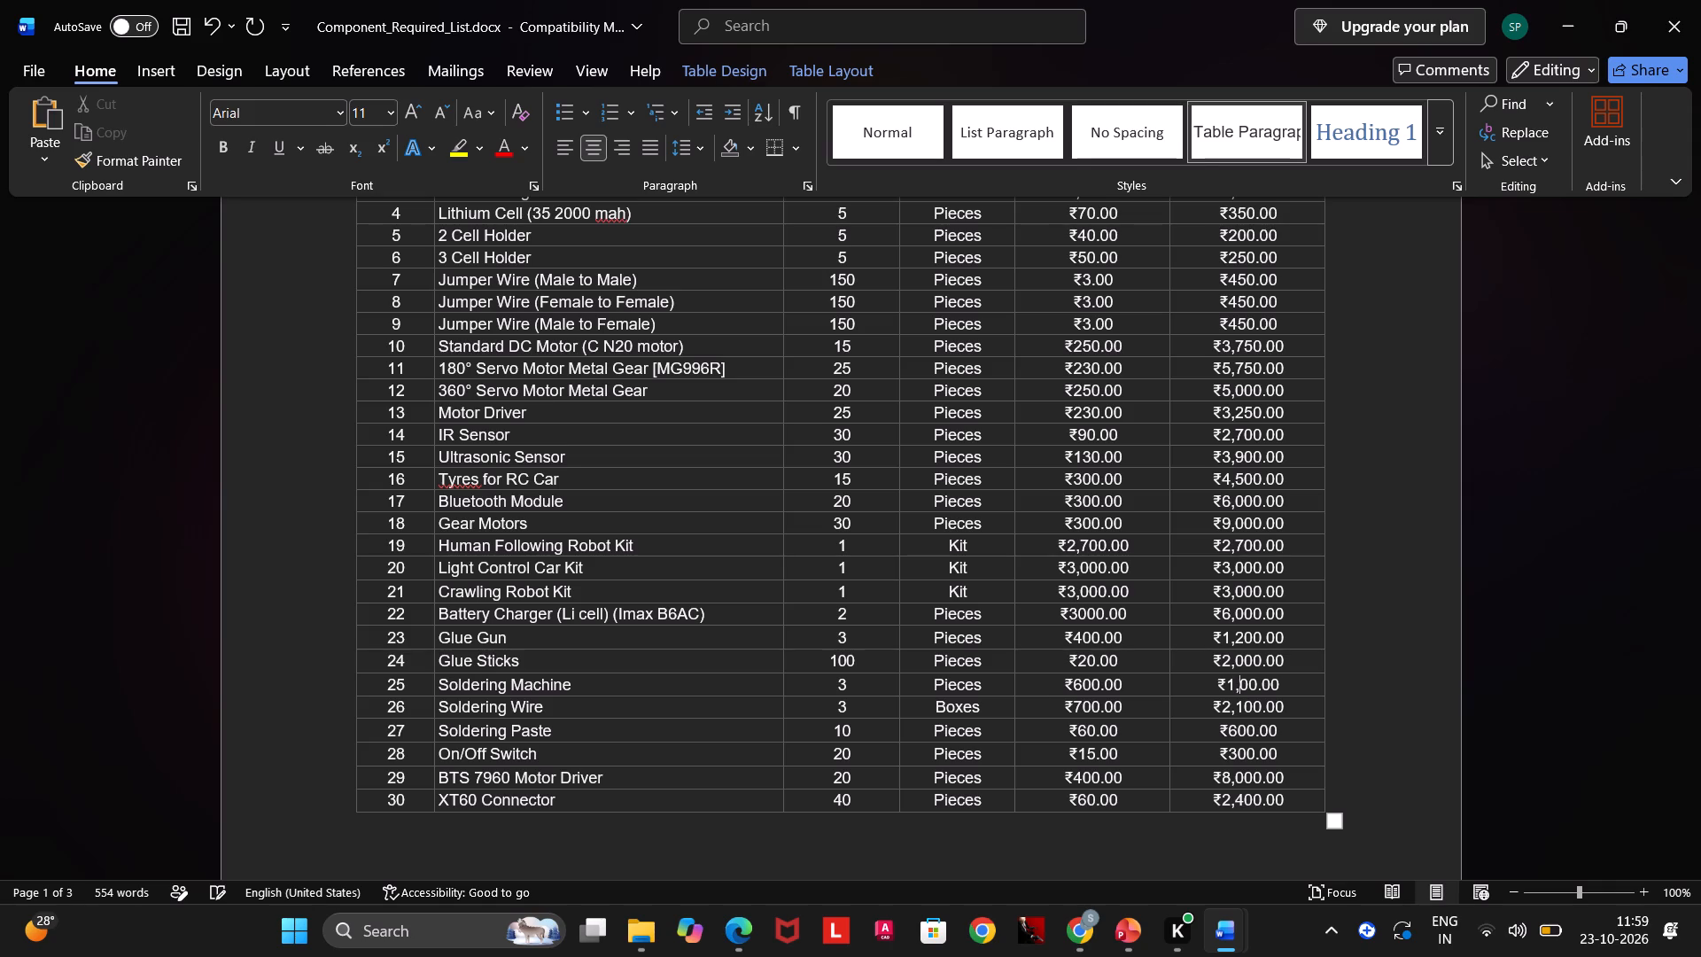
key(8)
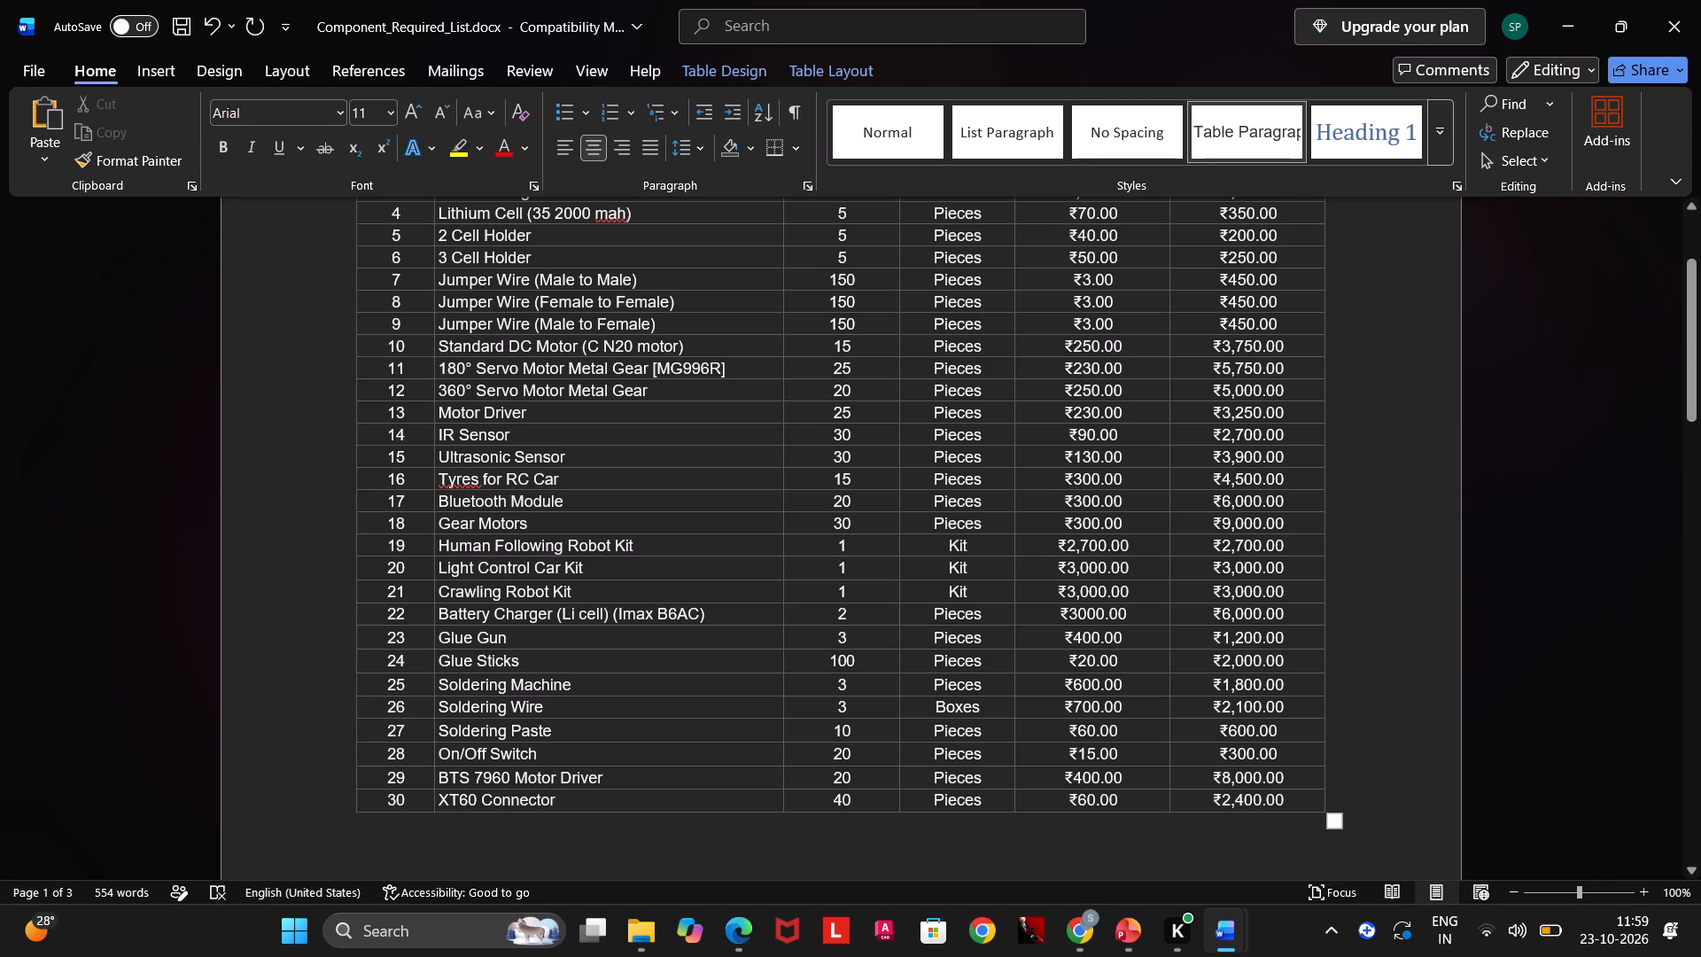
Set the per piece price of the Soldering Wire in row 26 to ₹300.00.
click(1080, 703)
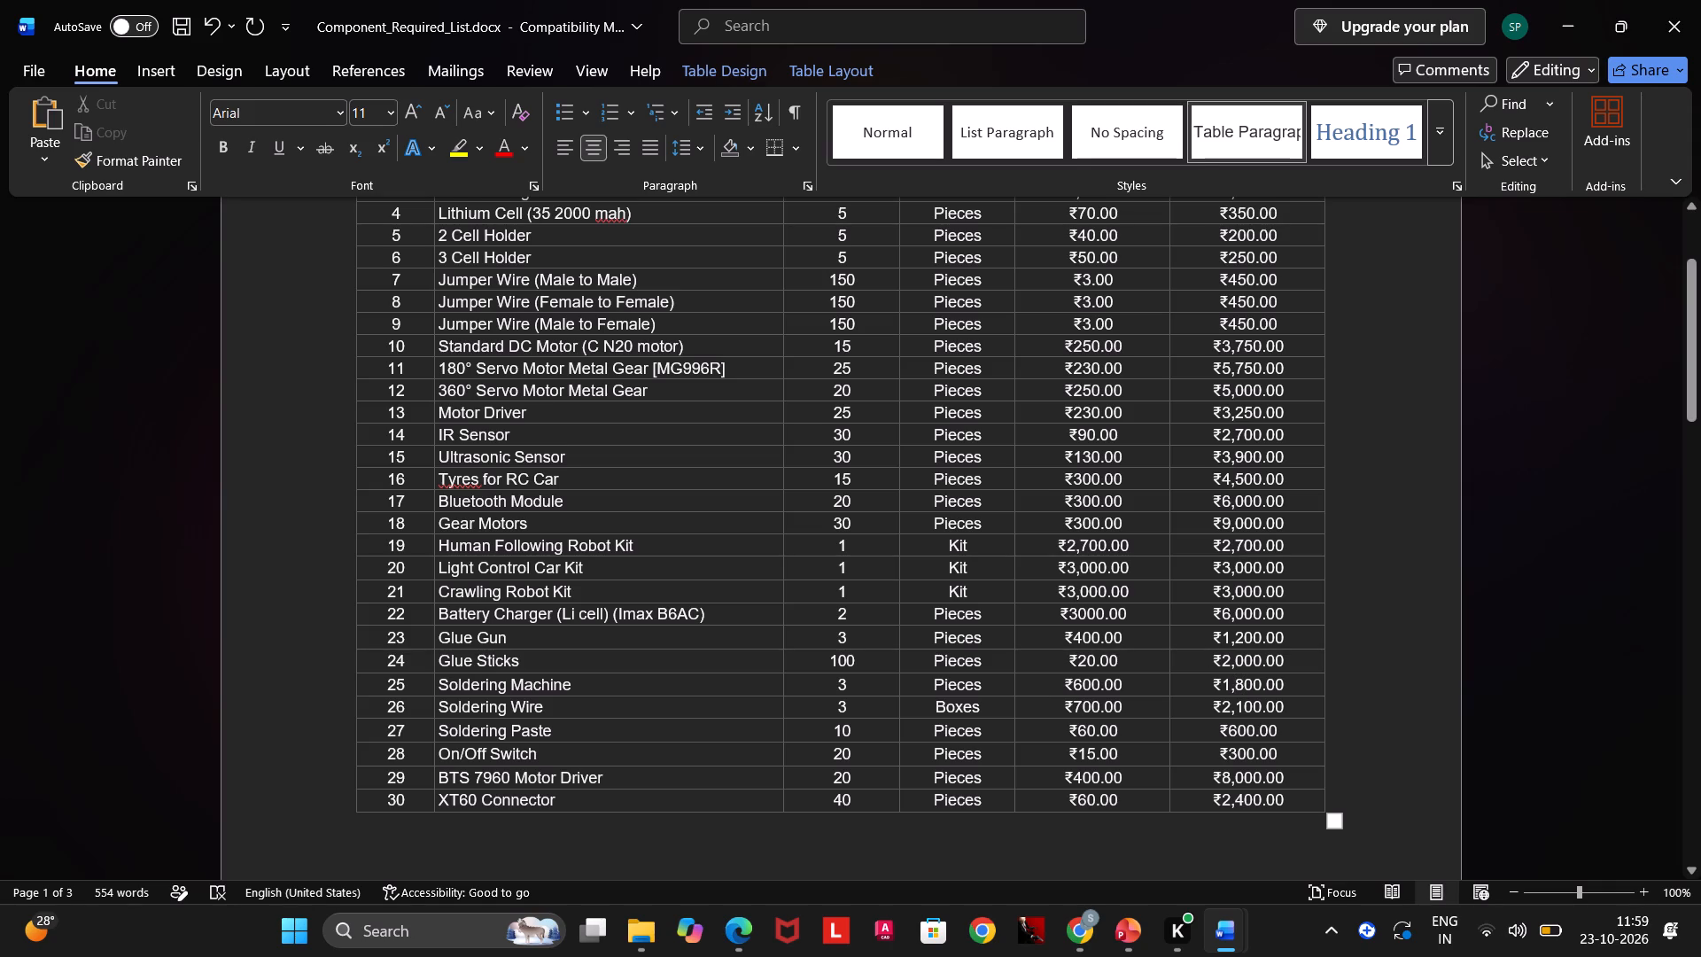
click(1080, 703)
key(BackSpace)
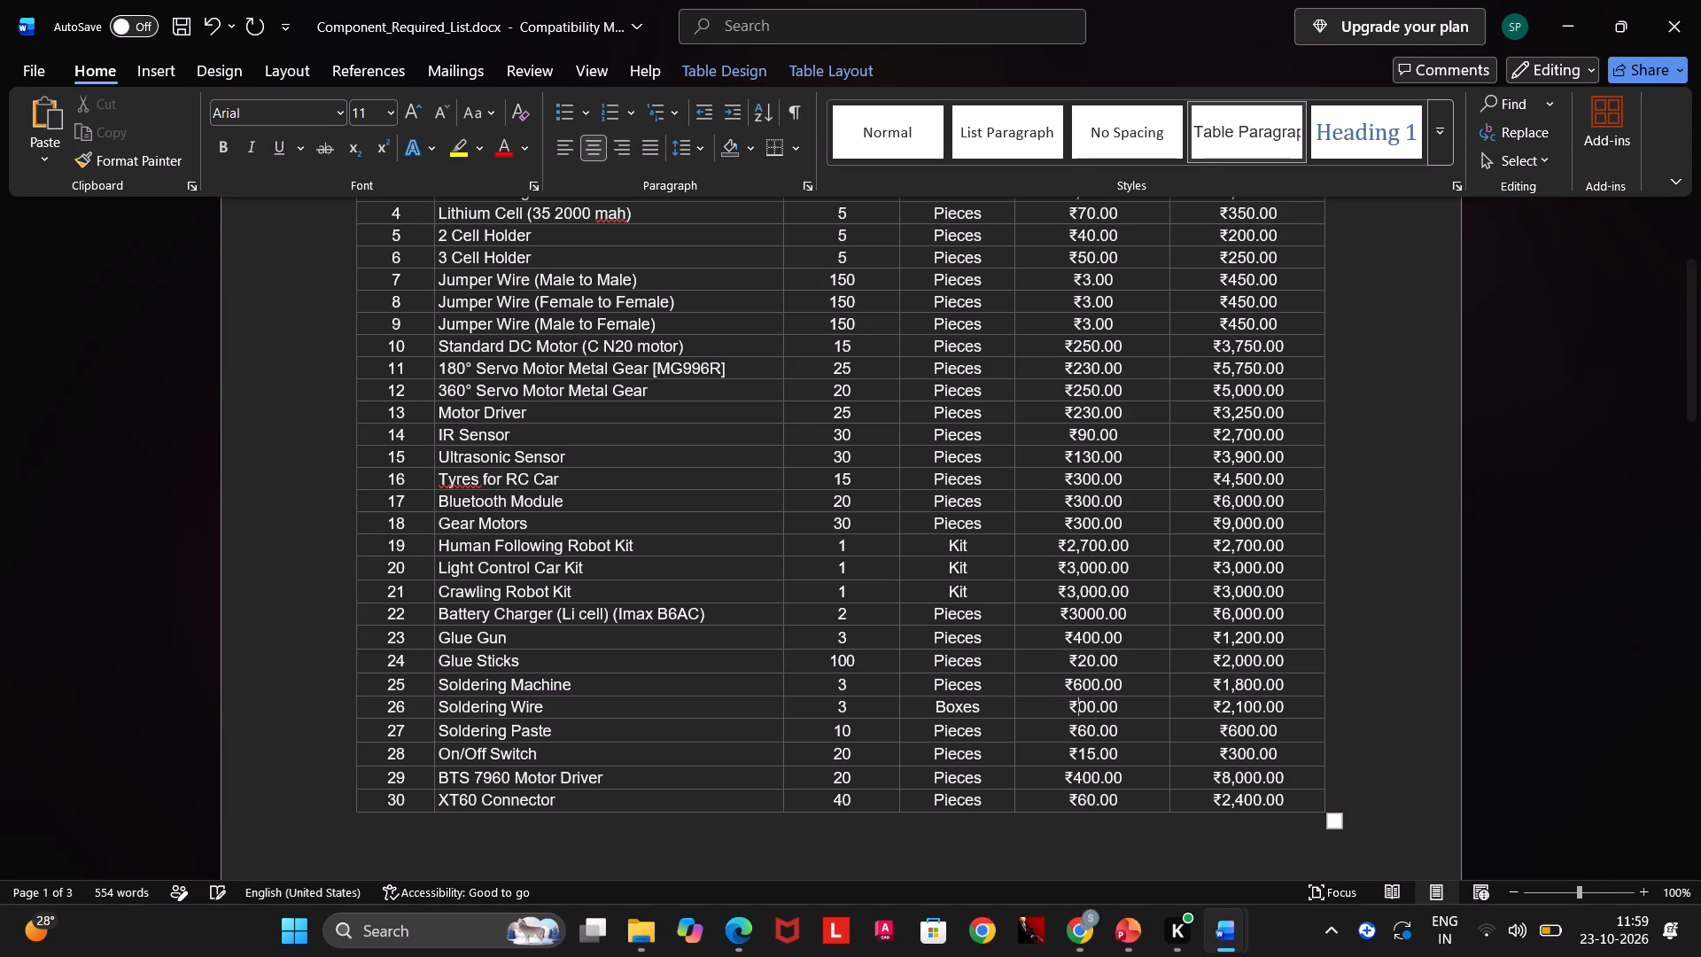
key(3)
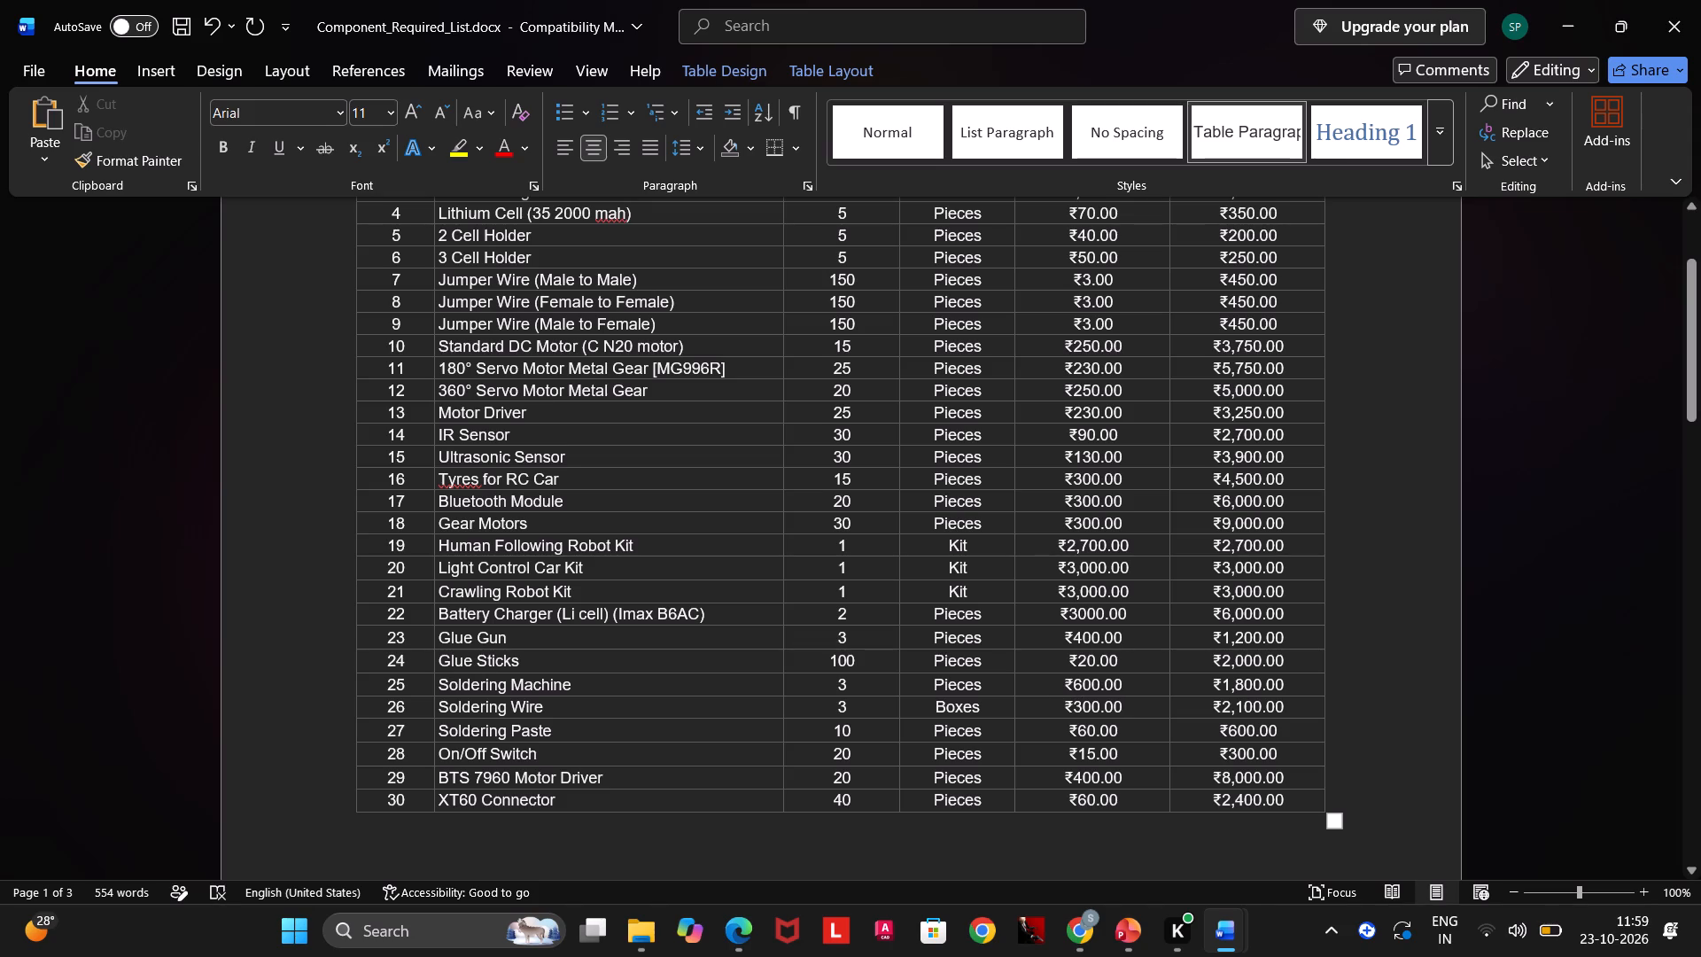
Replace the unit of the Soldering Wire in row 26 with "pieces".
drag(994, 705, 920, 710)
key(BackSpace)
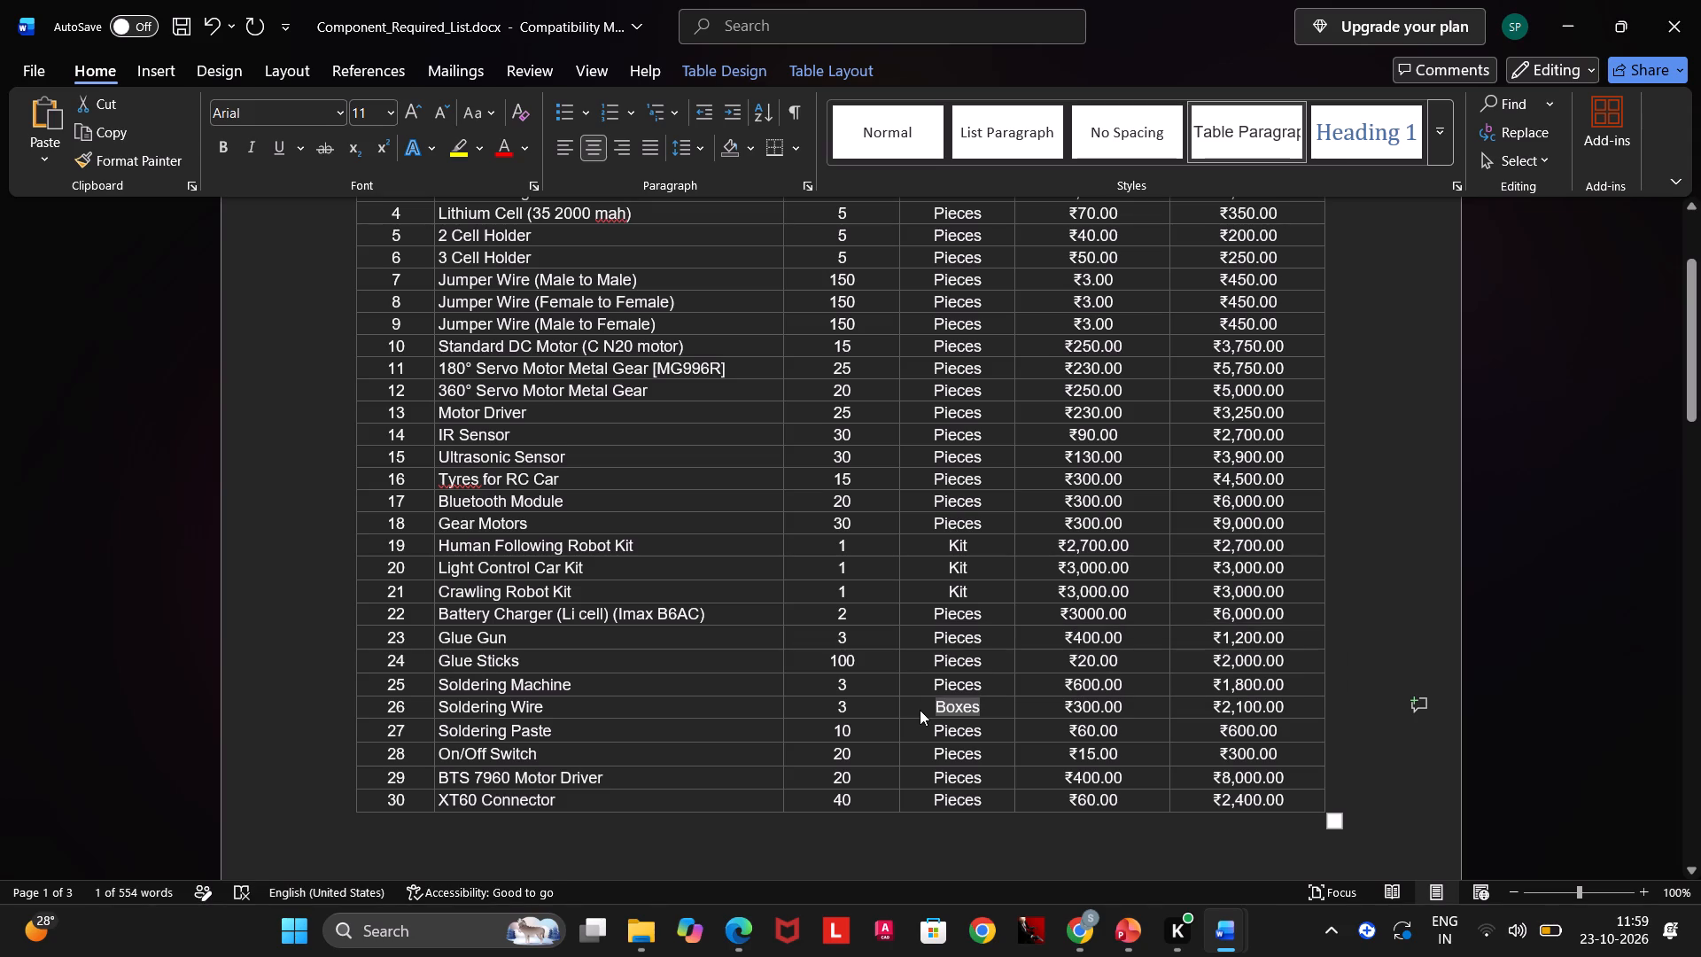
key(p)
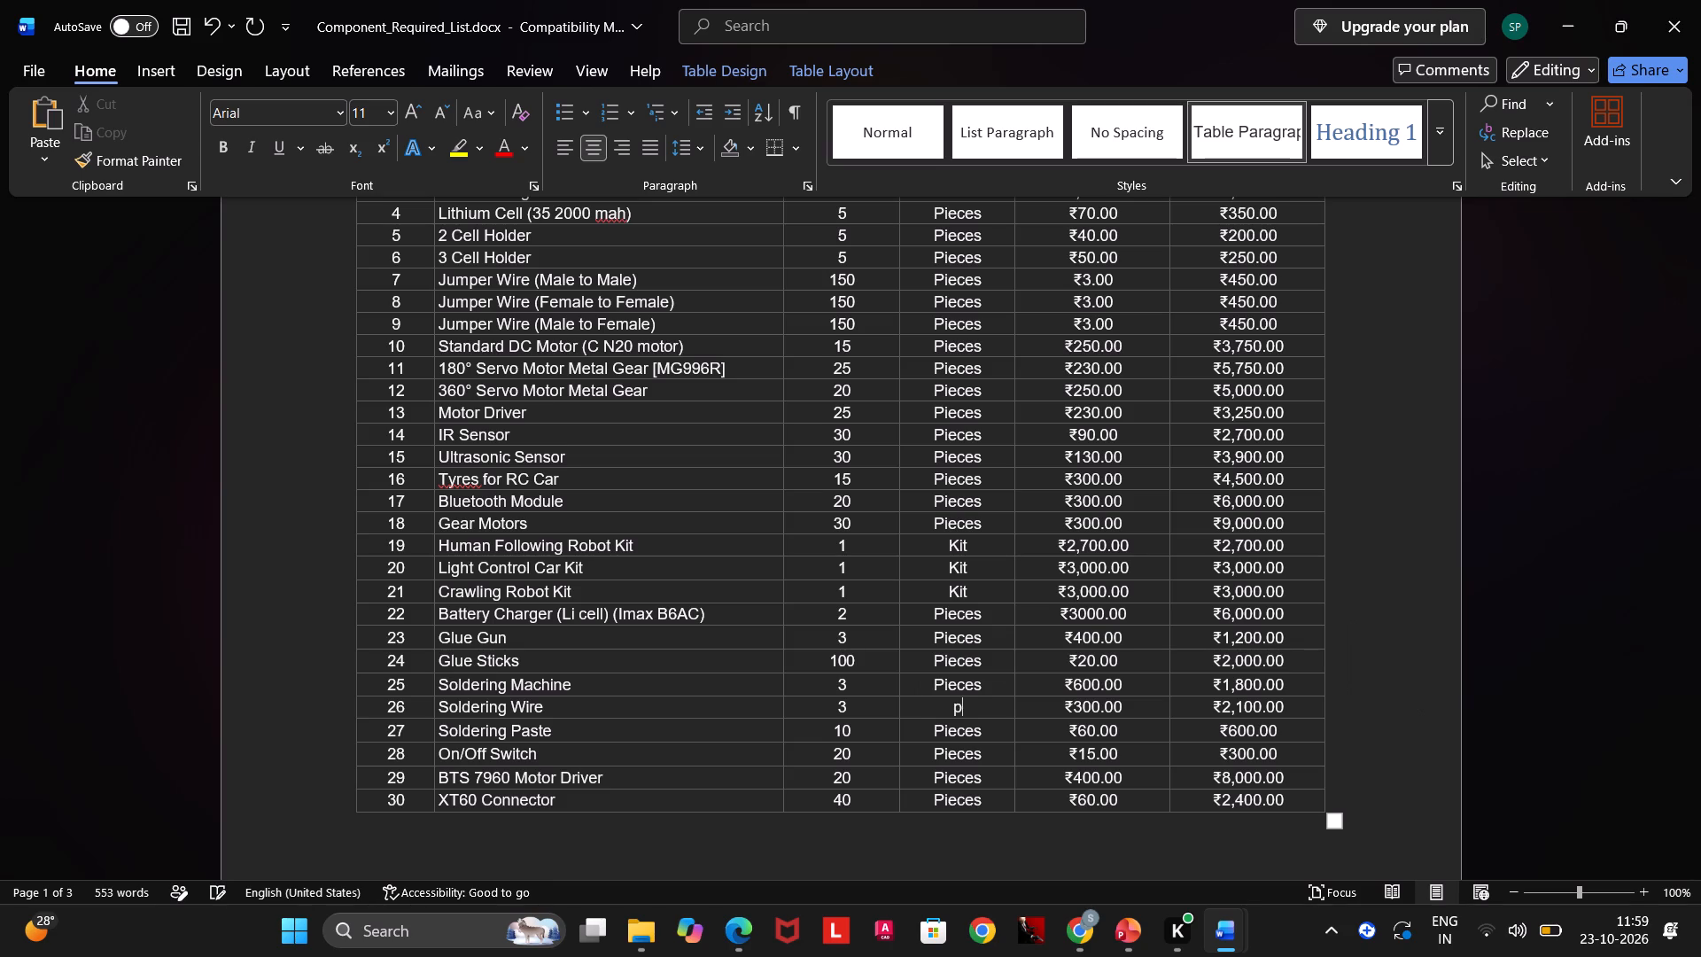
text(ieces)
Set the quantity of the Soldering Wire in row 26 to 40.
scroll(920, 710, up, 1)
click(861, 708)
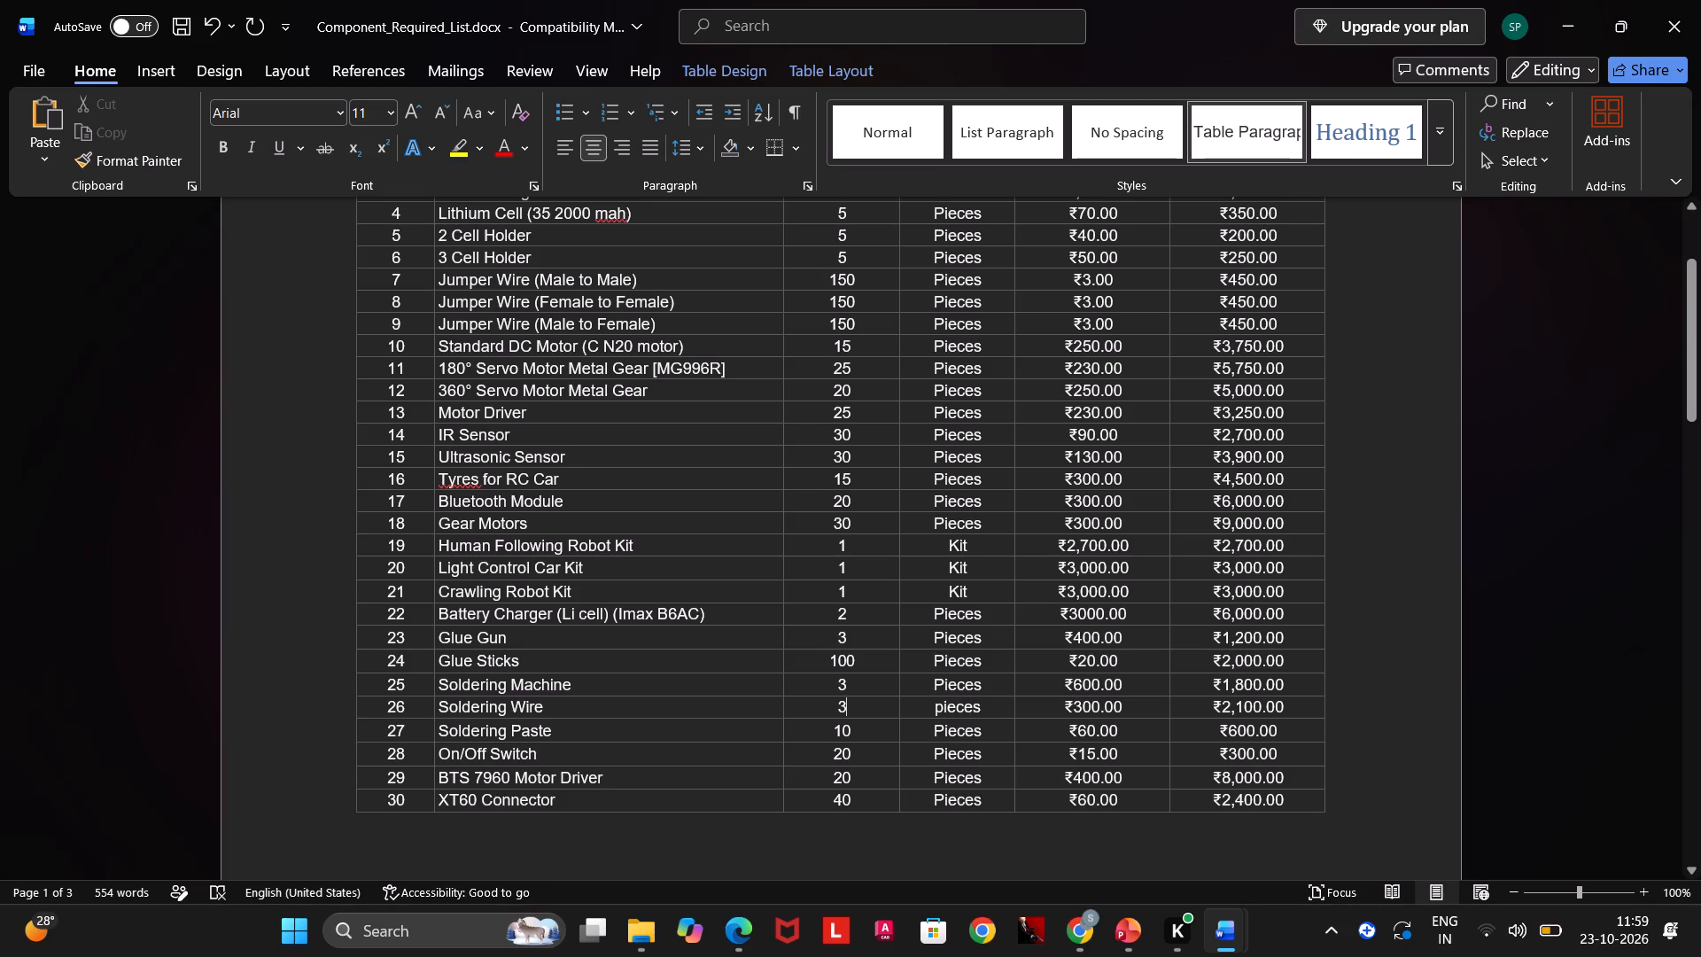
key(BackSpace)
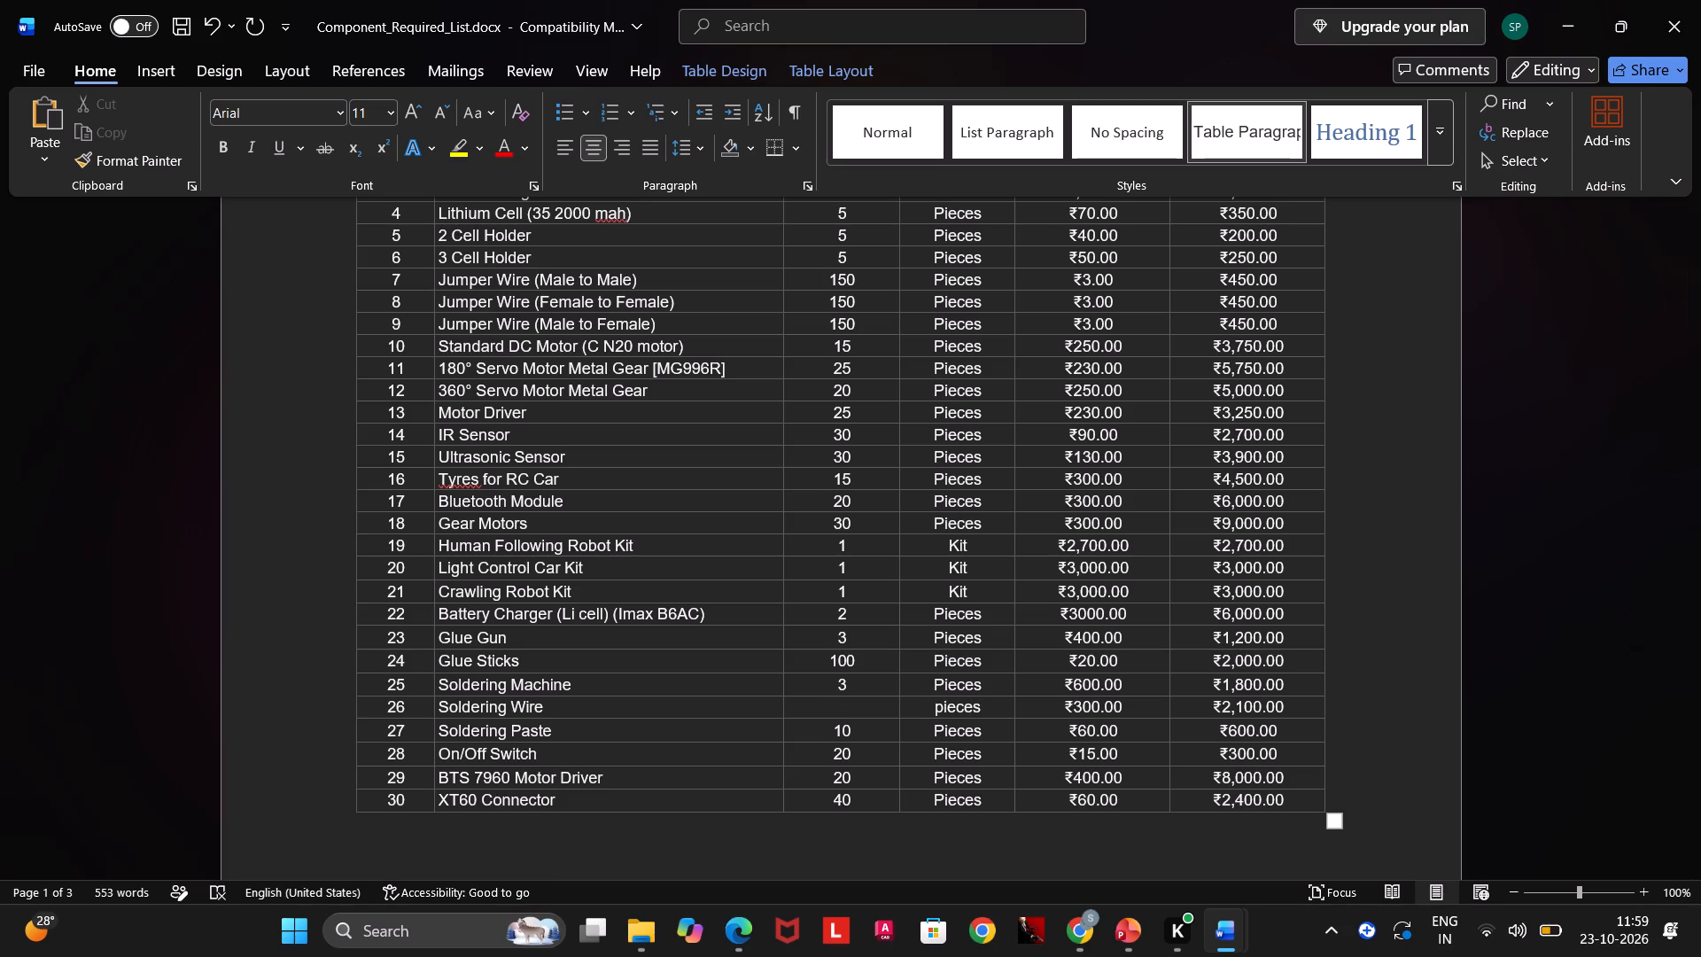
text(32)
key(BackSpace)
key(BackSpace)
text(40)
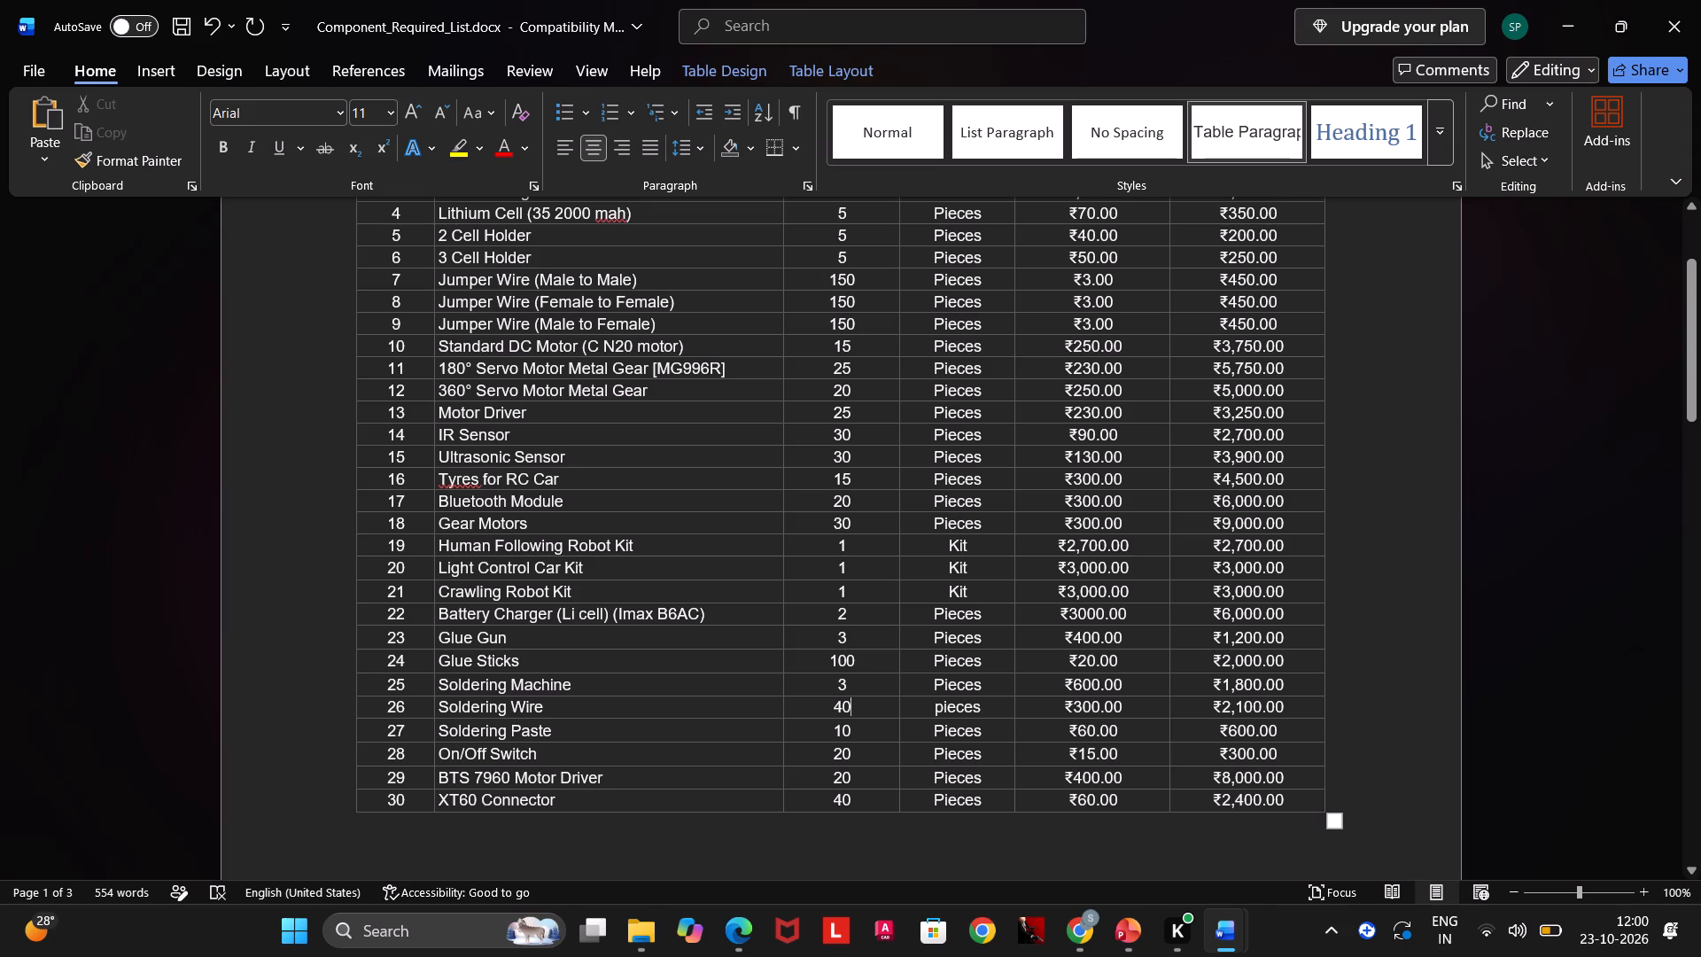
Set the total price of the Soldering Wire in row 26 to ₹12,000.00, including the thousands comma.
click(1249, 710)
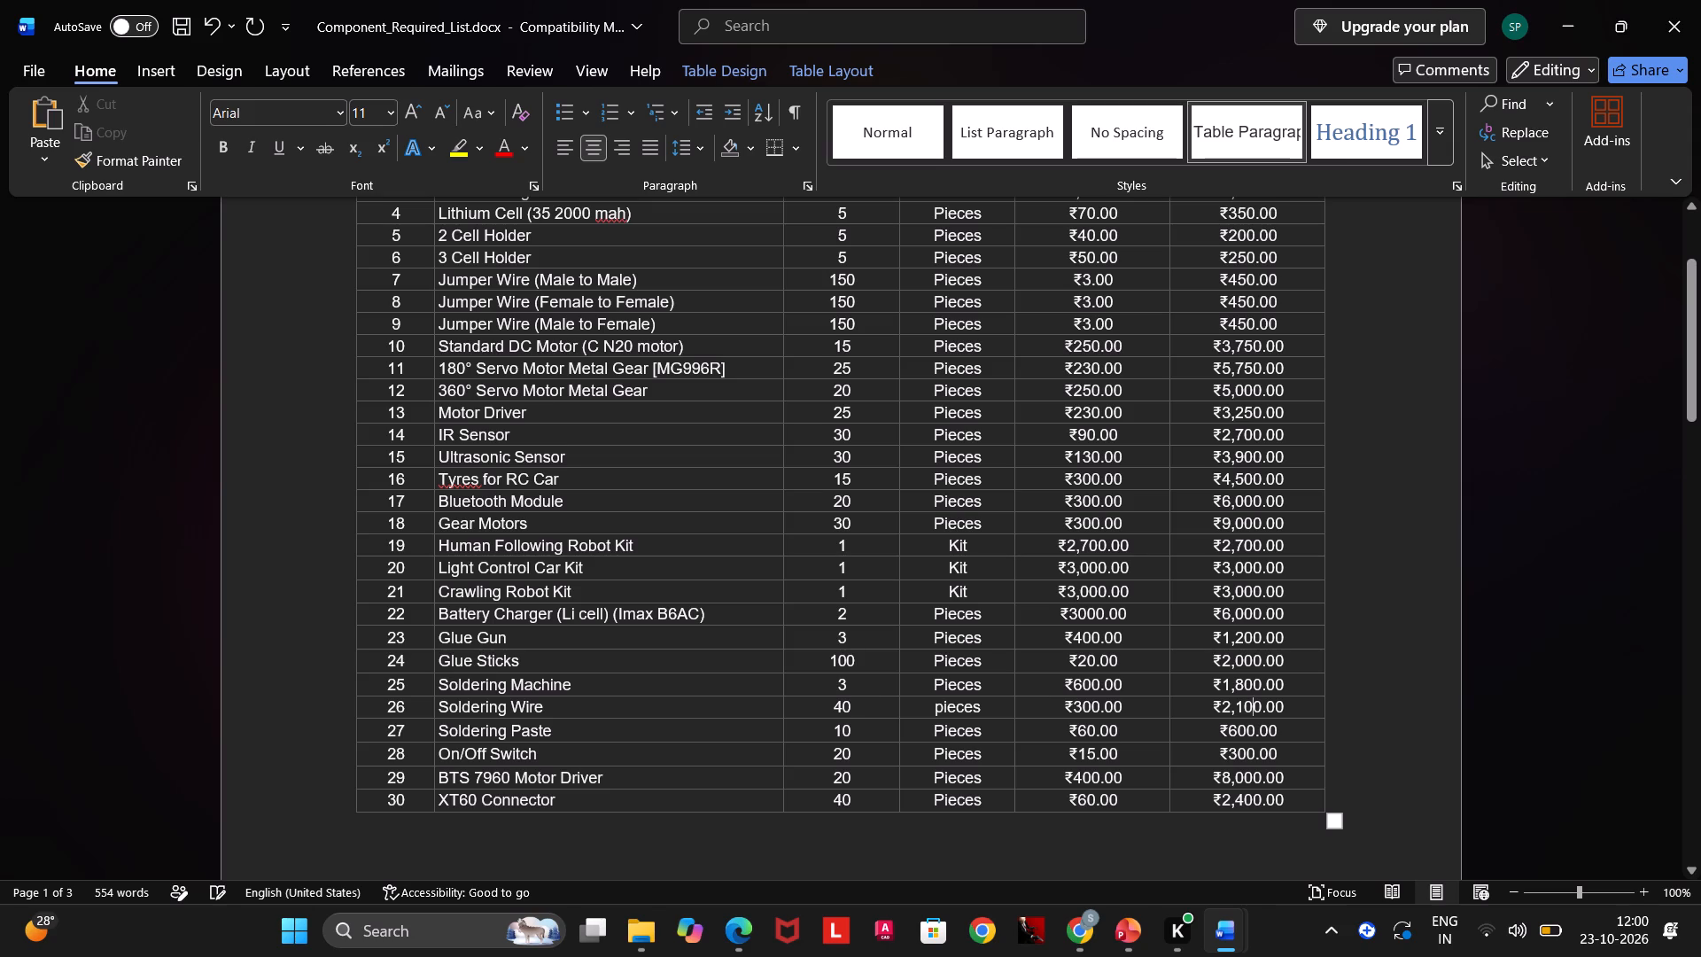
click(1245, 710)
key(BackSpace)
key(BackSpace)
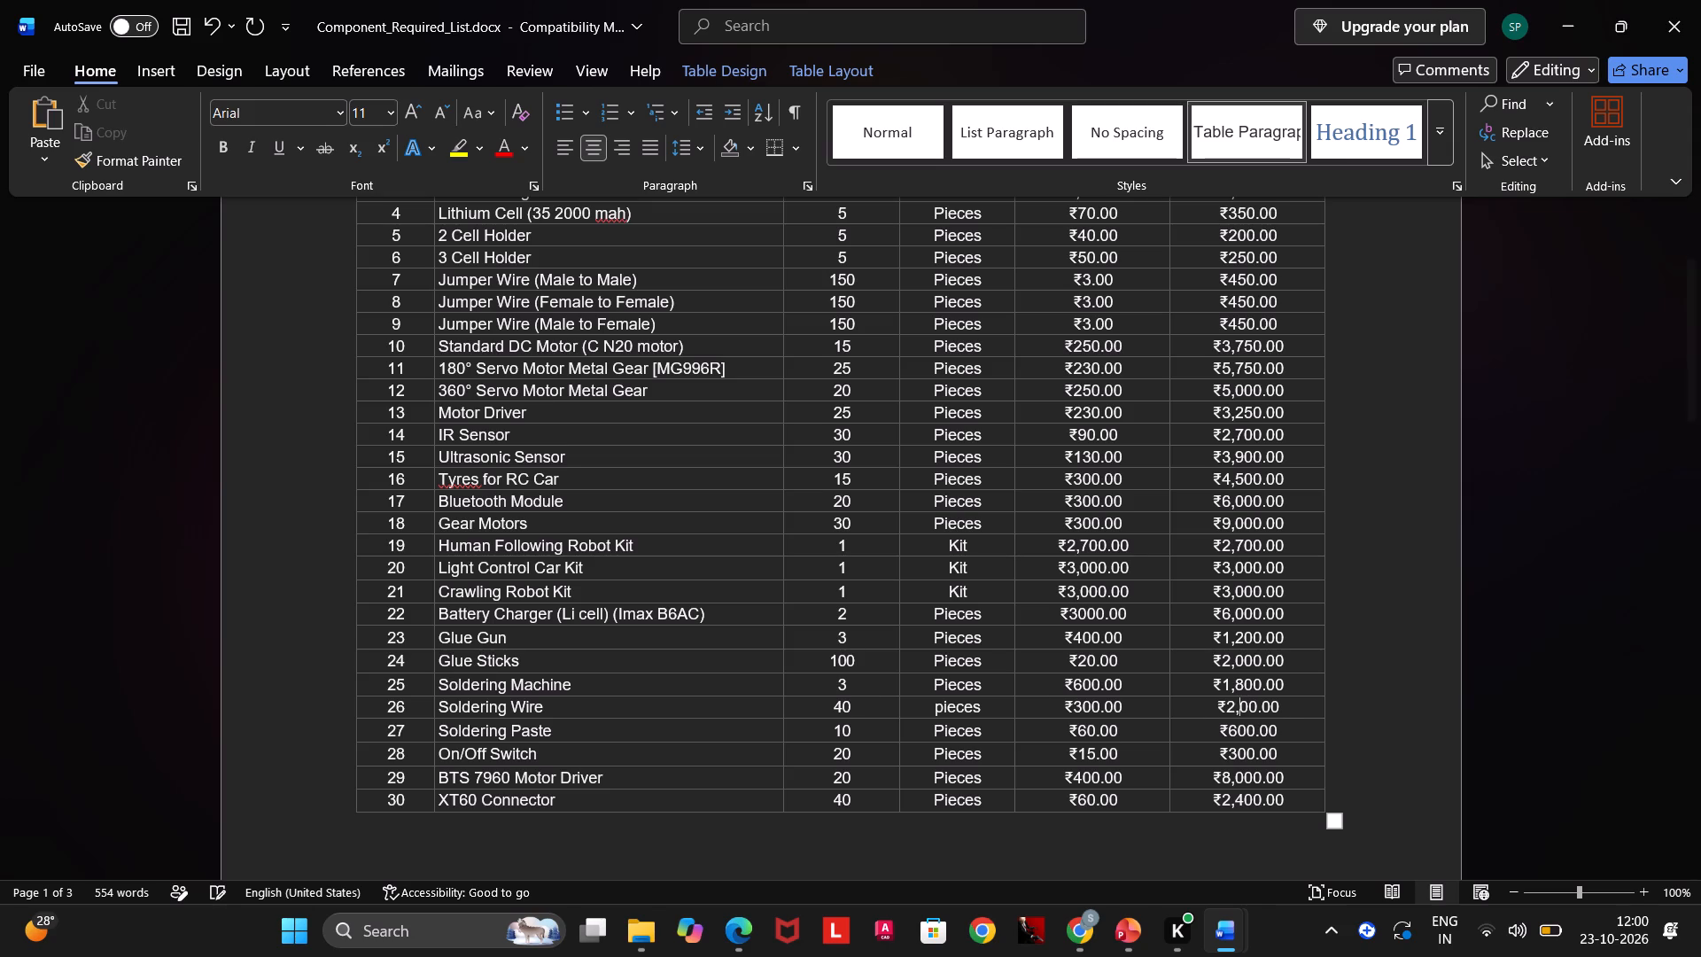
key(BackSpace)
text(12)
text(,0)
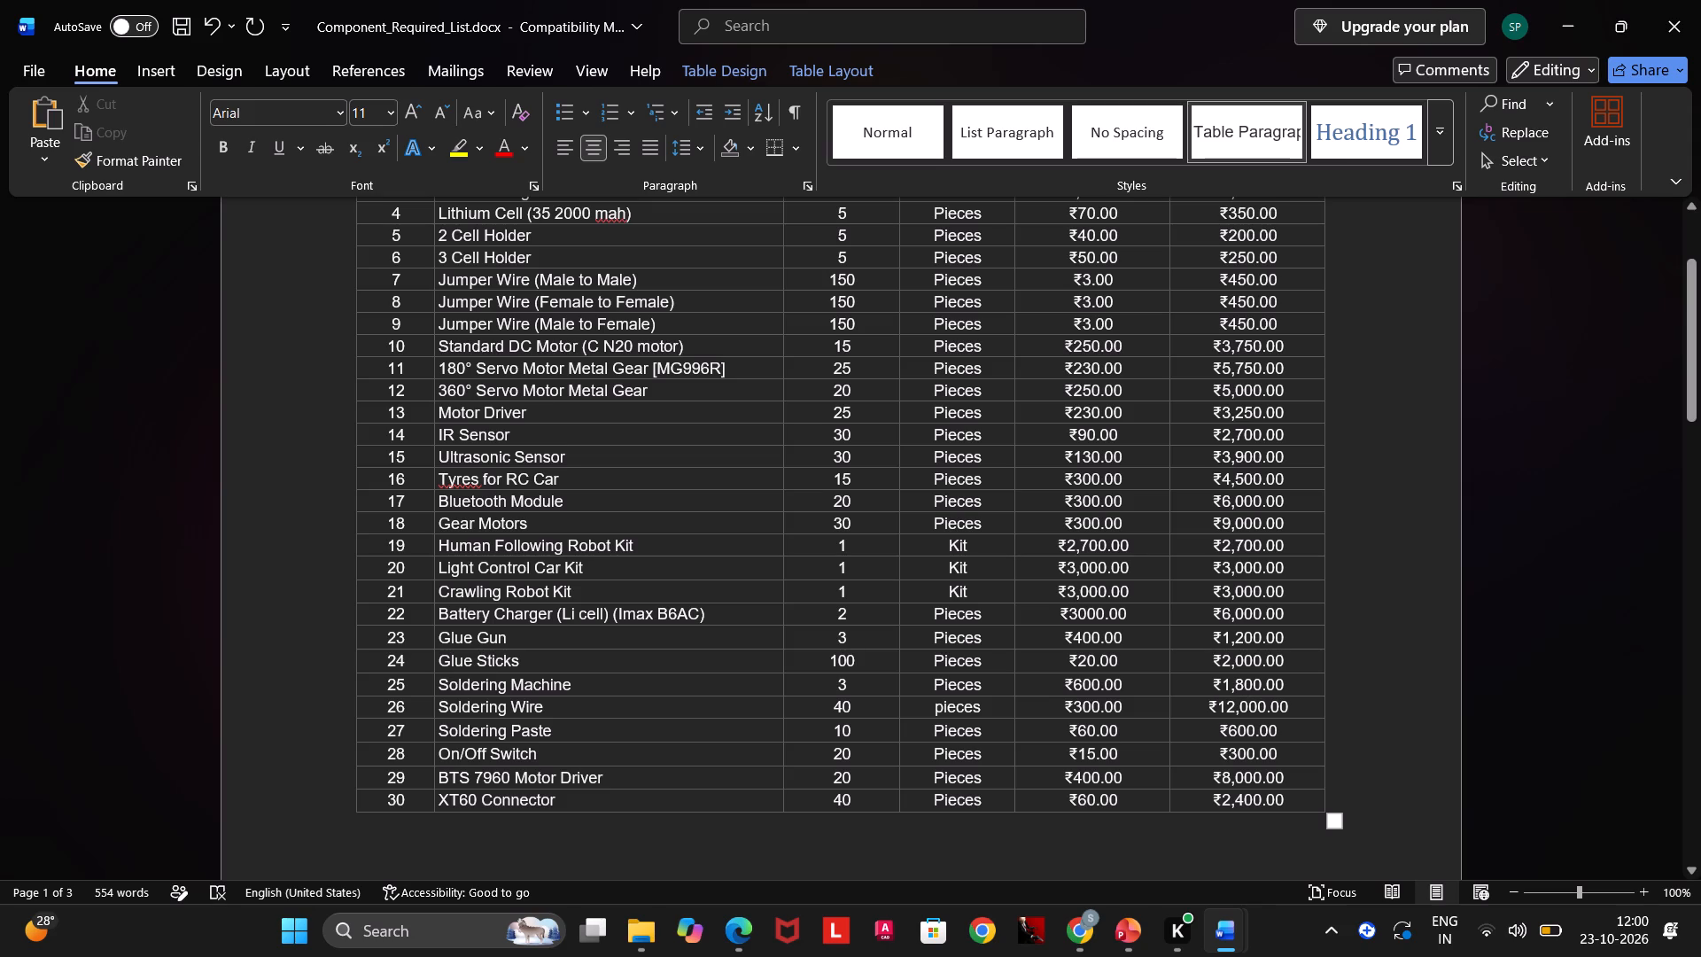
Set the quantity of the Soldering Wire in row 26 to 25.
click(881, 713)
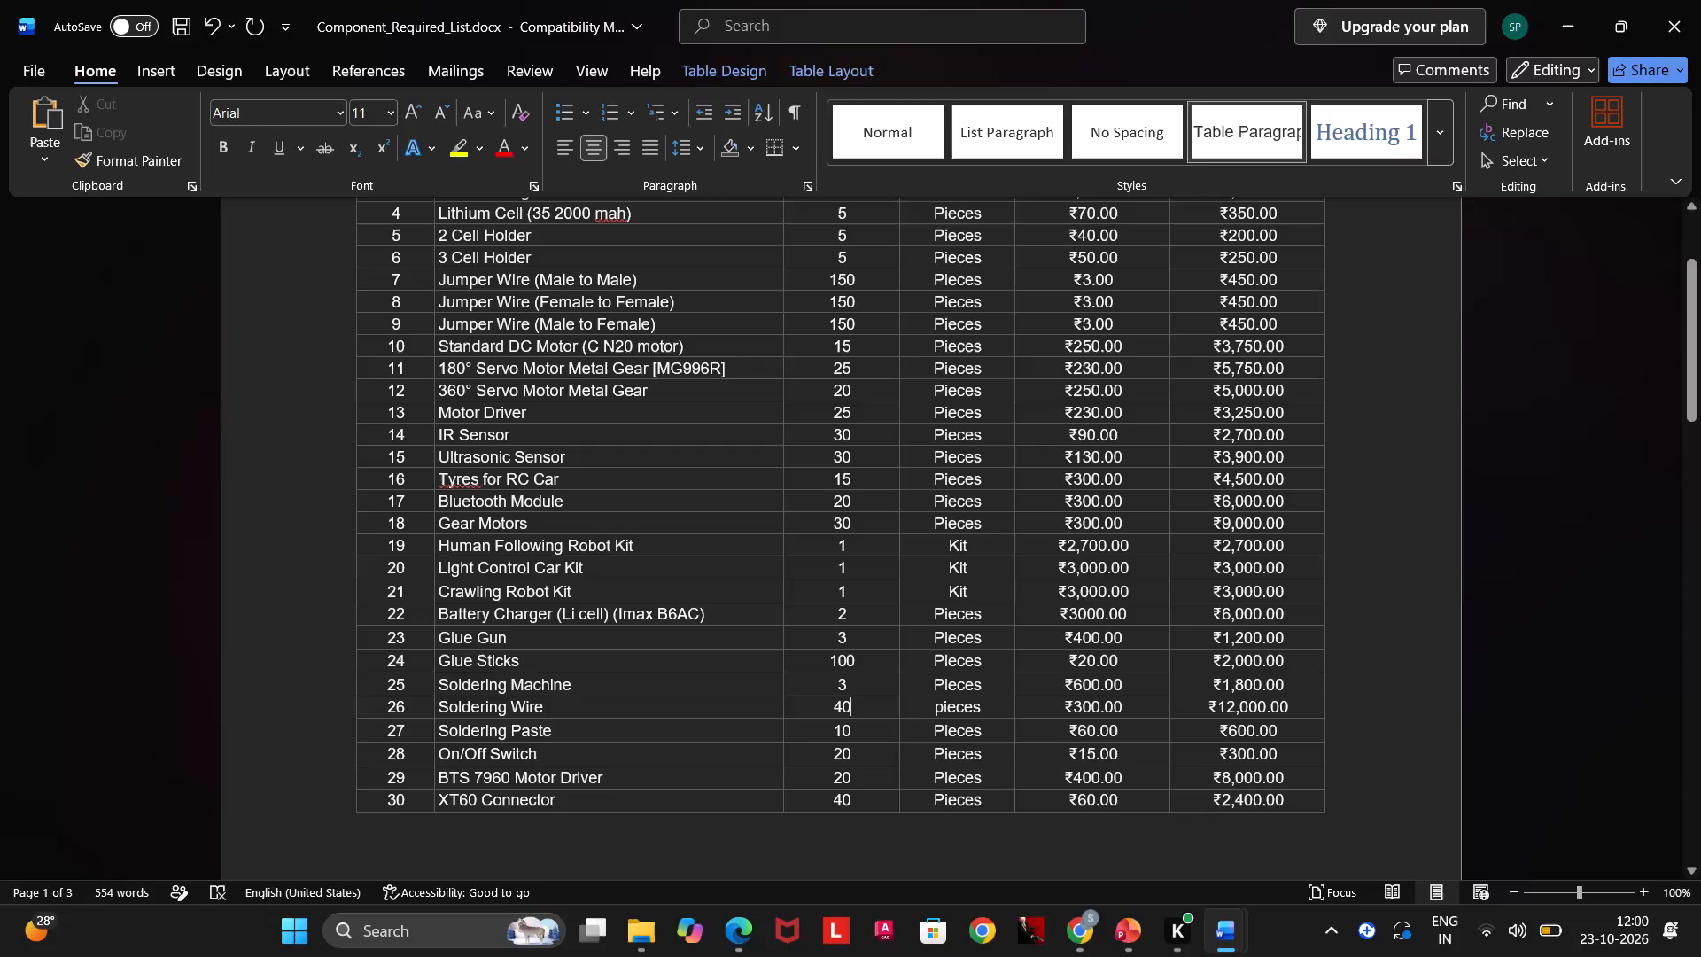
key(BackSpace)
key(BackSpace)
text(25)
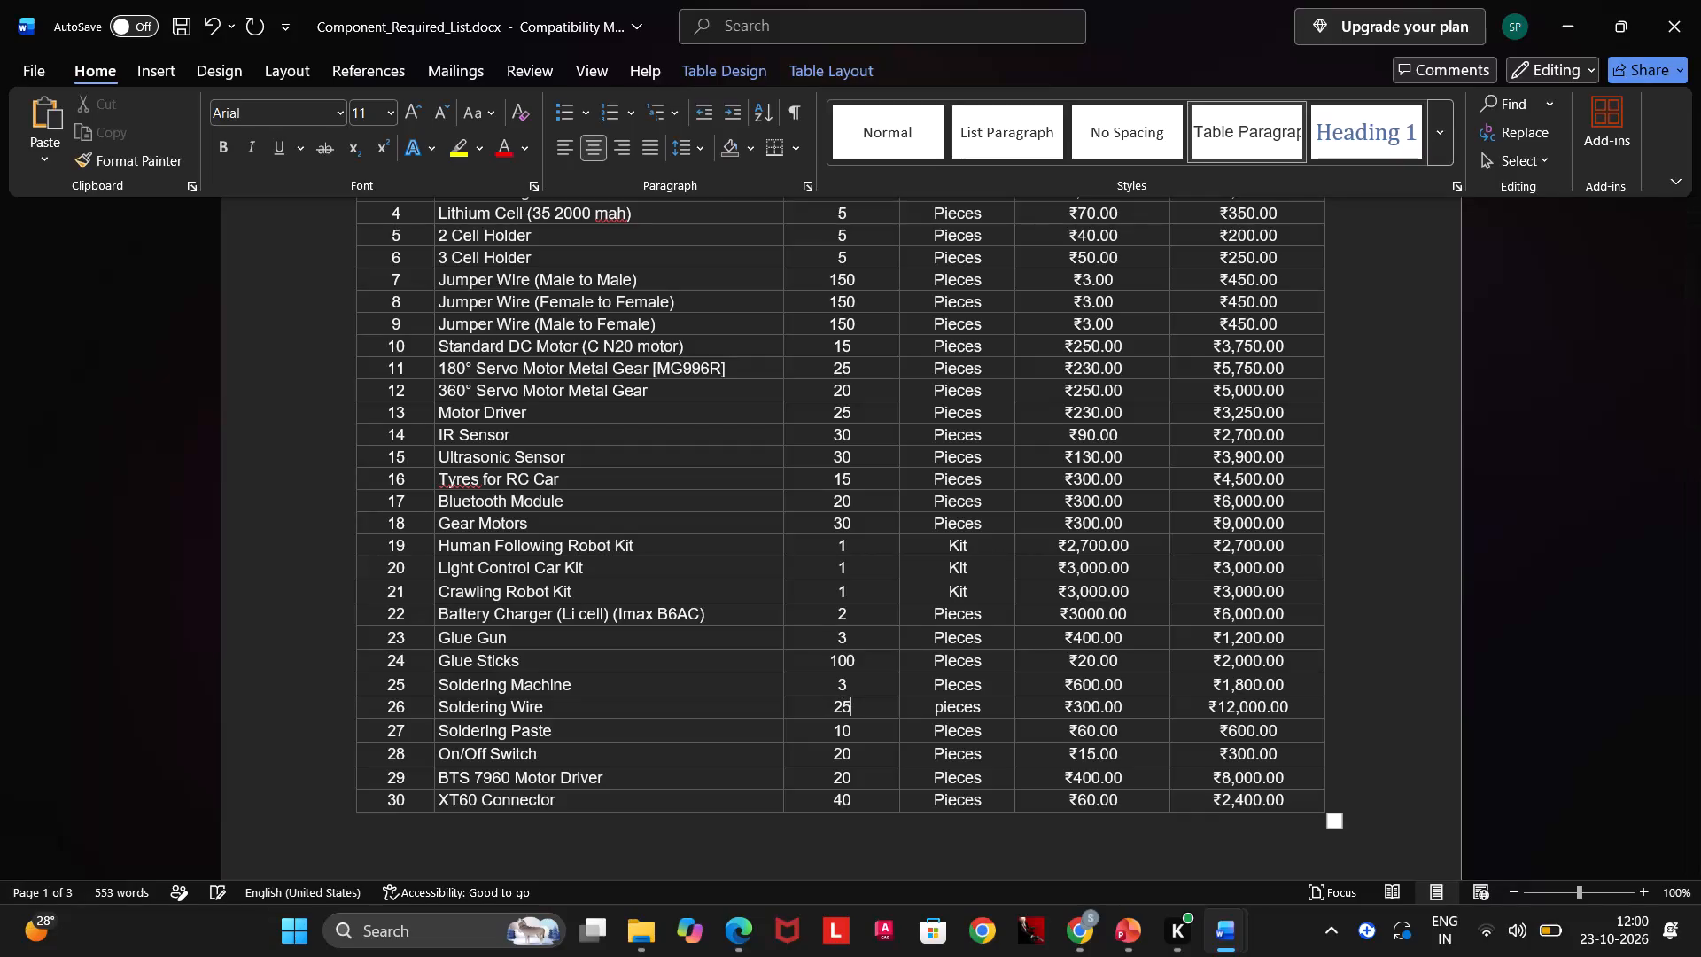
Set the total price of the Soldering Wire in row 26 to ₹7,500.00.
click(1241, 705)
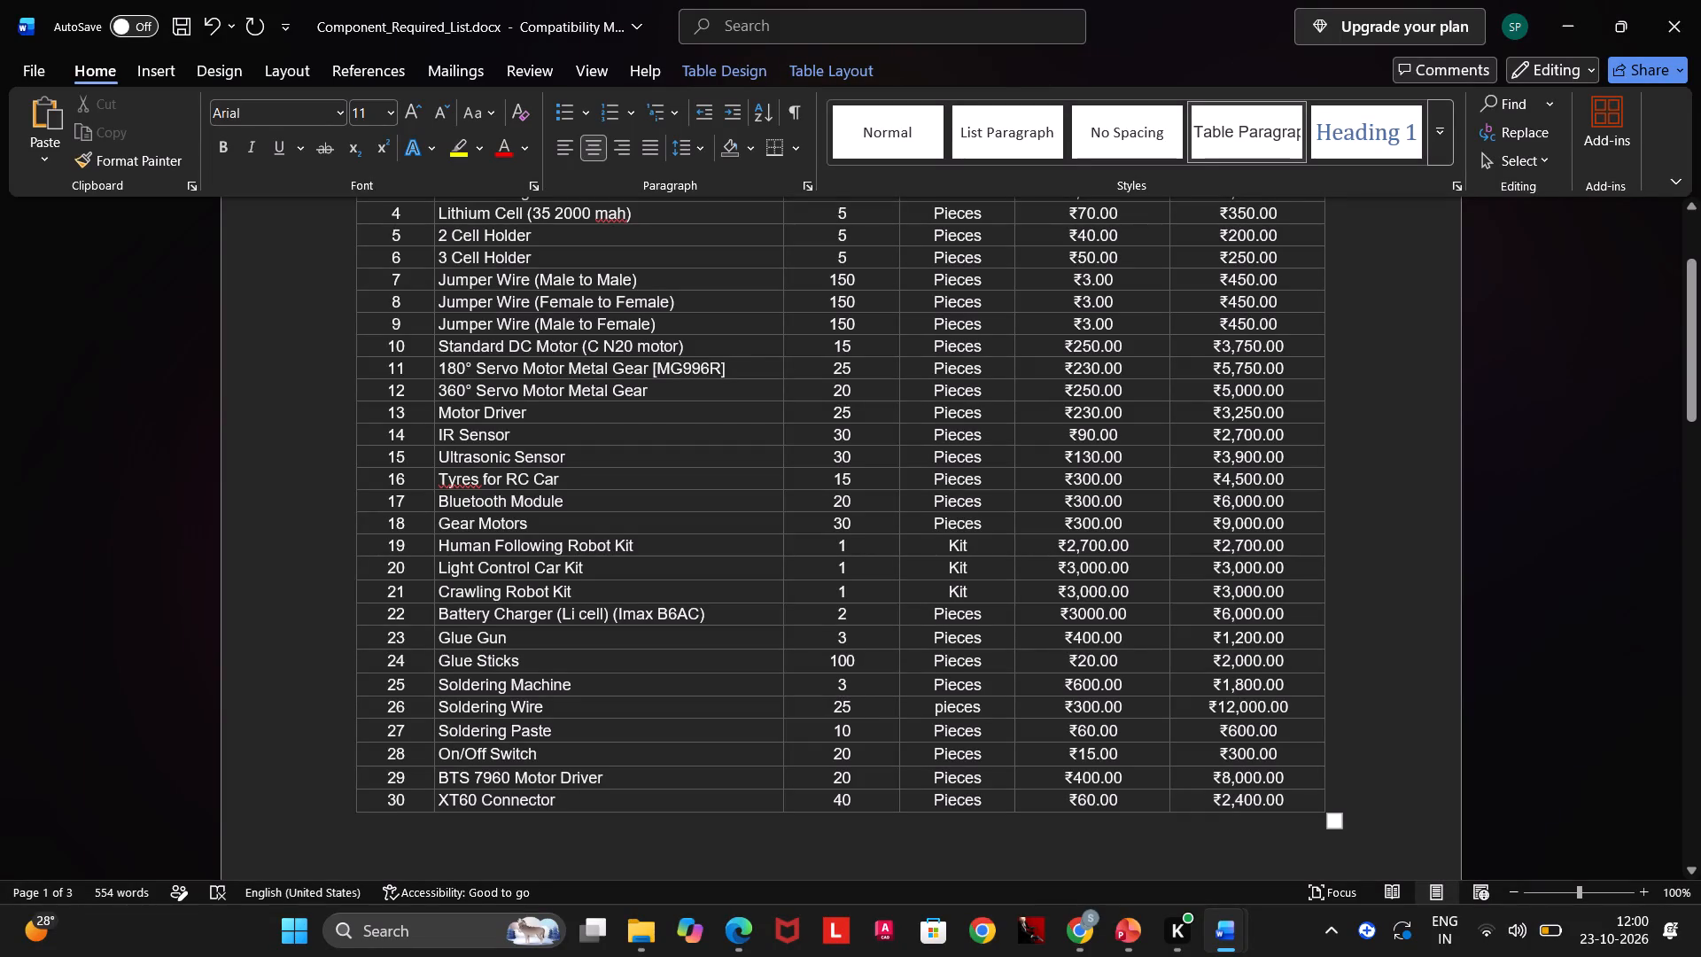
key(Right)
key(BackSpace)
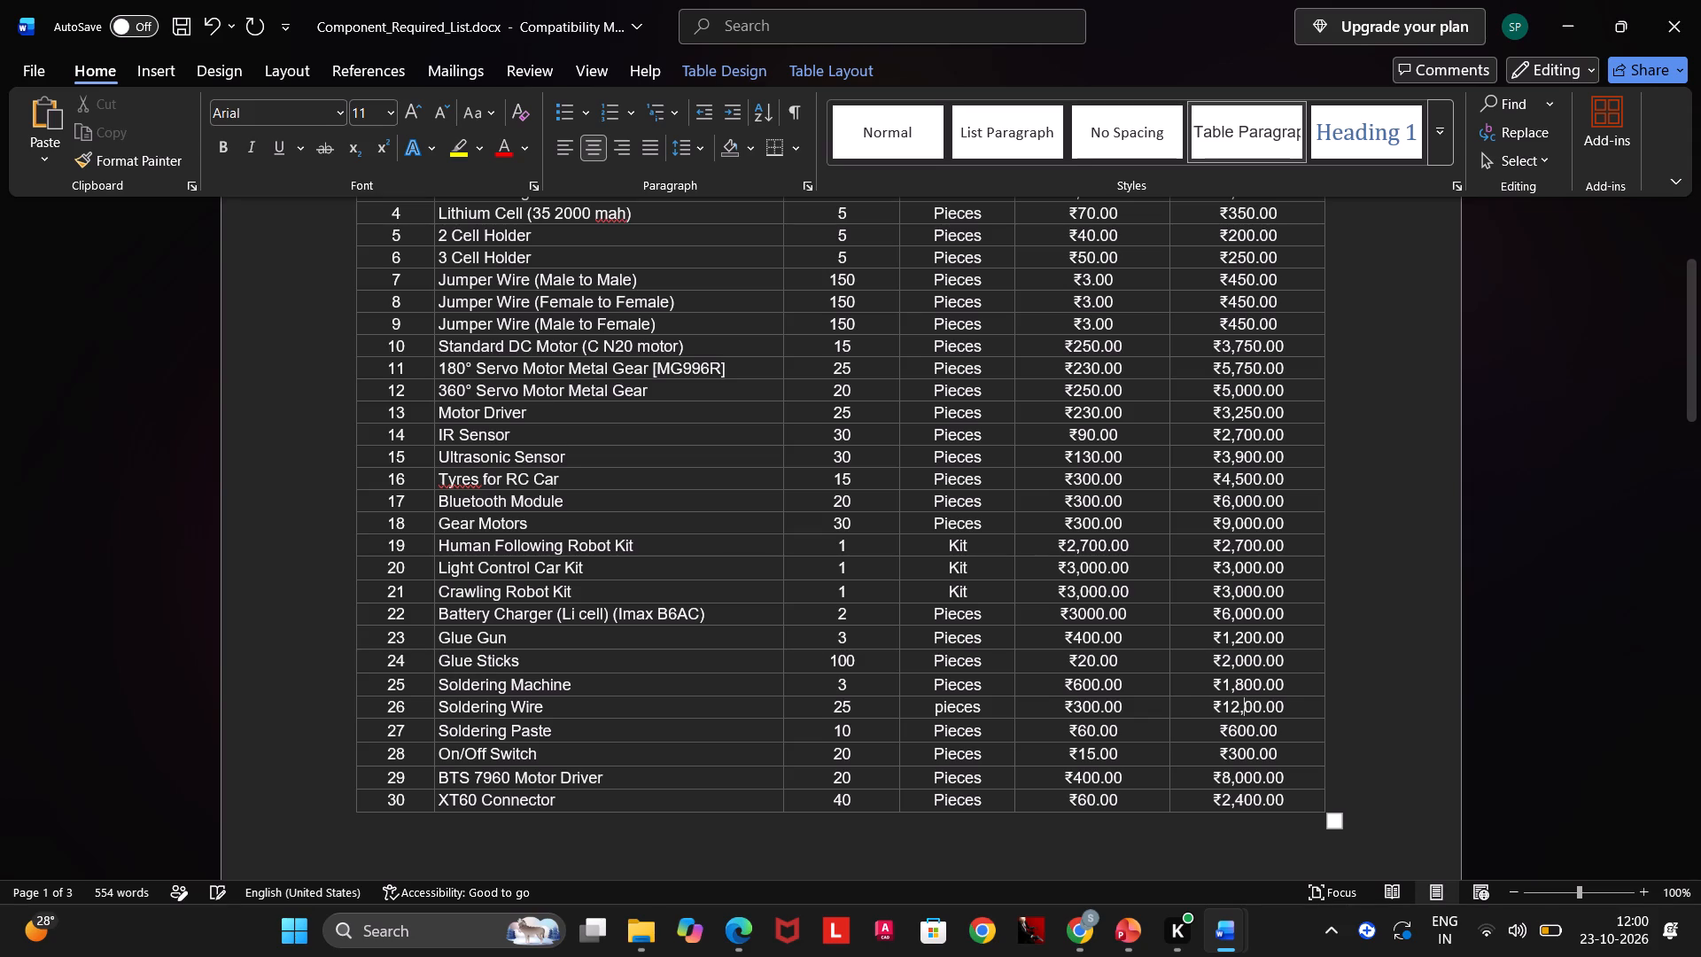
key(BackSpace)
key(BackSpace)
key(BackSpace)
text(7,5)
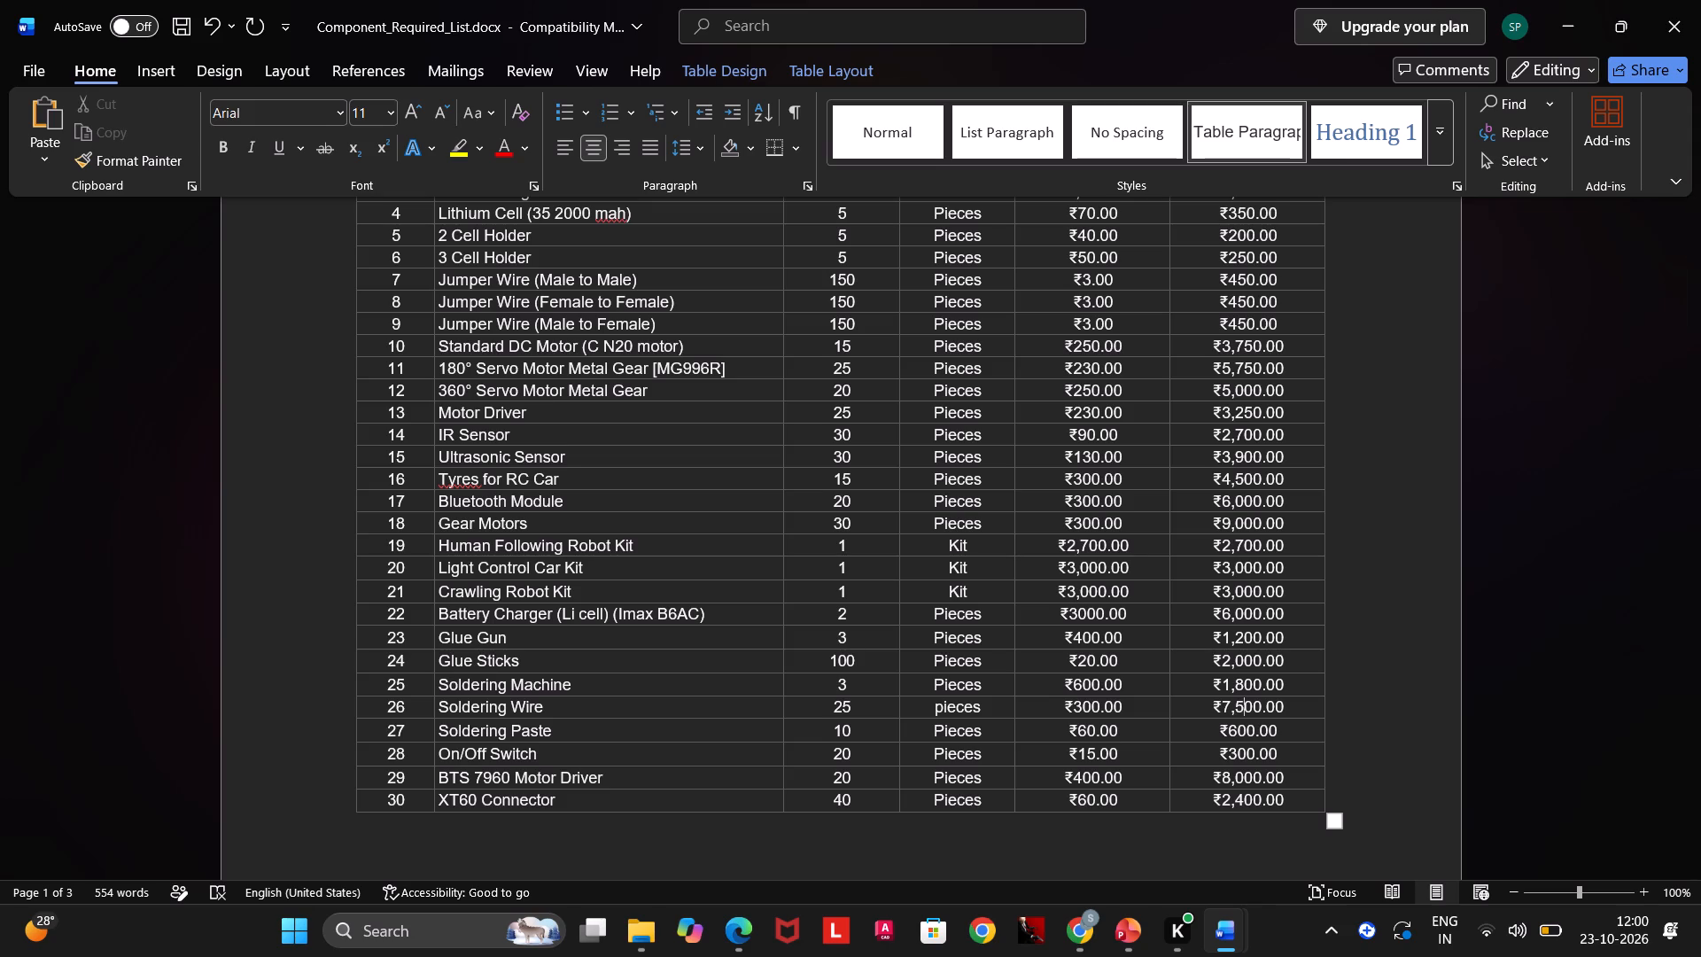
Set the total price of the Soldering Paste in row 27 to ₹700.00.
click(1237, 727)
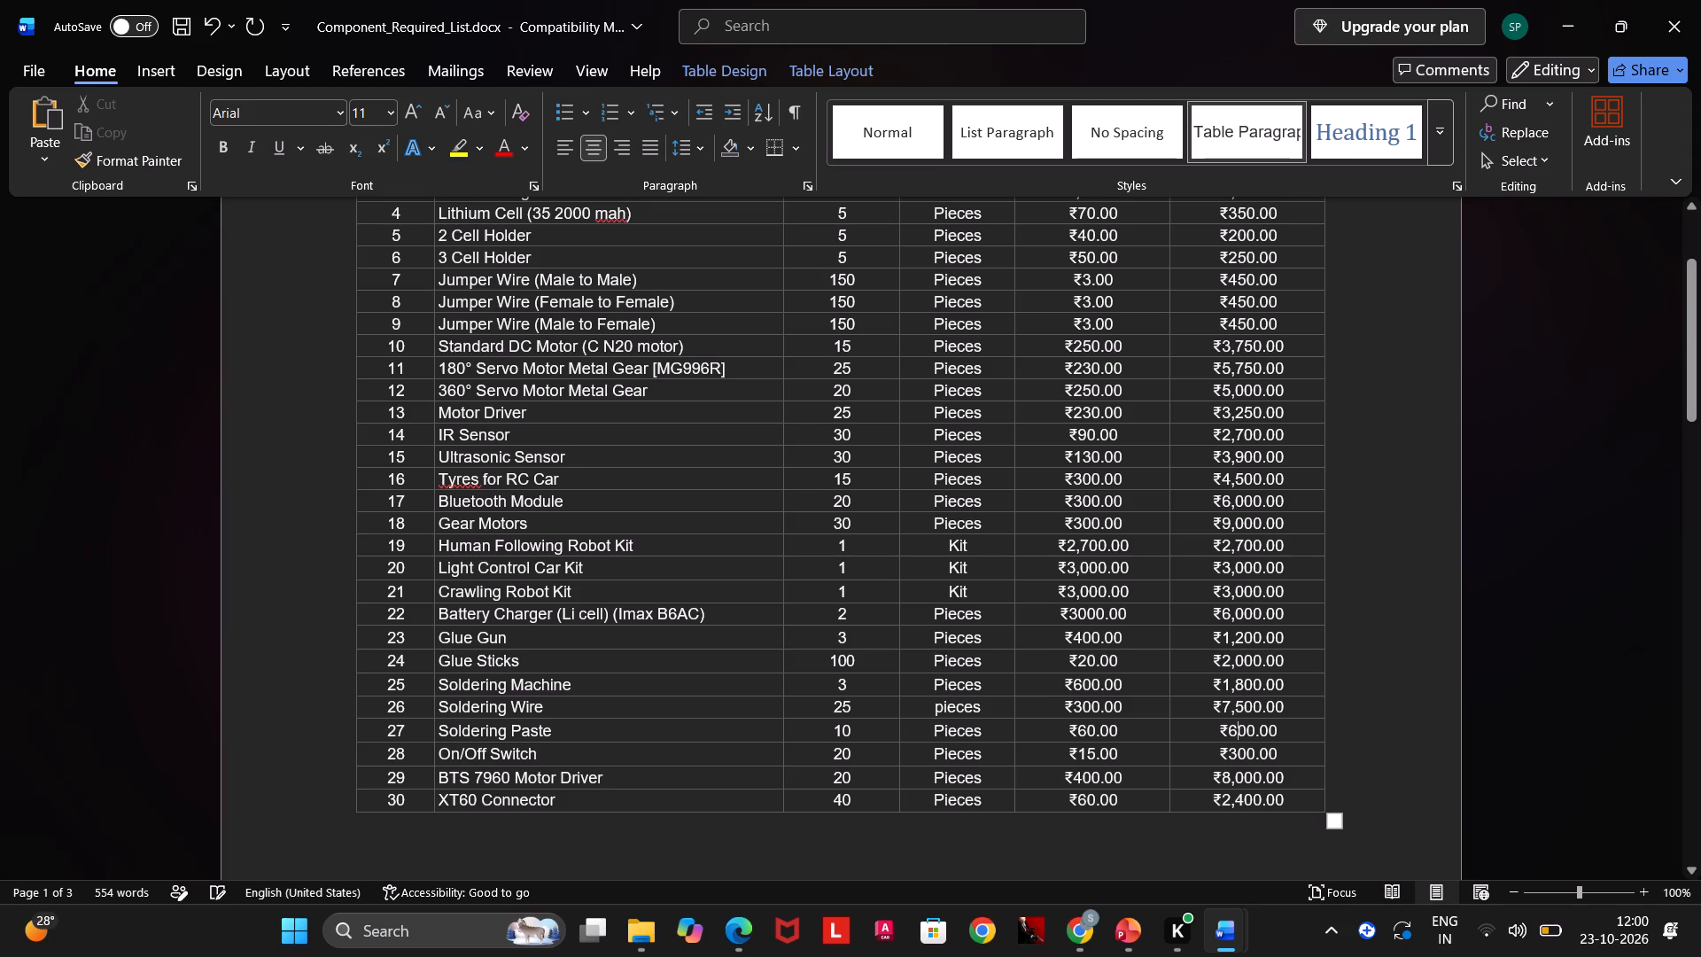
key(BackSpace)
key(1)
key(BackSpace)
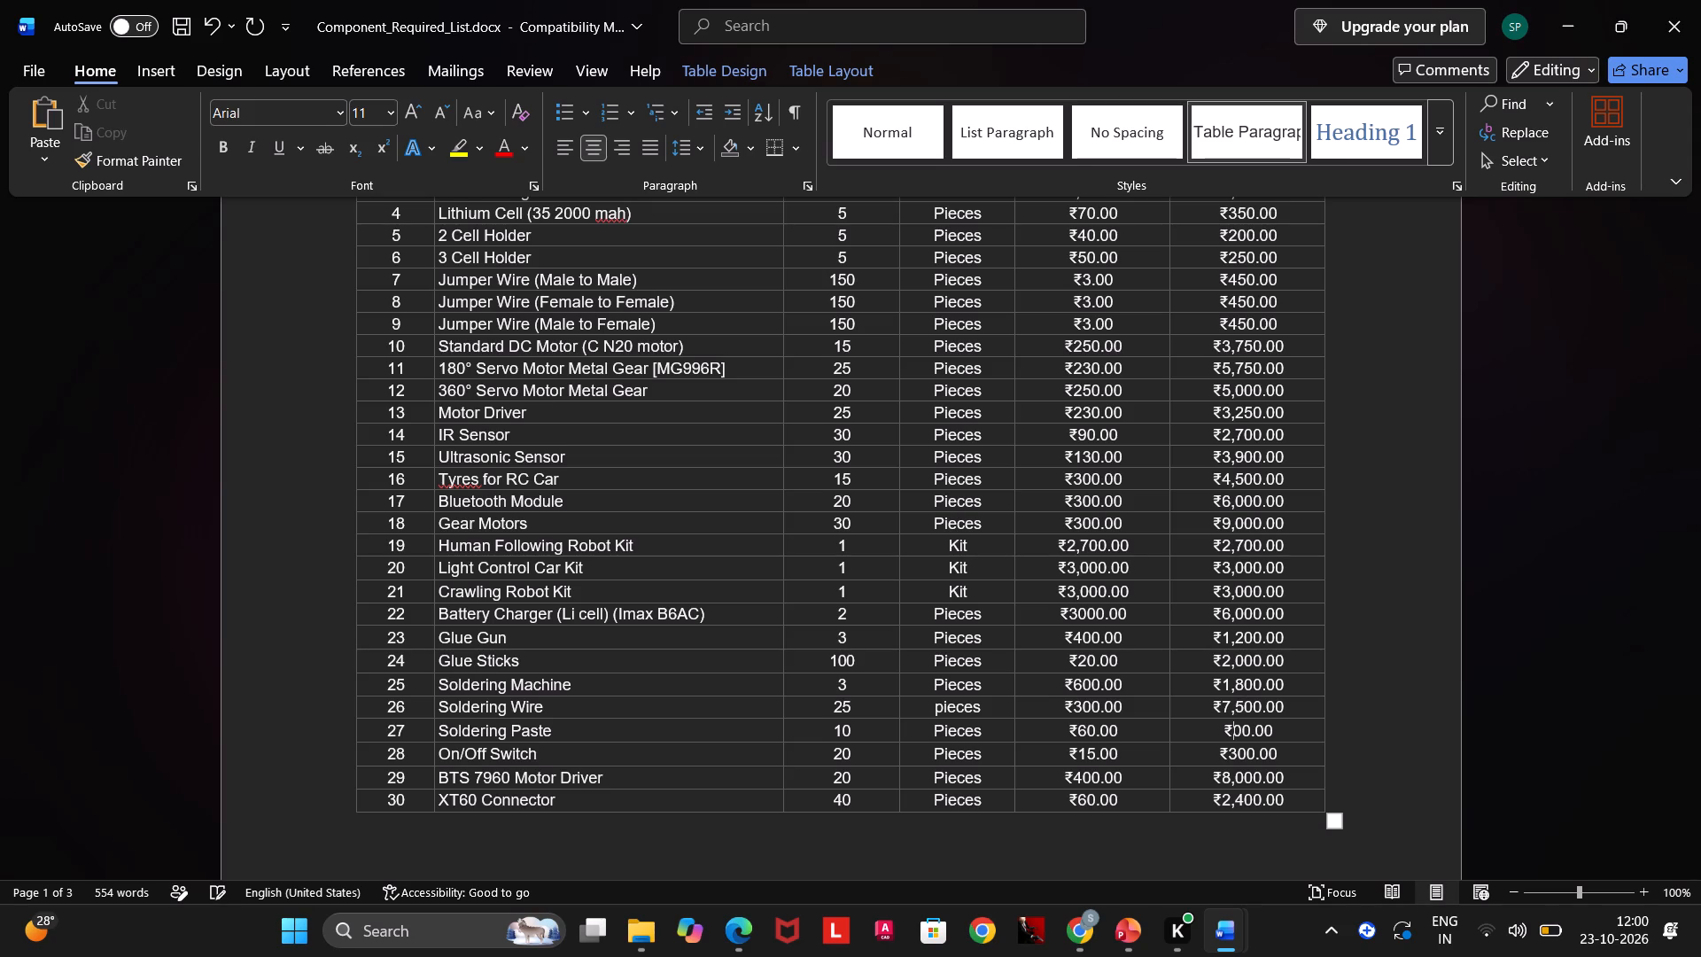
key(7)
Set the per piece price of the Soldering Paste in row 27 to ₹70.00.
click(1084, 728)
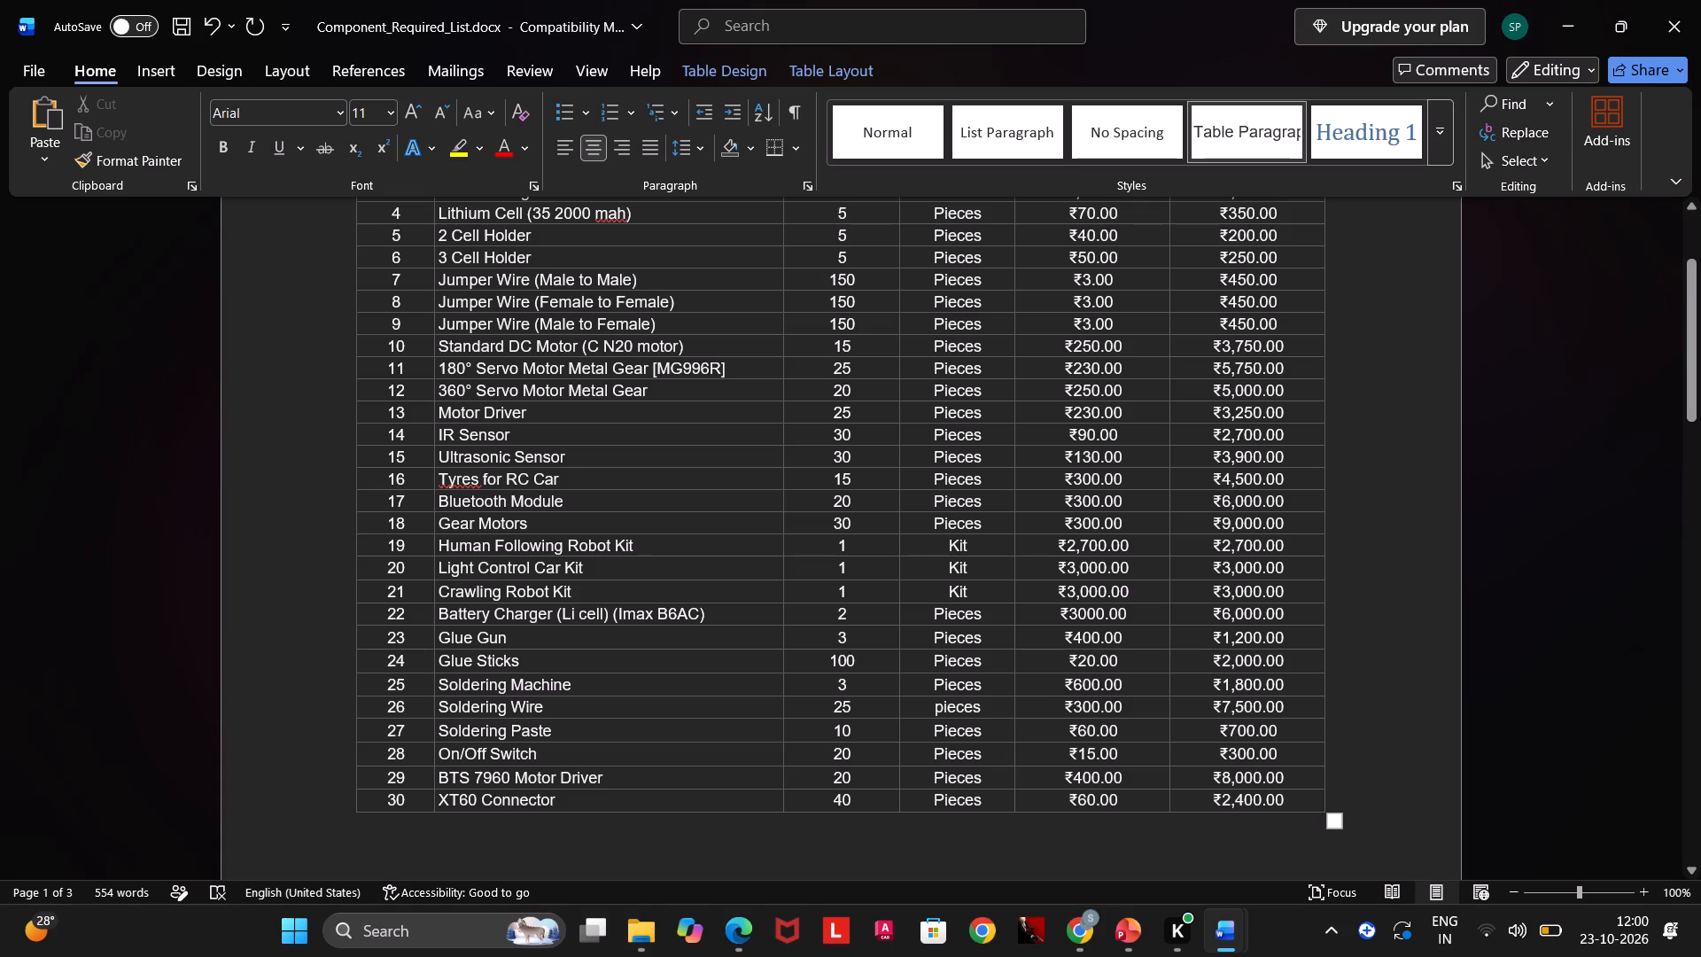
key(BackSpace)
key(7)
Set the per piece price of the Raspberry Pi 5 (4GB) in row 33 to ₹15,000.00.
scroll(1107, 776, down, 1)
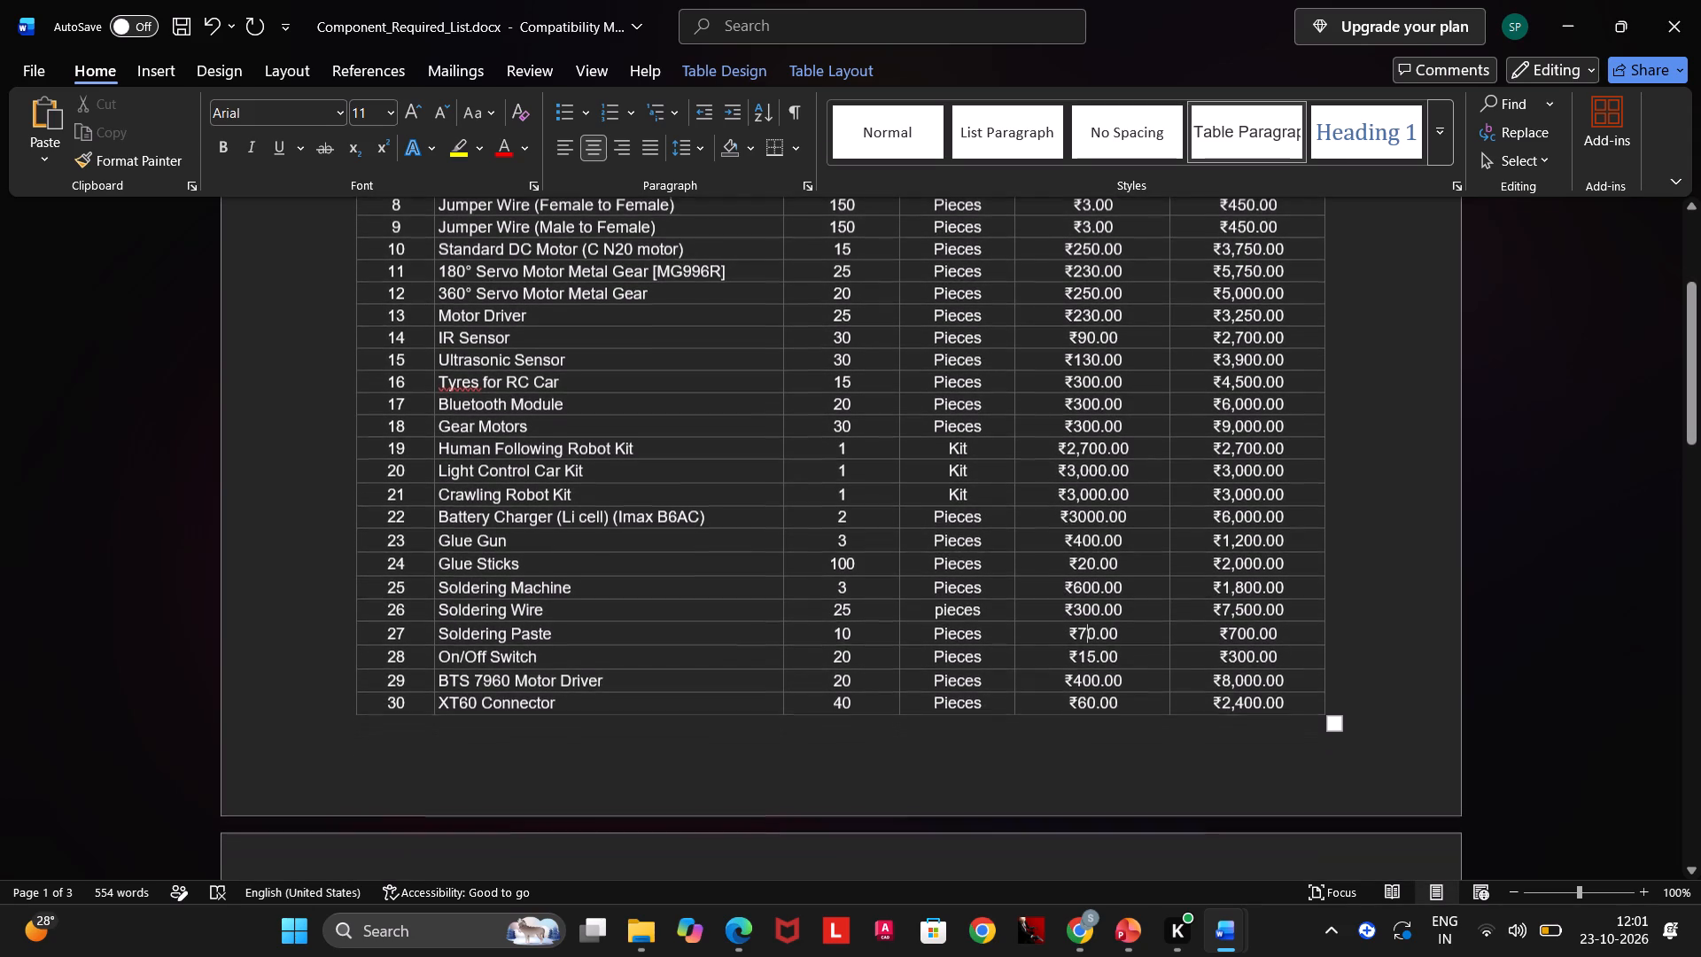
scroll(1107, 776, down, 2)
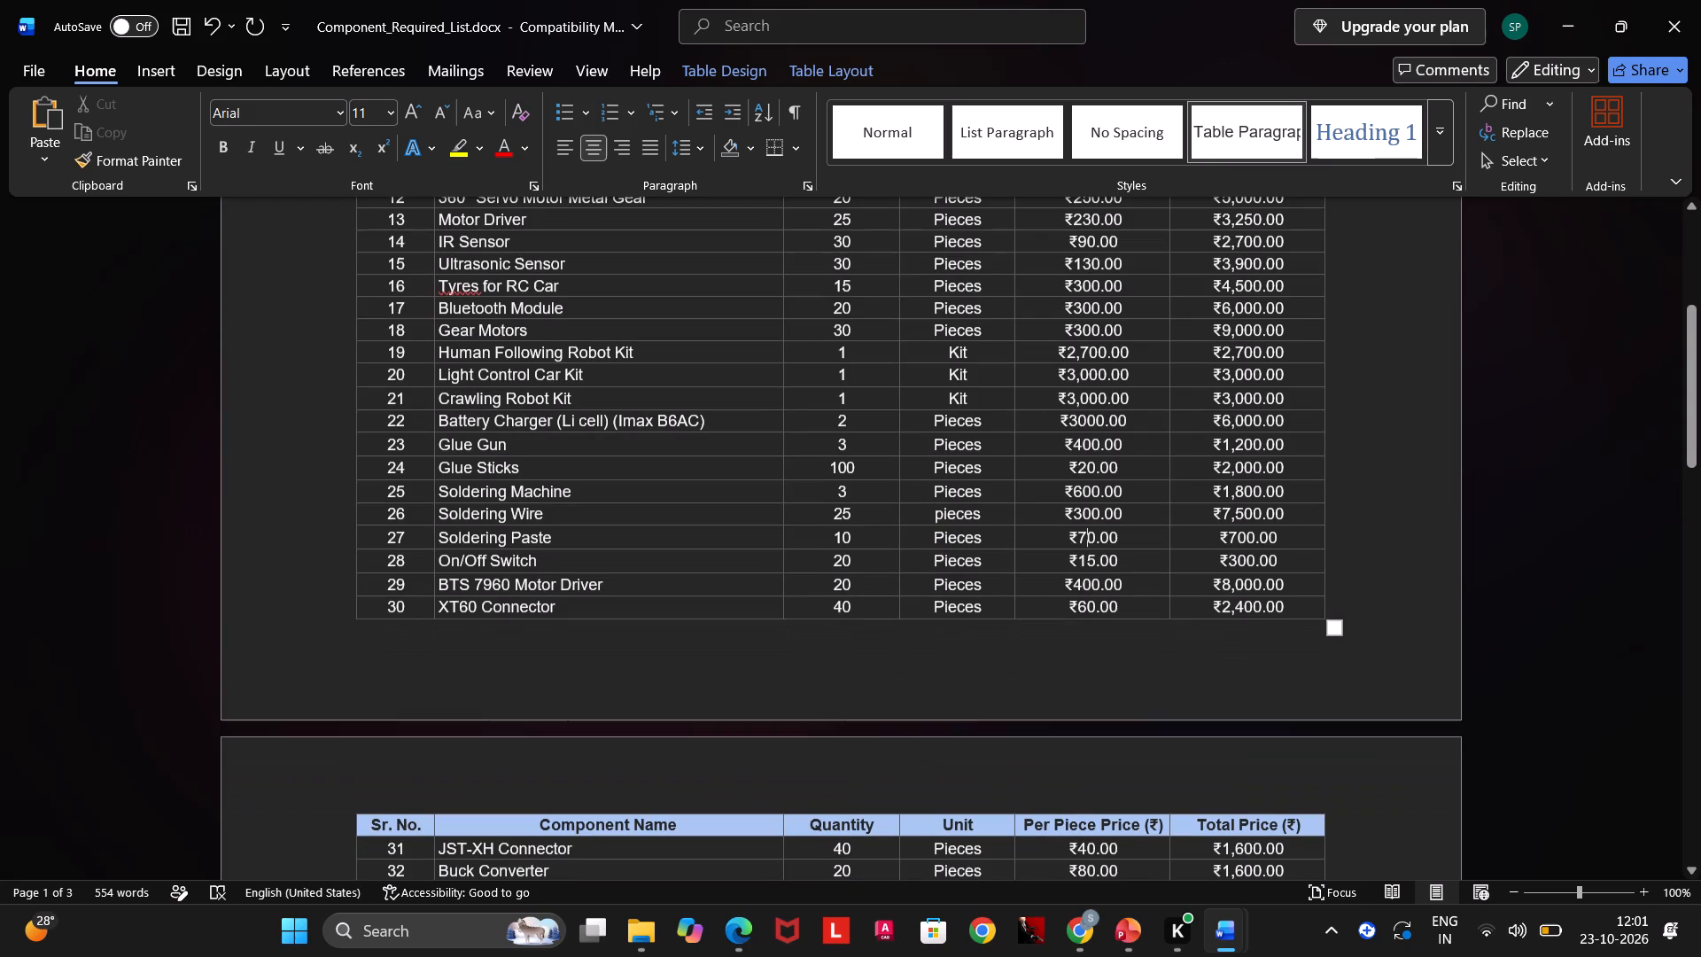
scroll(1107, 776, down, 2)
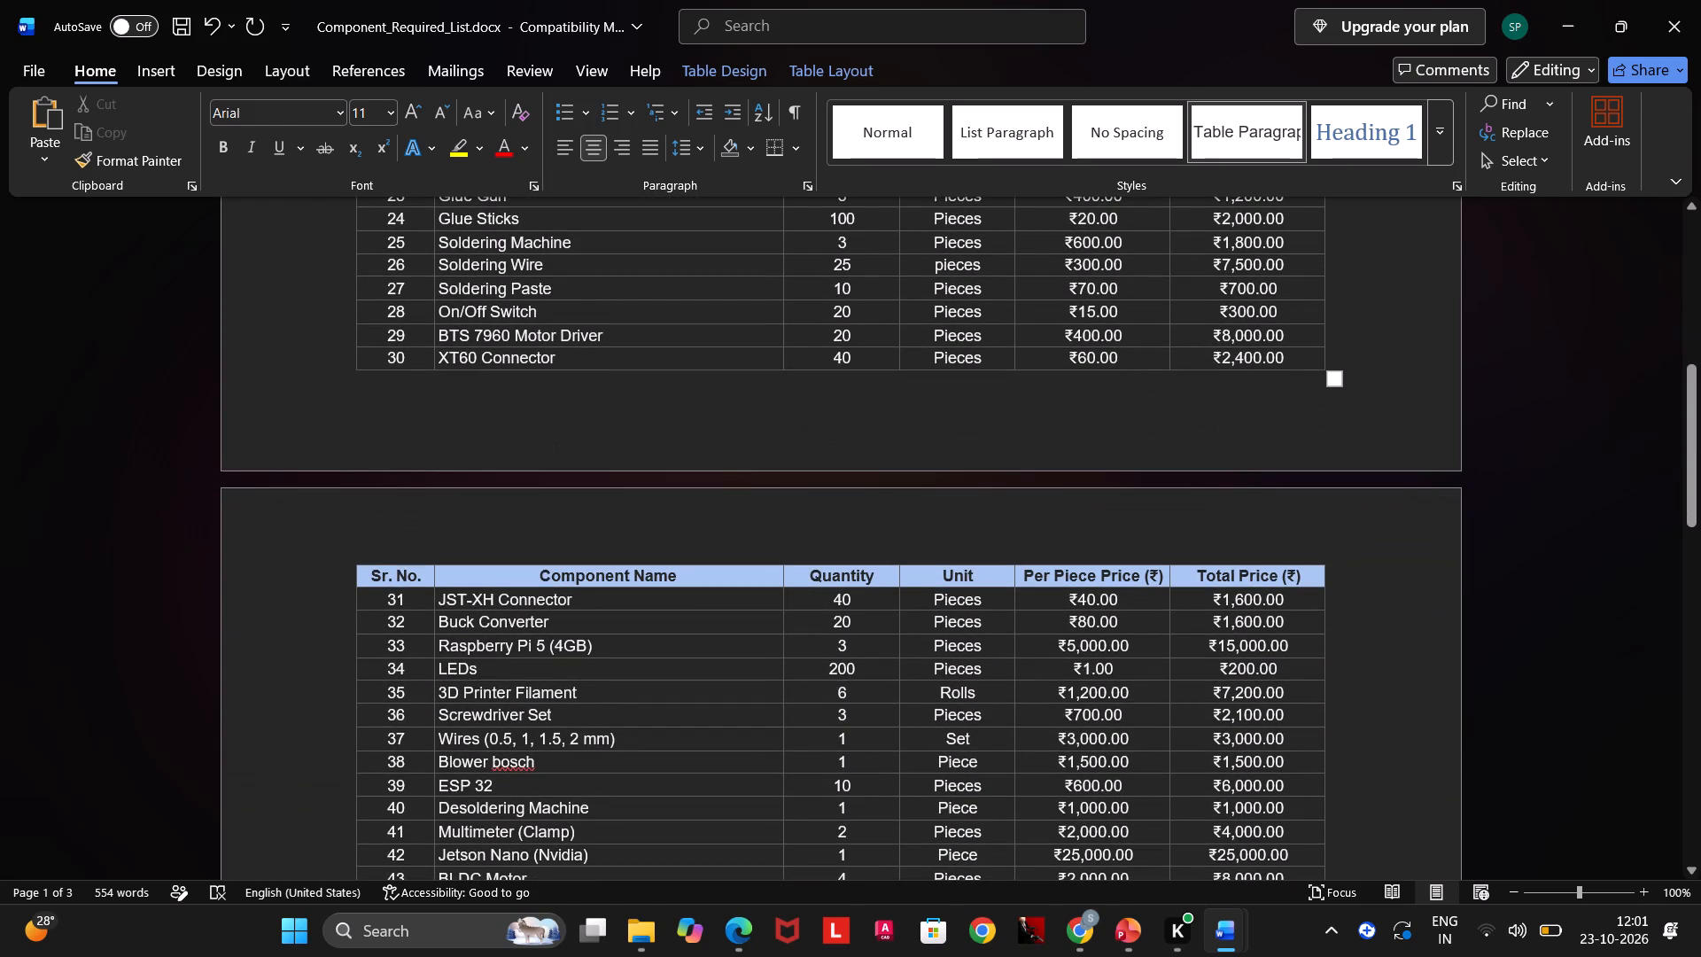
scroll(1107, 776, down, 2)
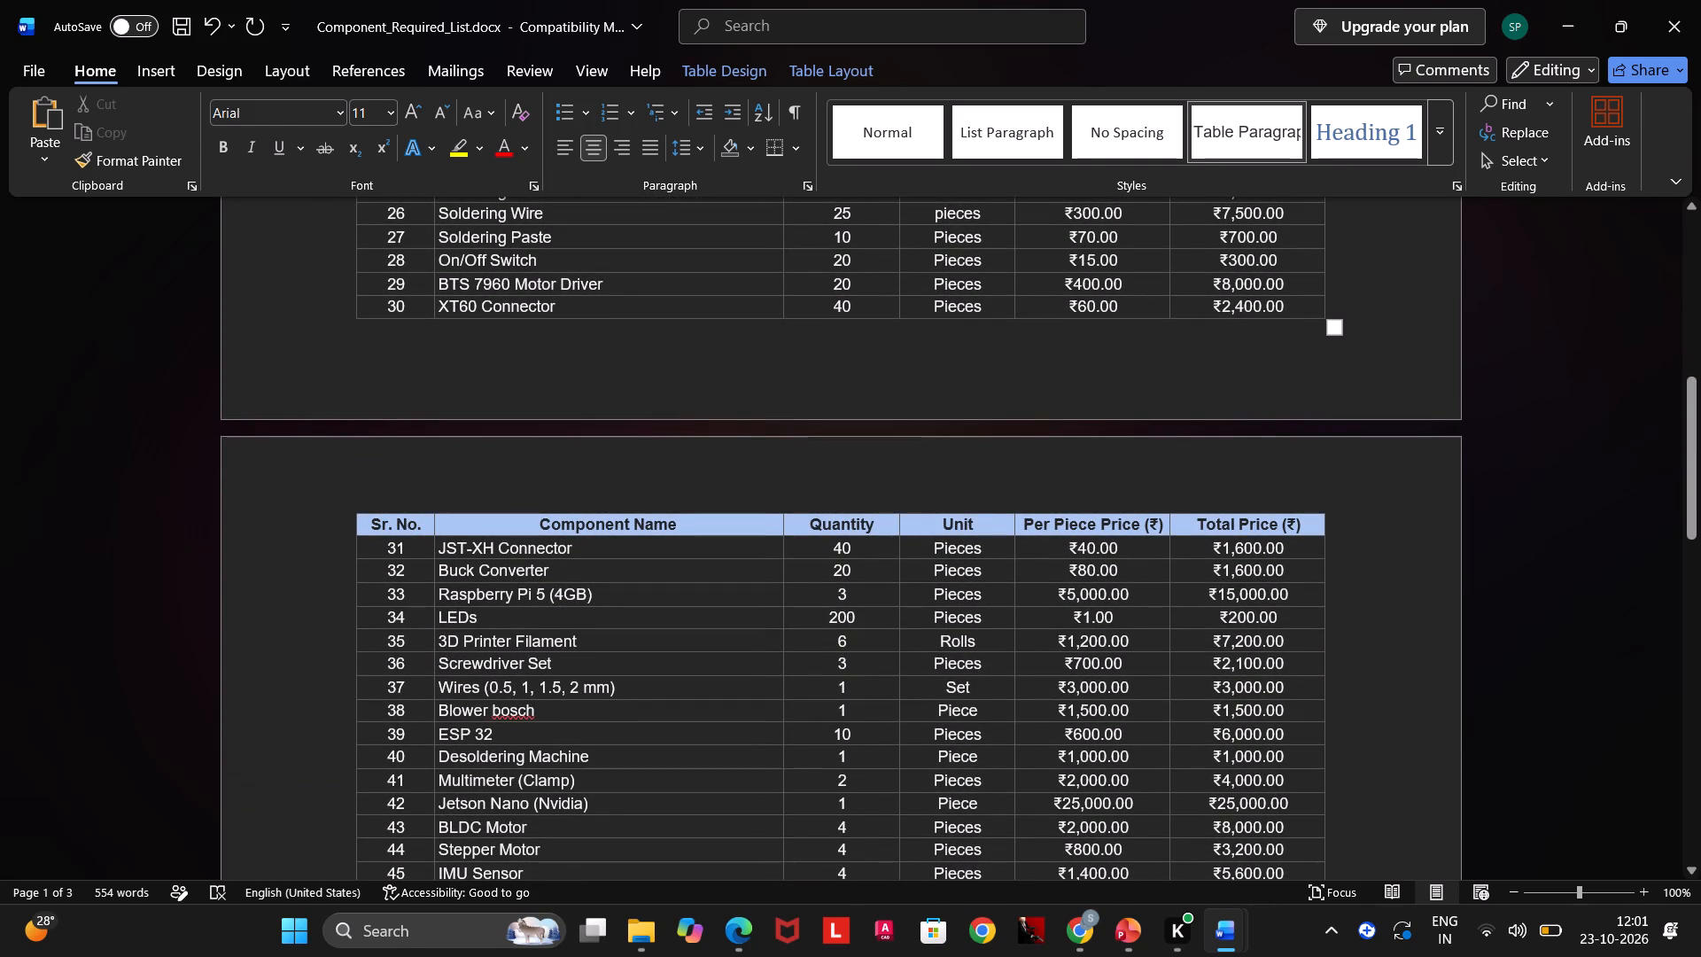
click(1067, 591)
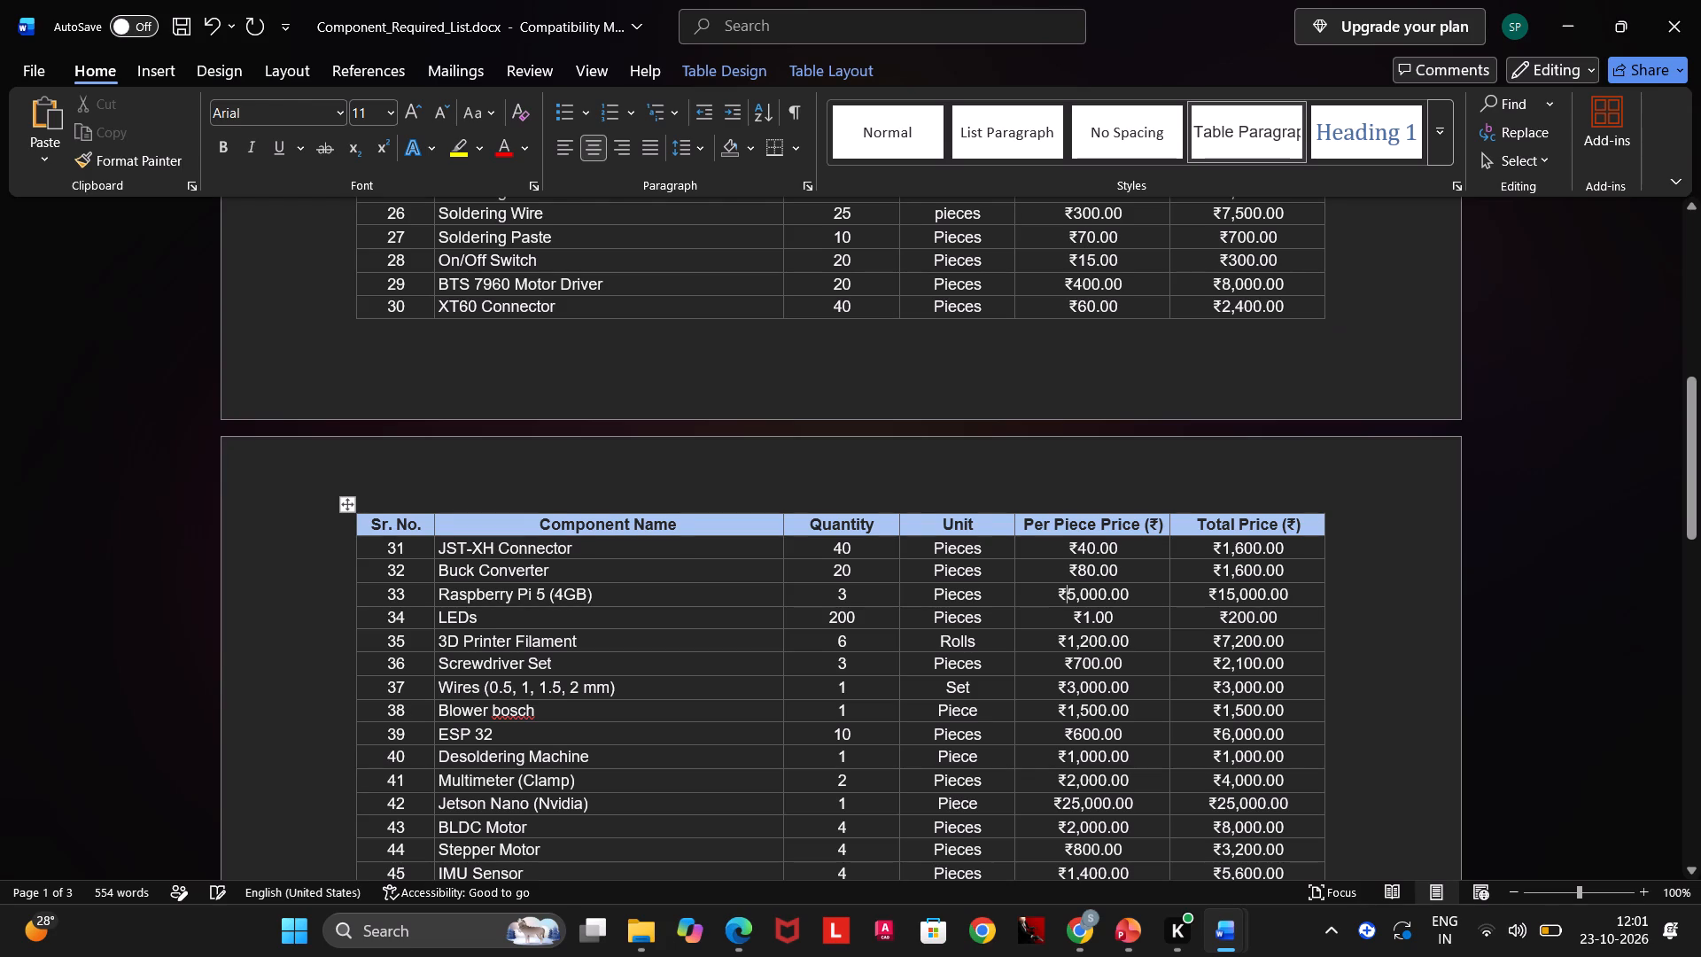
key(1)
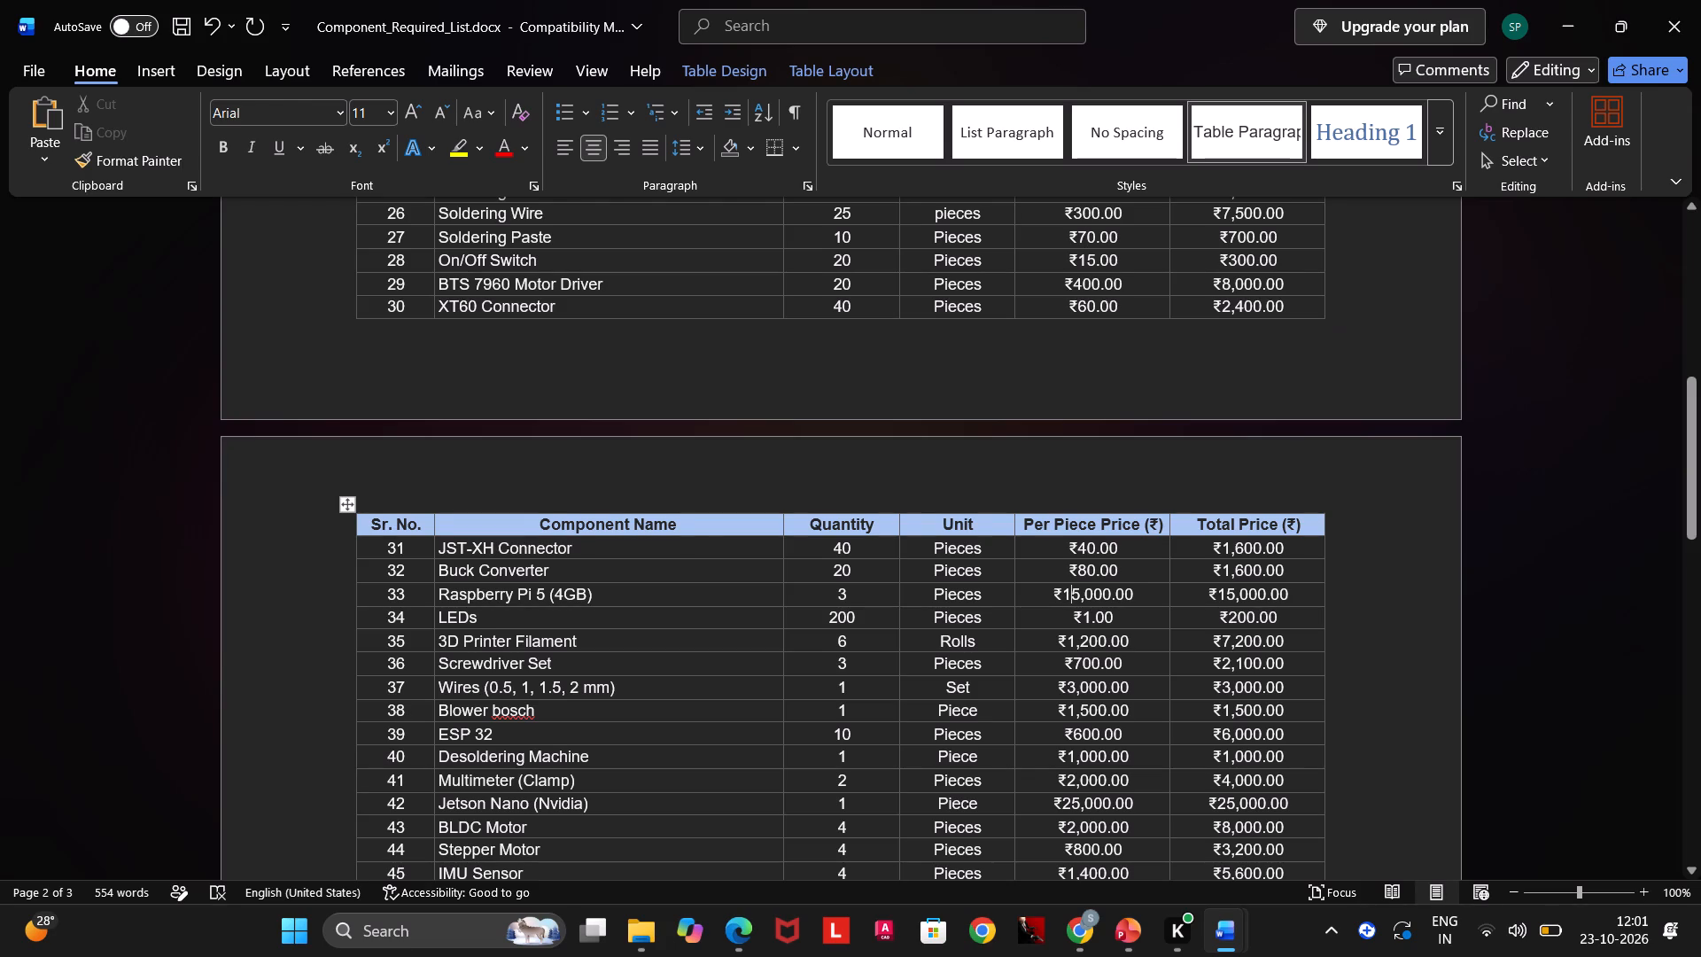
Set the quantity of the Raspberry Pi 5 (4GB) in row 33 to 2.
click(1238, 587)
key(Left)
key(Left)
key(Left)
key(Left)
key(Left)
key(Left)
key(Left)
key(Left)
key(Left)
key(Left)
key(Left)
key(Left)
key(Left)
key(Left)
key(Left)
key(Left)
key(Left)
key(Left)
key(Left)
key(Left)
key(Left)
key(Left)
key(Left)
key(Left)
key(Right)
key(Right)
key(Right)
key(Right)
key(Right)
key(Right)
key(Right)
key(Right)
key(Right)
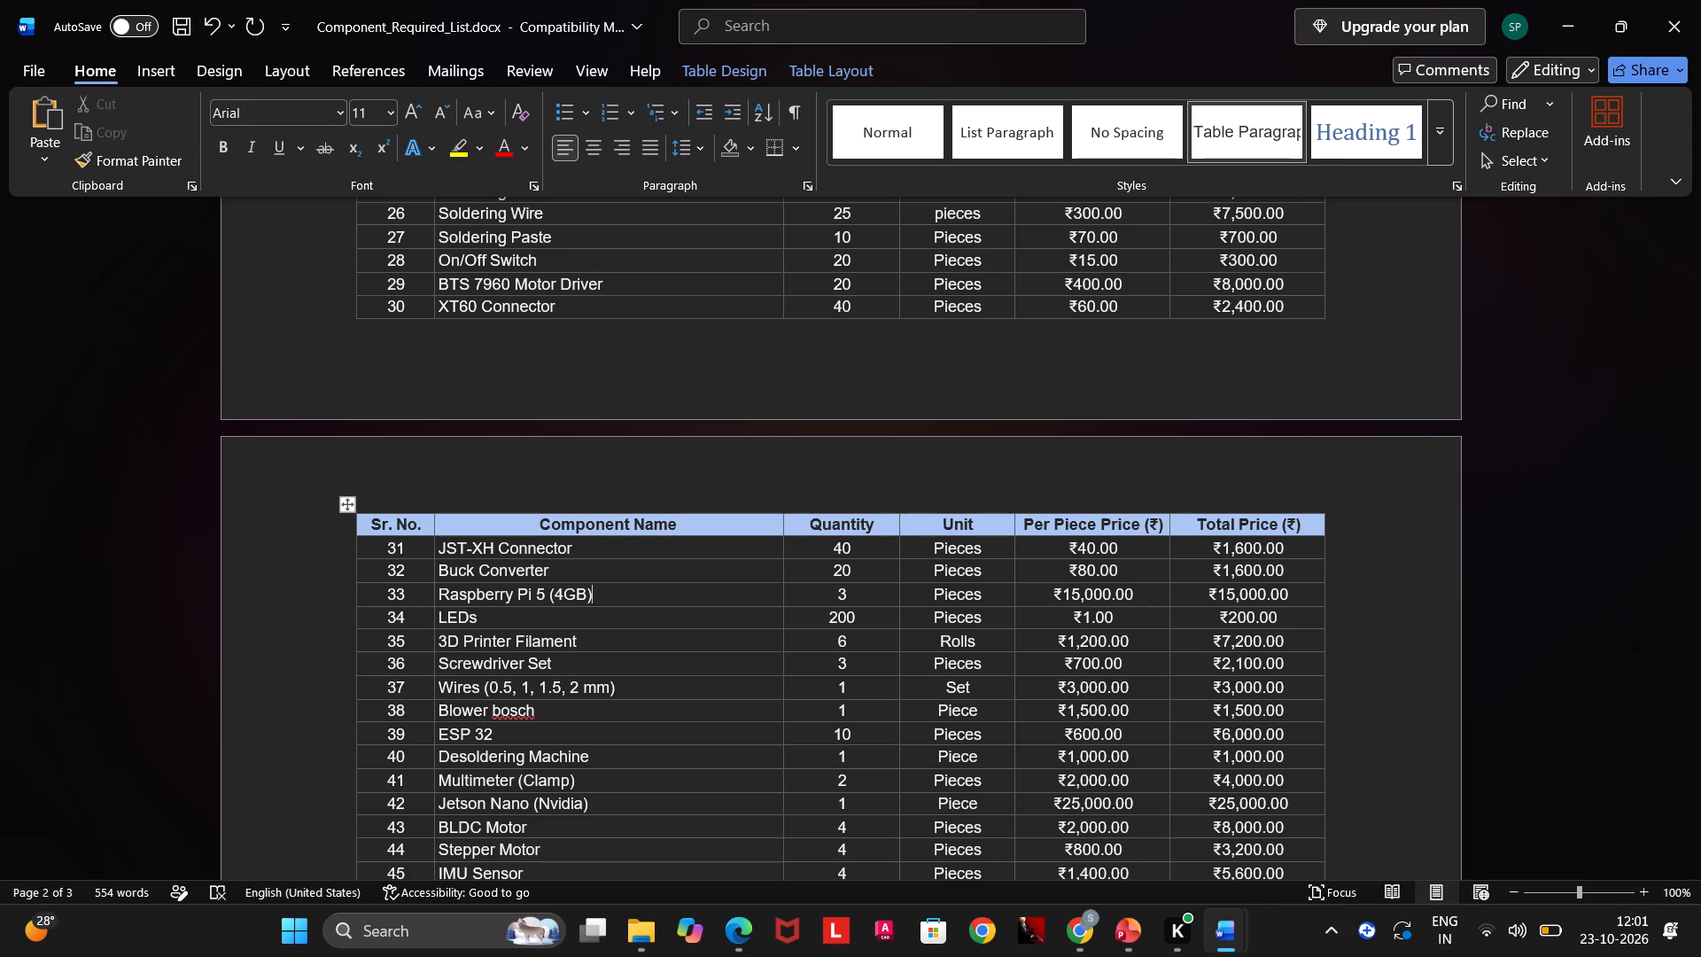
key(Left)
key(Left)
key(Left)
key(Left)
key(Left)
key(Left)
key(Right)
key(BackSpace)
key(2)
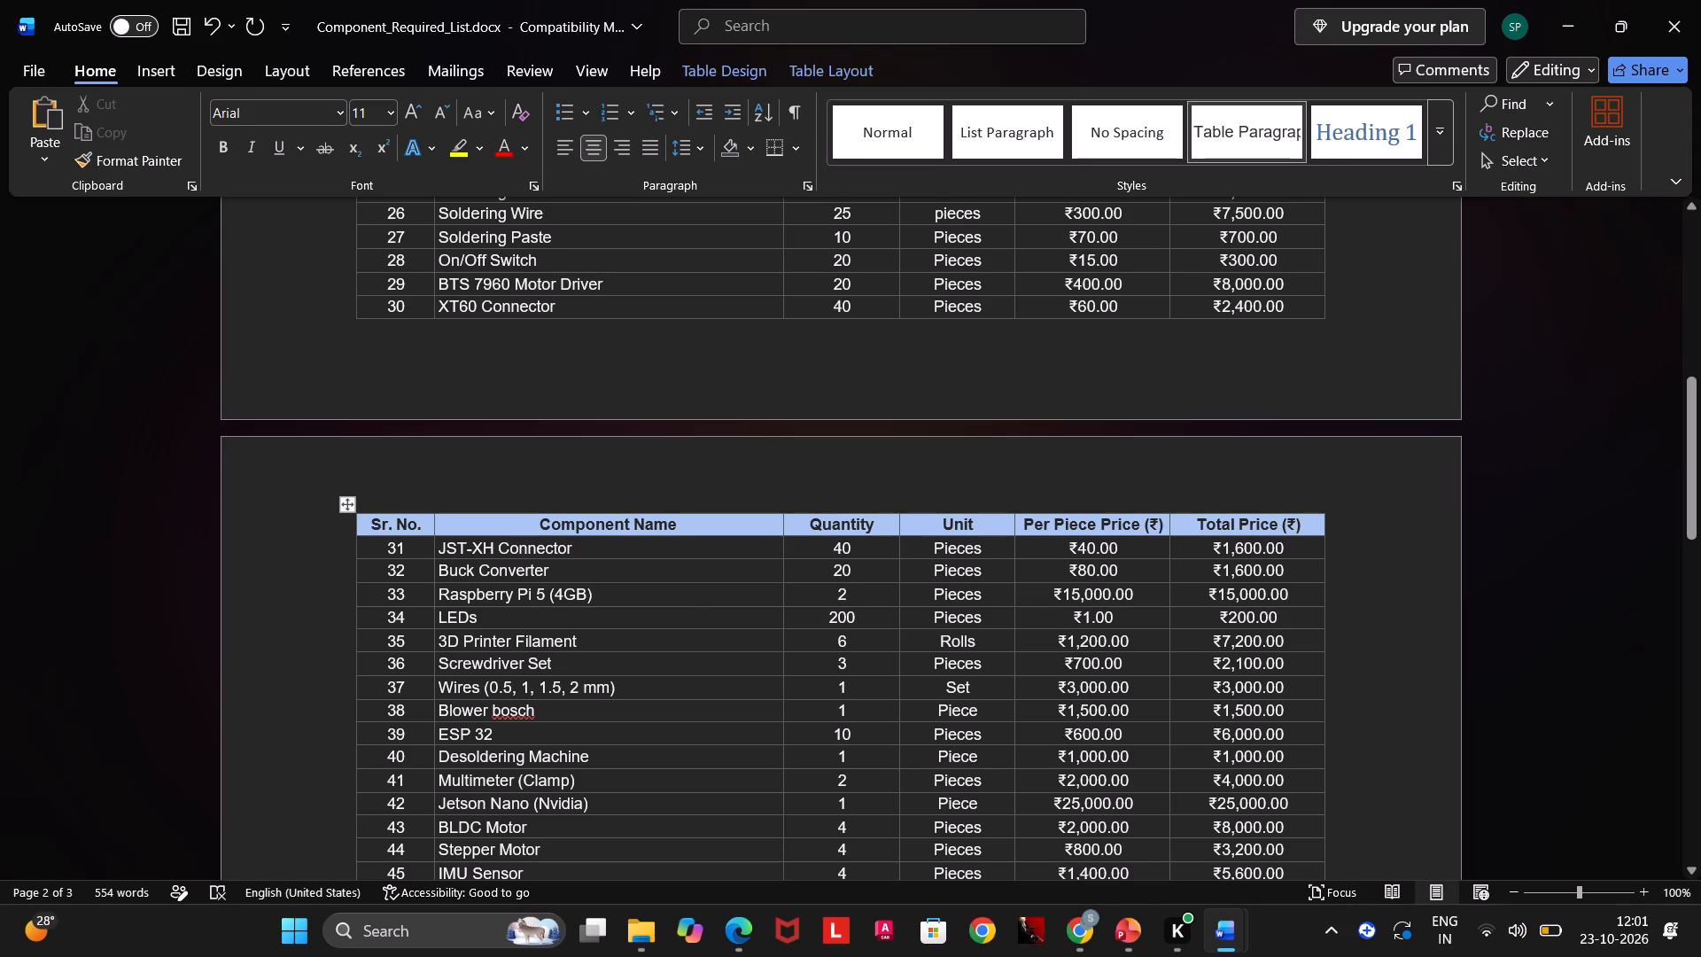
Set the total price of the Raspberry Pi 5 (4GB) in row 33 to ₹30,000.00.
click(1236, 592)
key(BackSpace)
key(BackSpace)
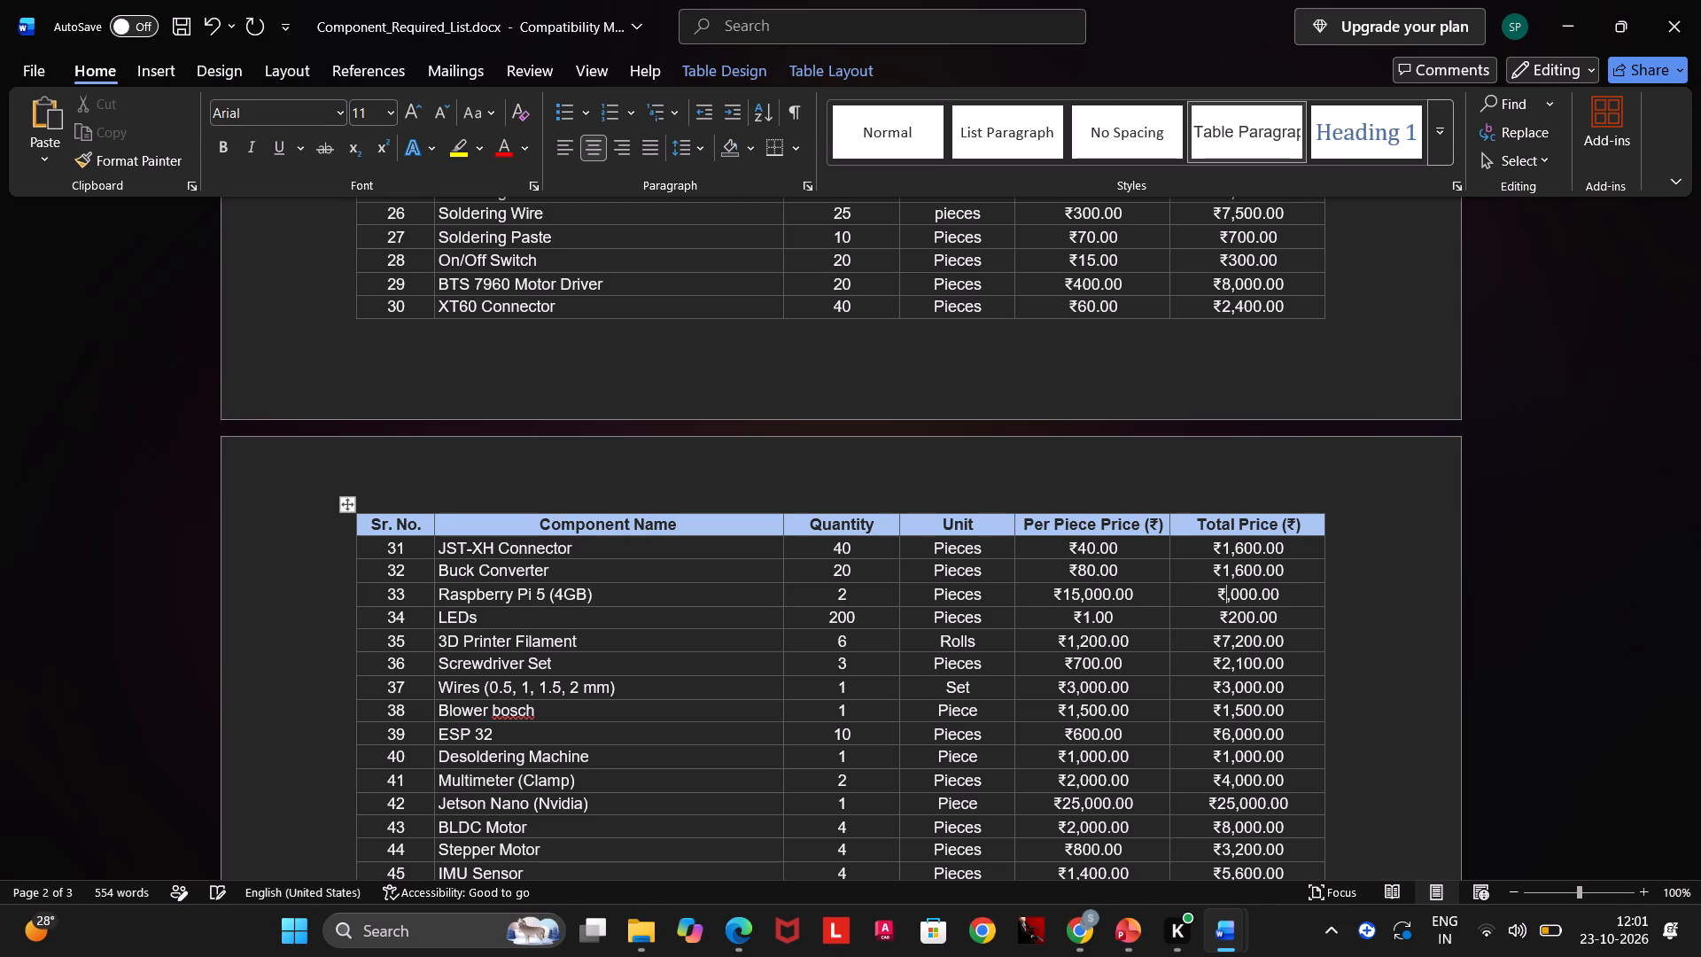
text(30)
Set the per piece price of the LEDs in row 34 to ₹5.00.
scroll(1251, 631, down, 1)
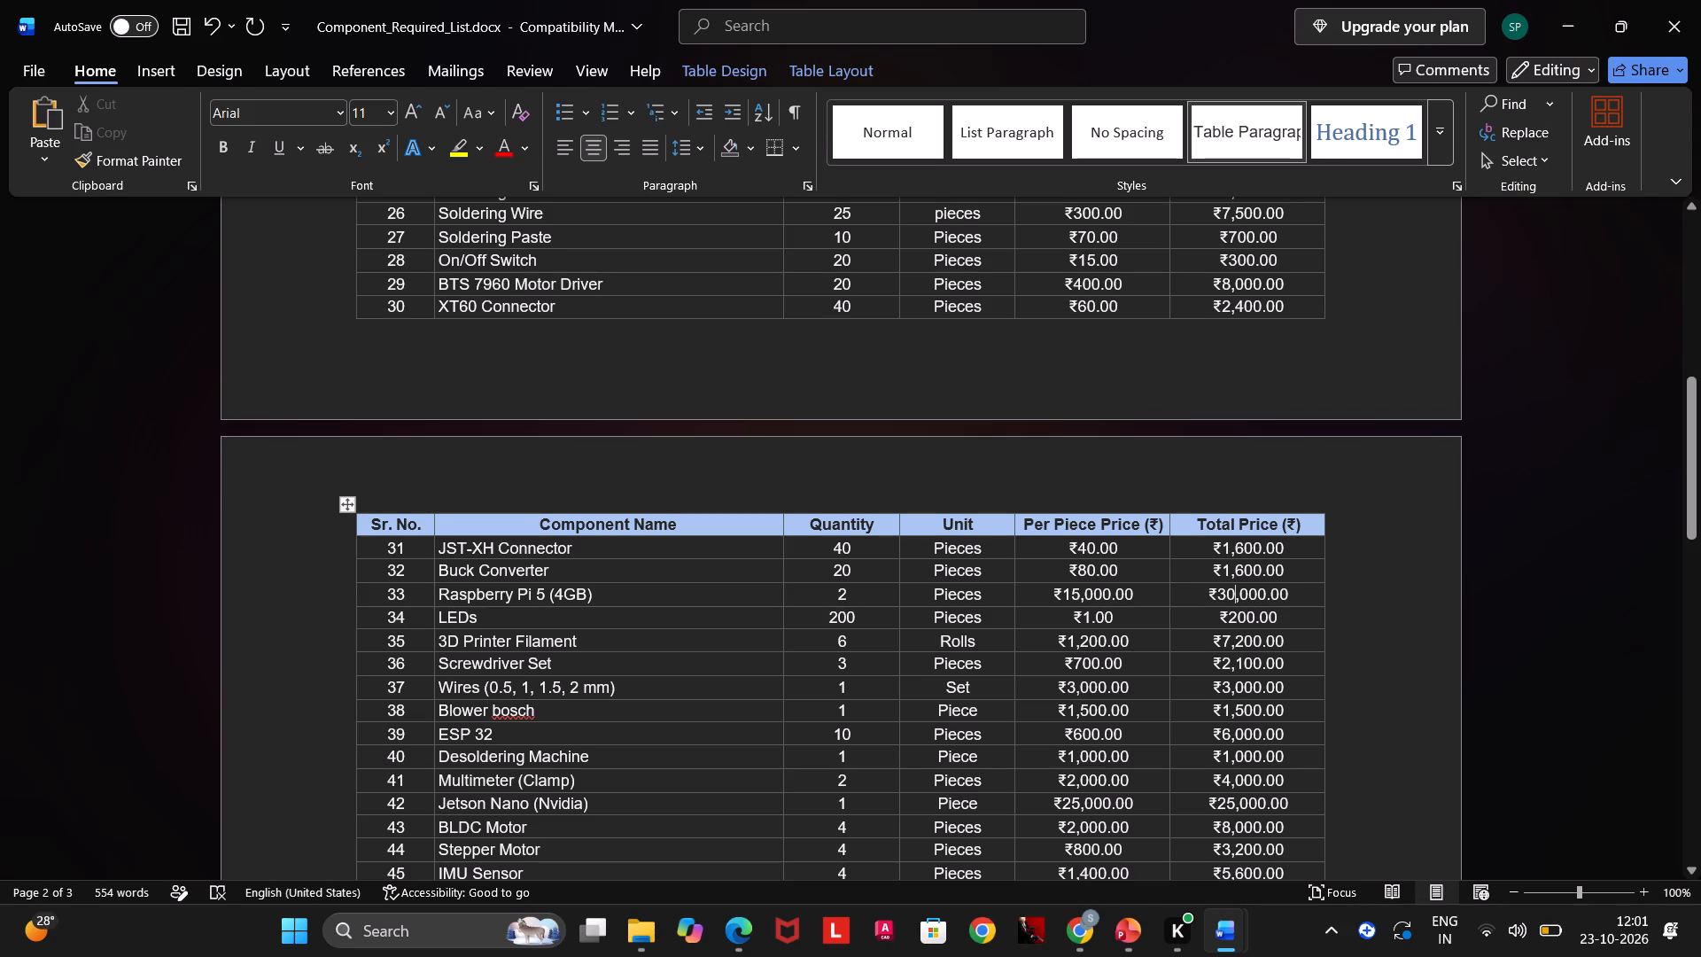
scroll(1251, 631, down, 2)
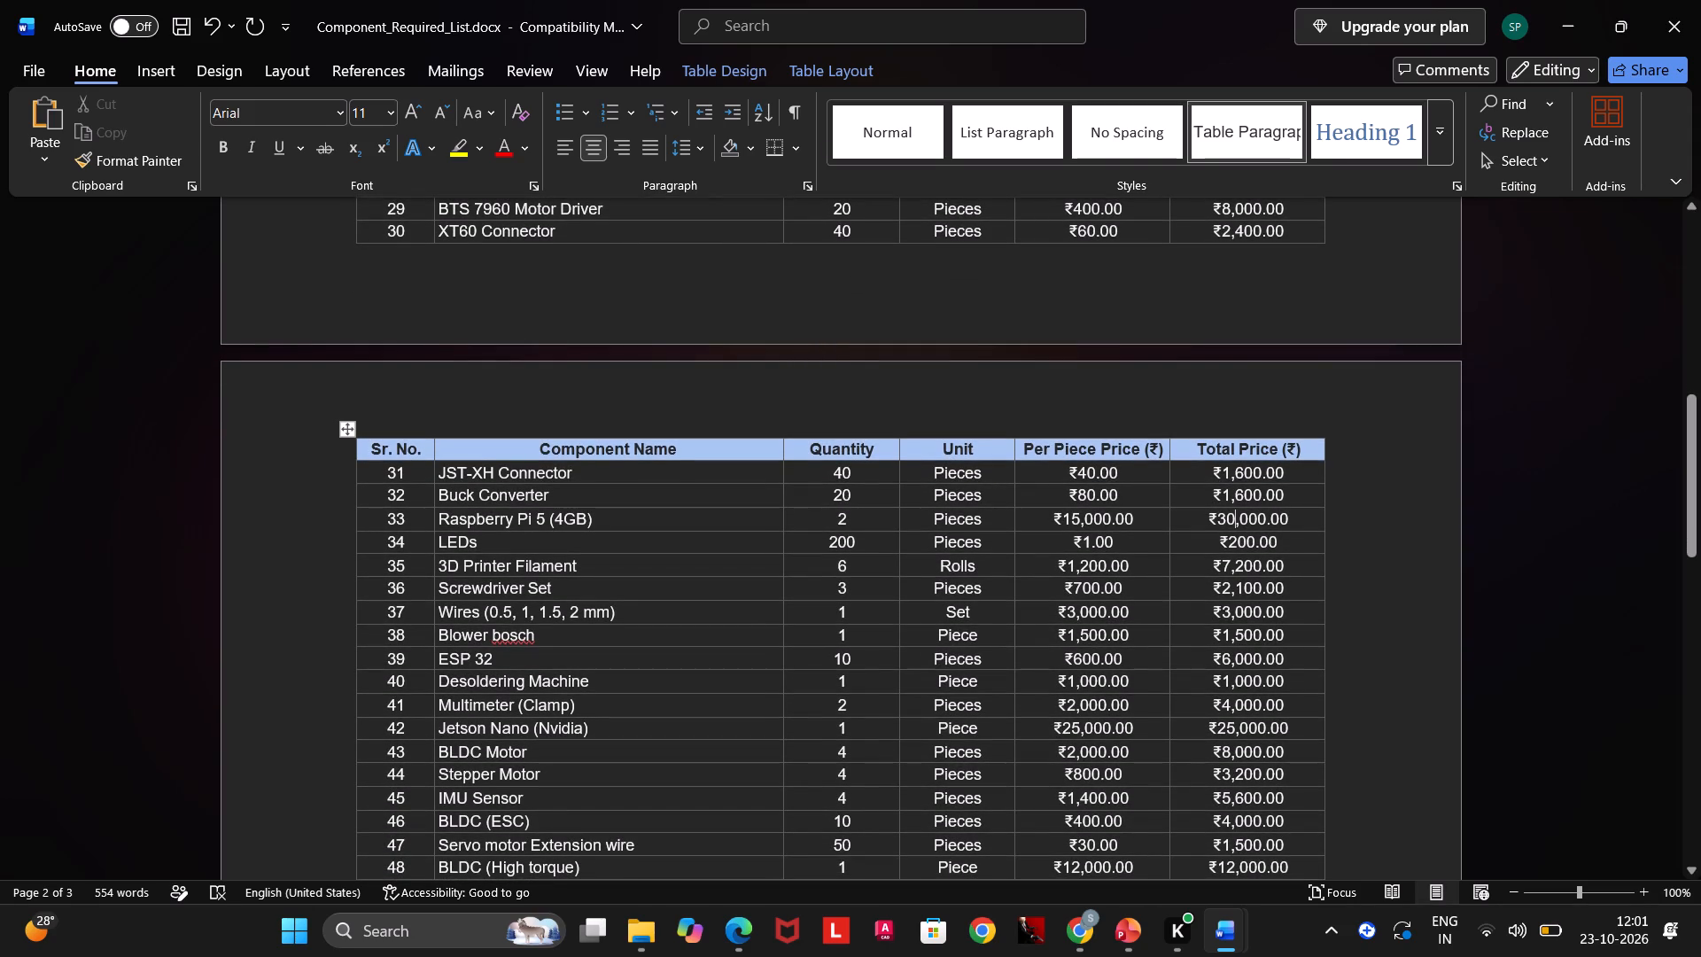
click(1091, 539)
key(BackSpace)
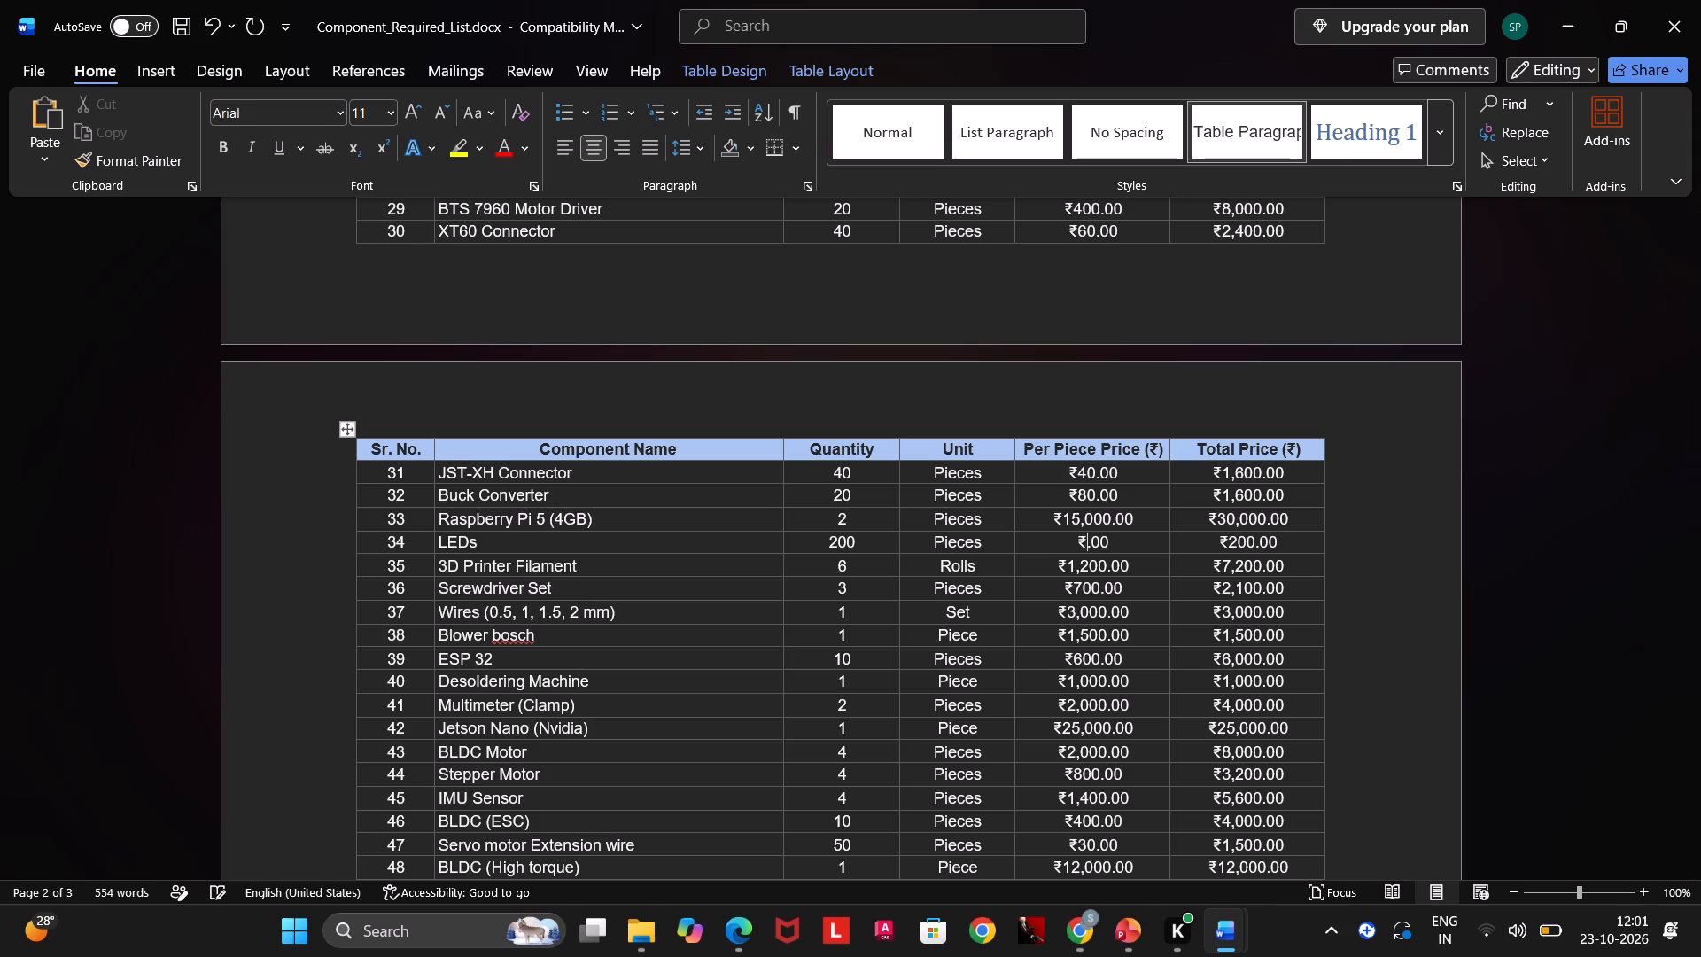
key(5)
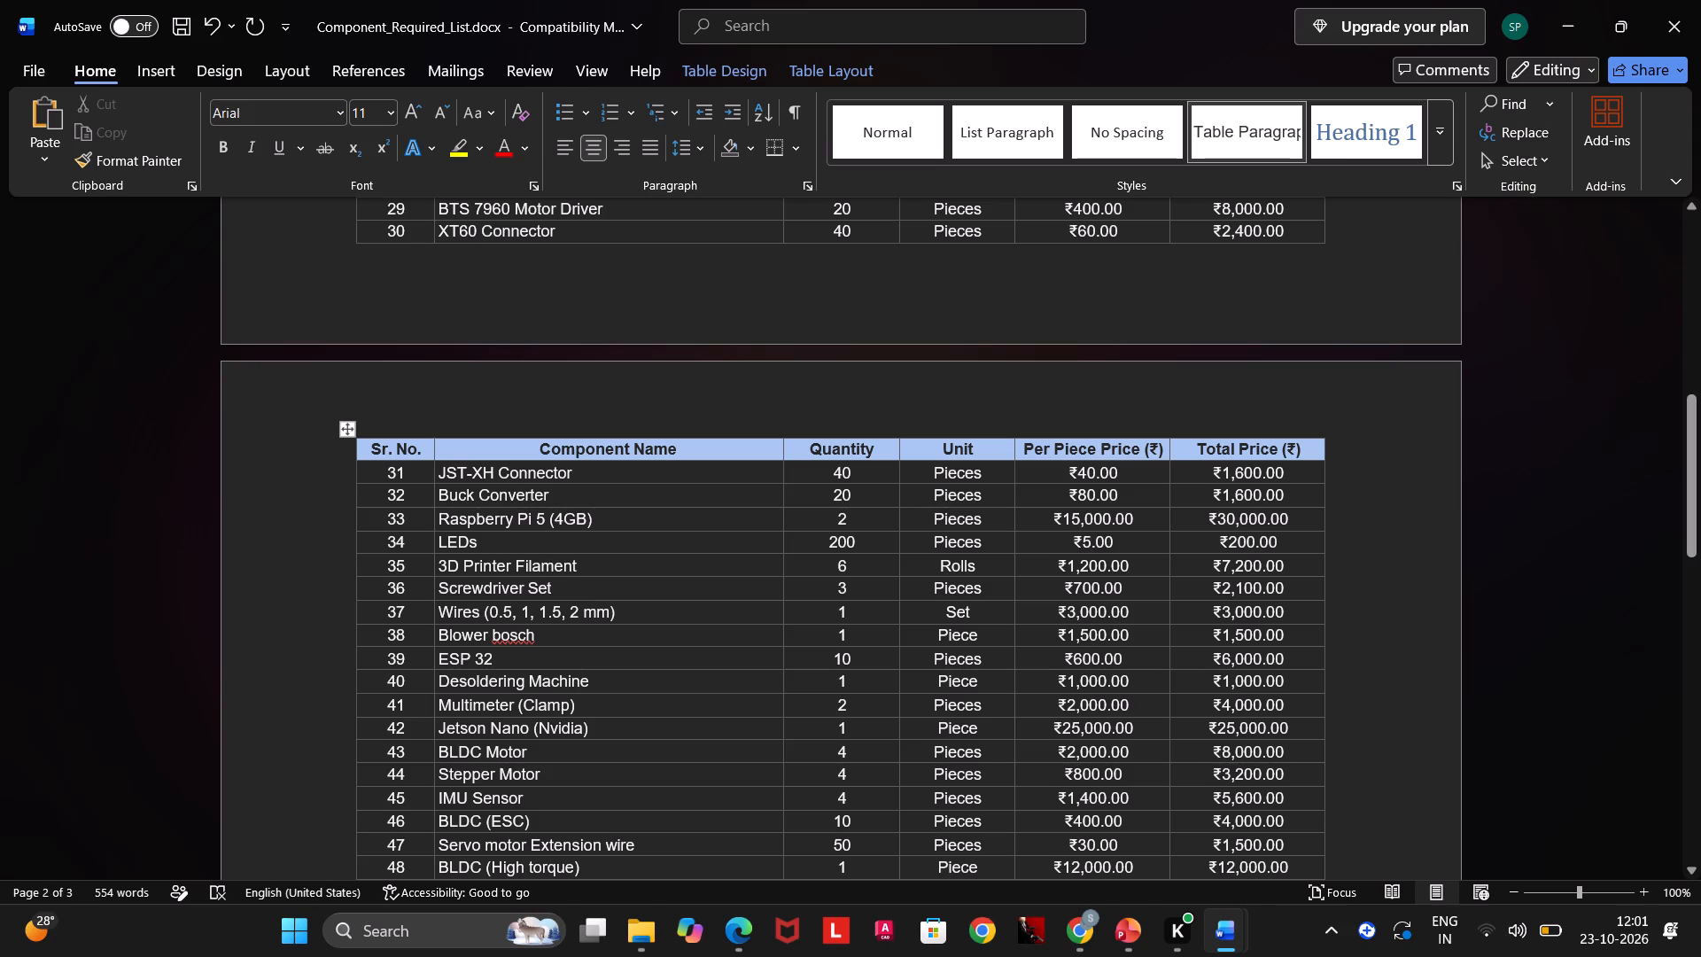
Set the total price of the LEDs in row 34 to ₹1,000.00.
click(1239, 542)
key(slash)
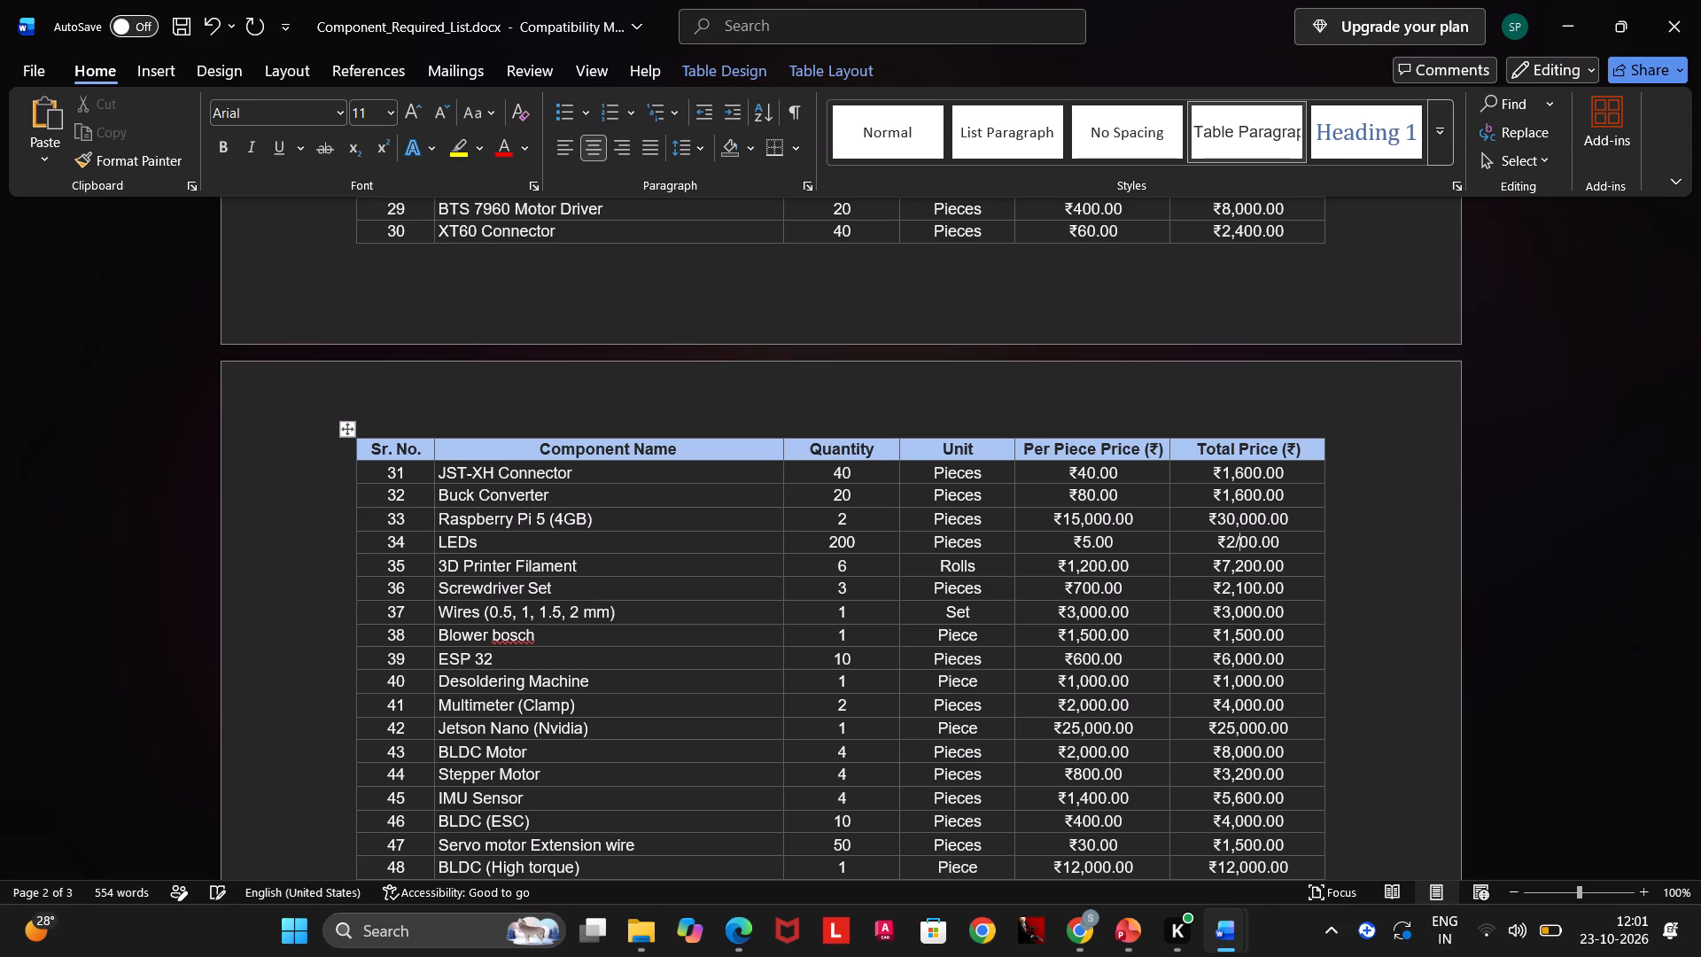
key(BackSpace)
key(BackSpace)
text(1,0)
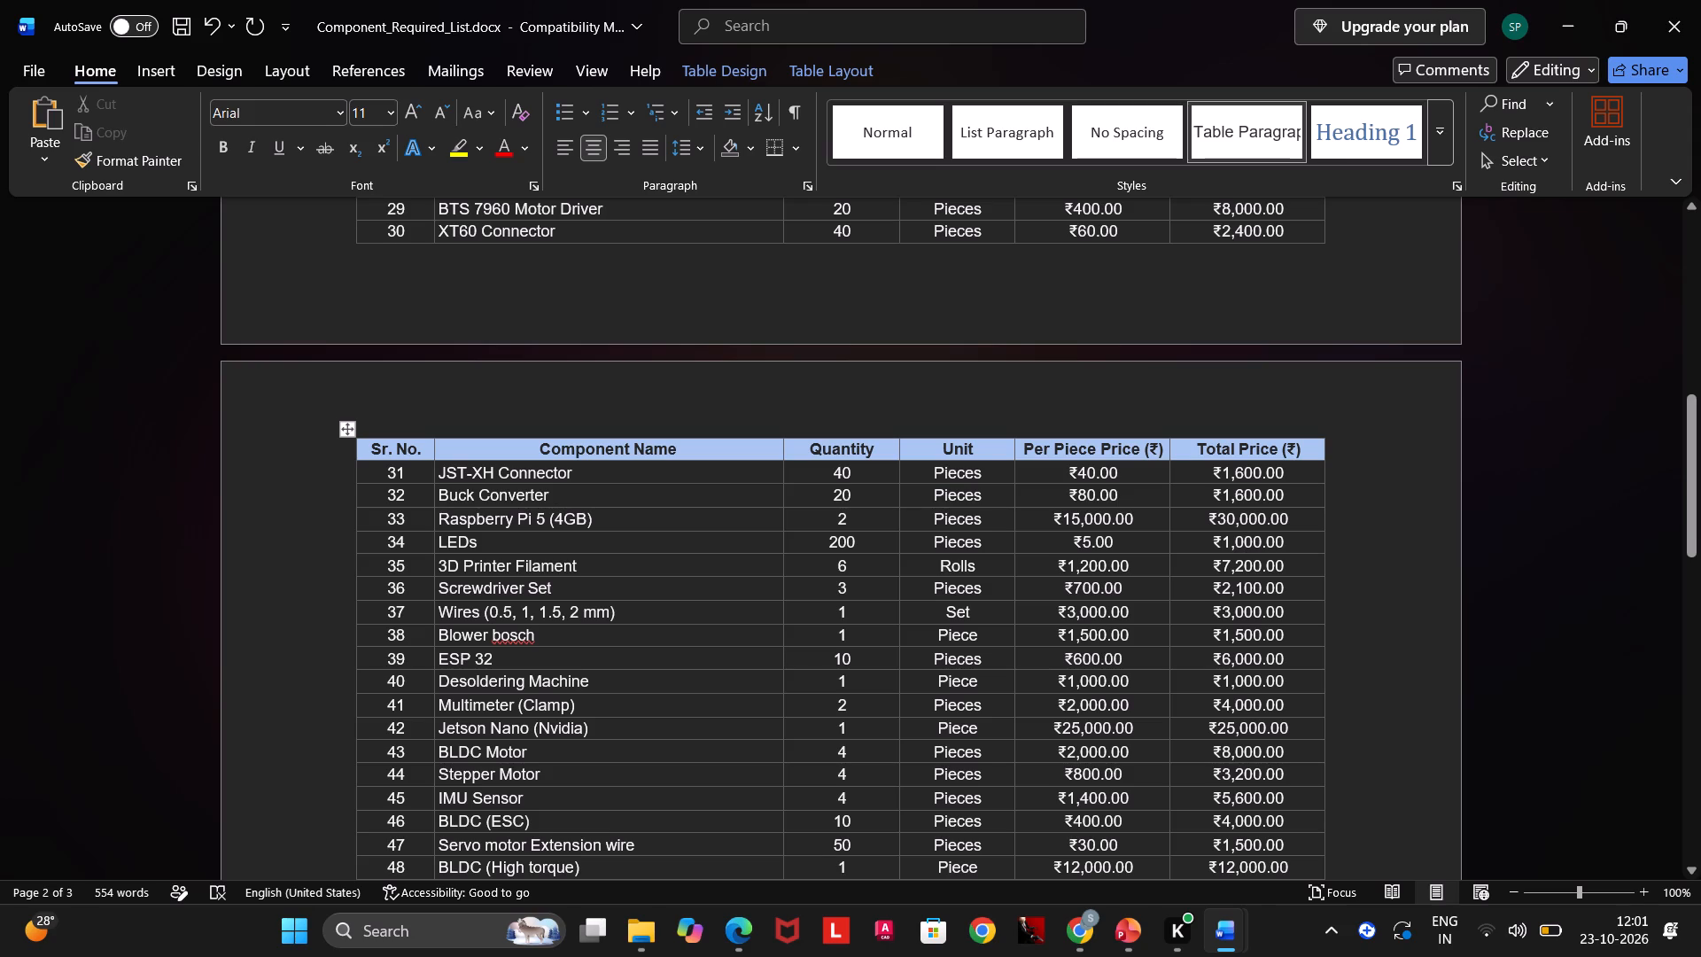
Set the per piece price of the 3D Printer Filament in row 35 to ₹1,500.00.
scroll(1228, 580, down, 1)
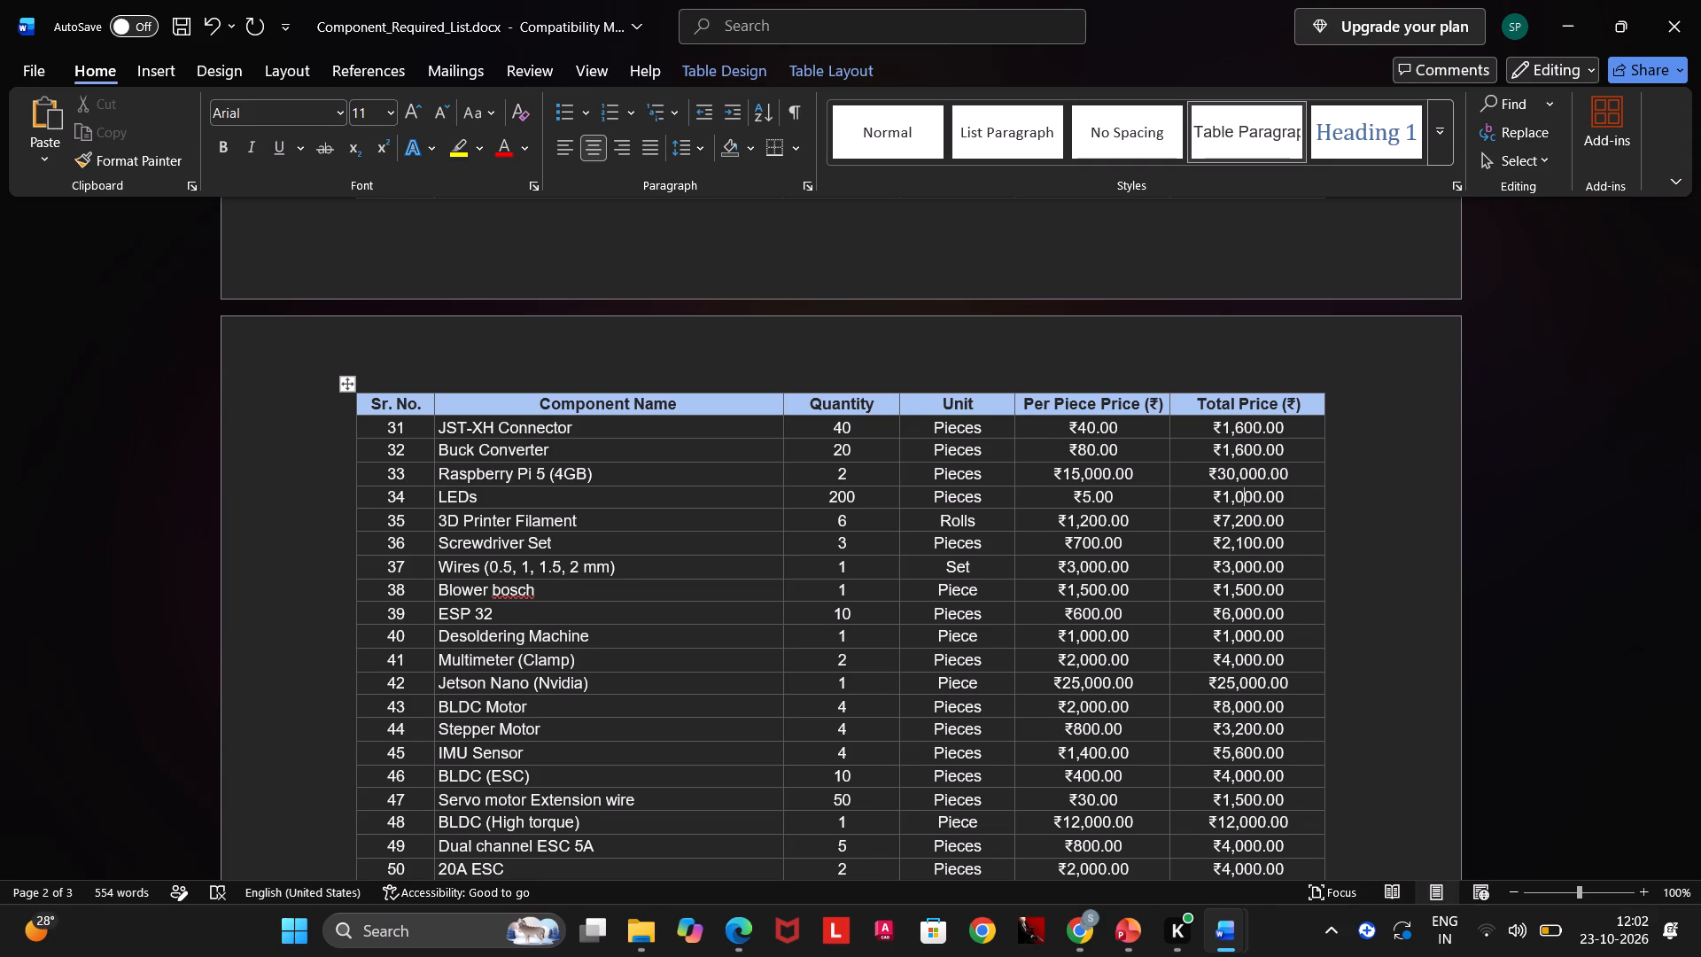
click(1090, 525)
key(BackSpace)
key(5)
Set the total price of the 3D Printer Filament in row 35 to ₹9,000.00, including the thousands comma.
click(1244, 516)
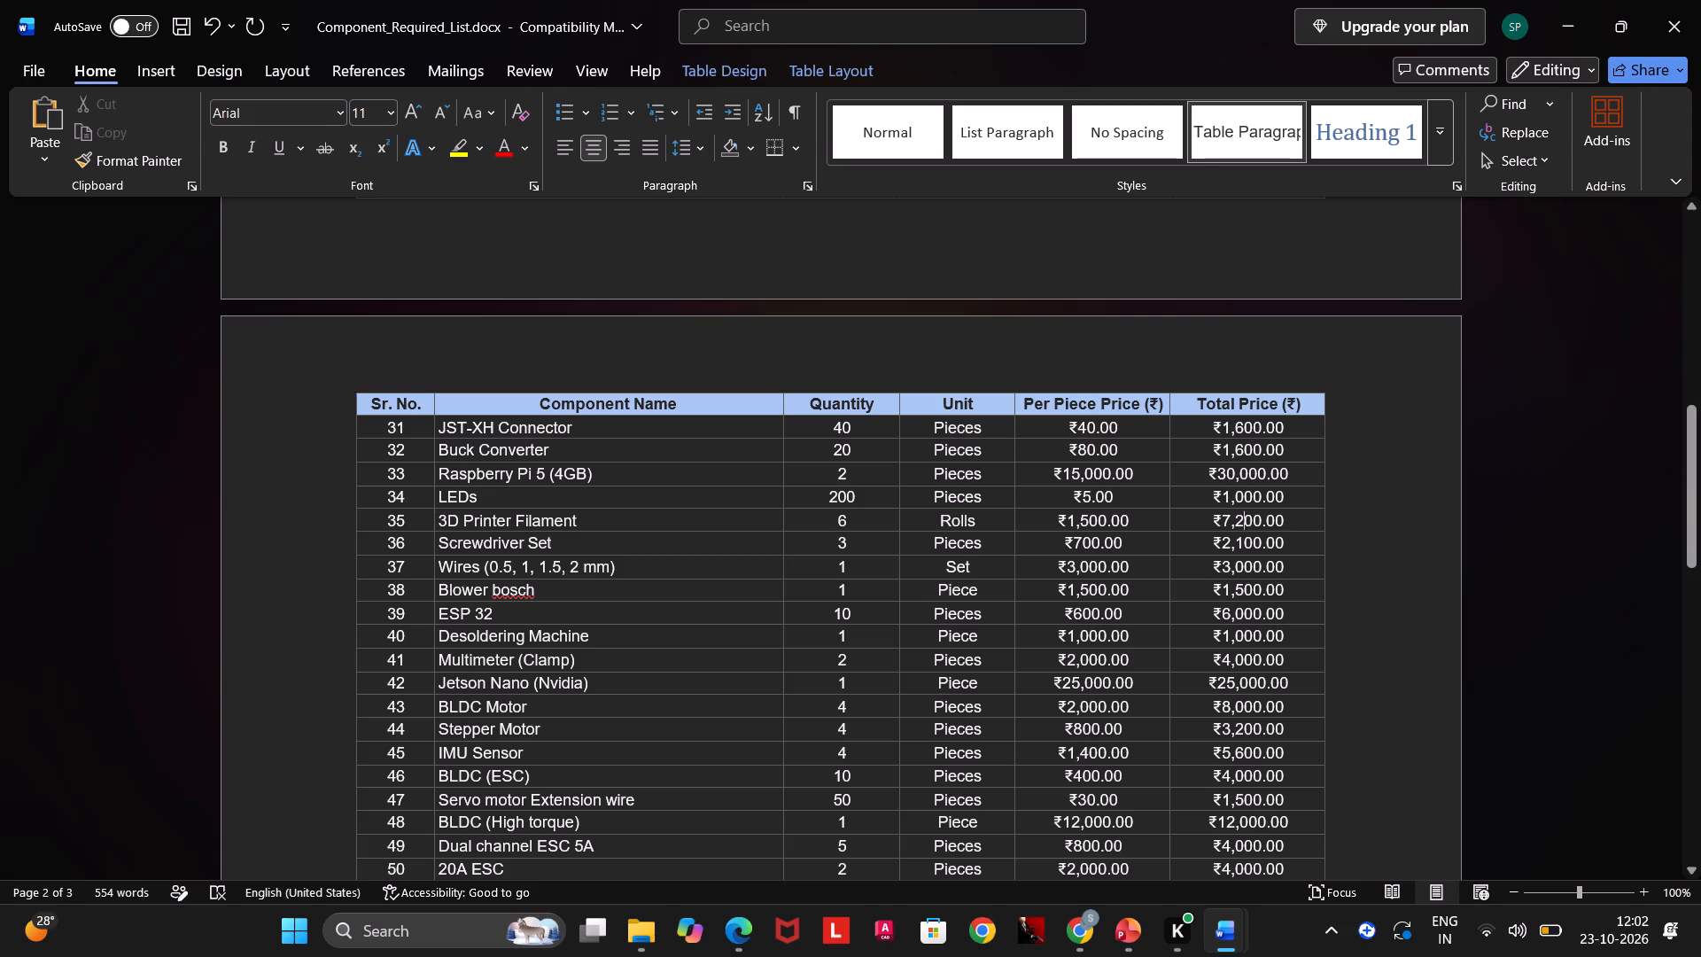
key(BackSpace)
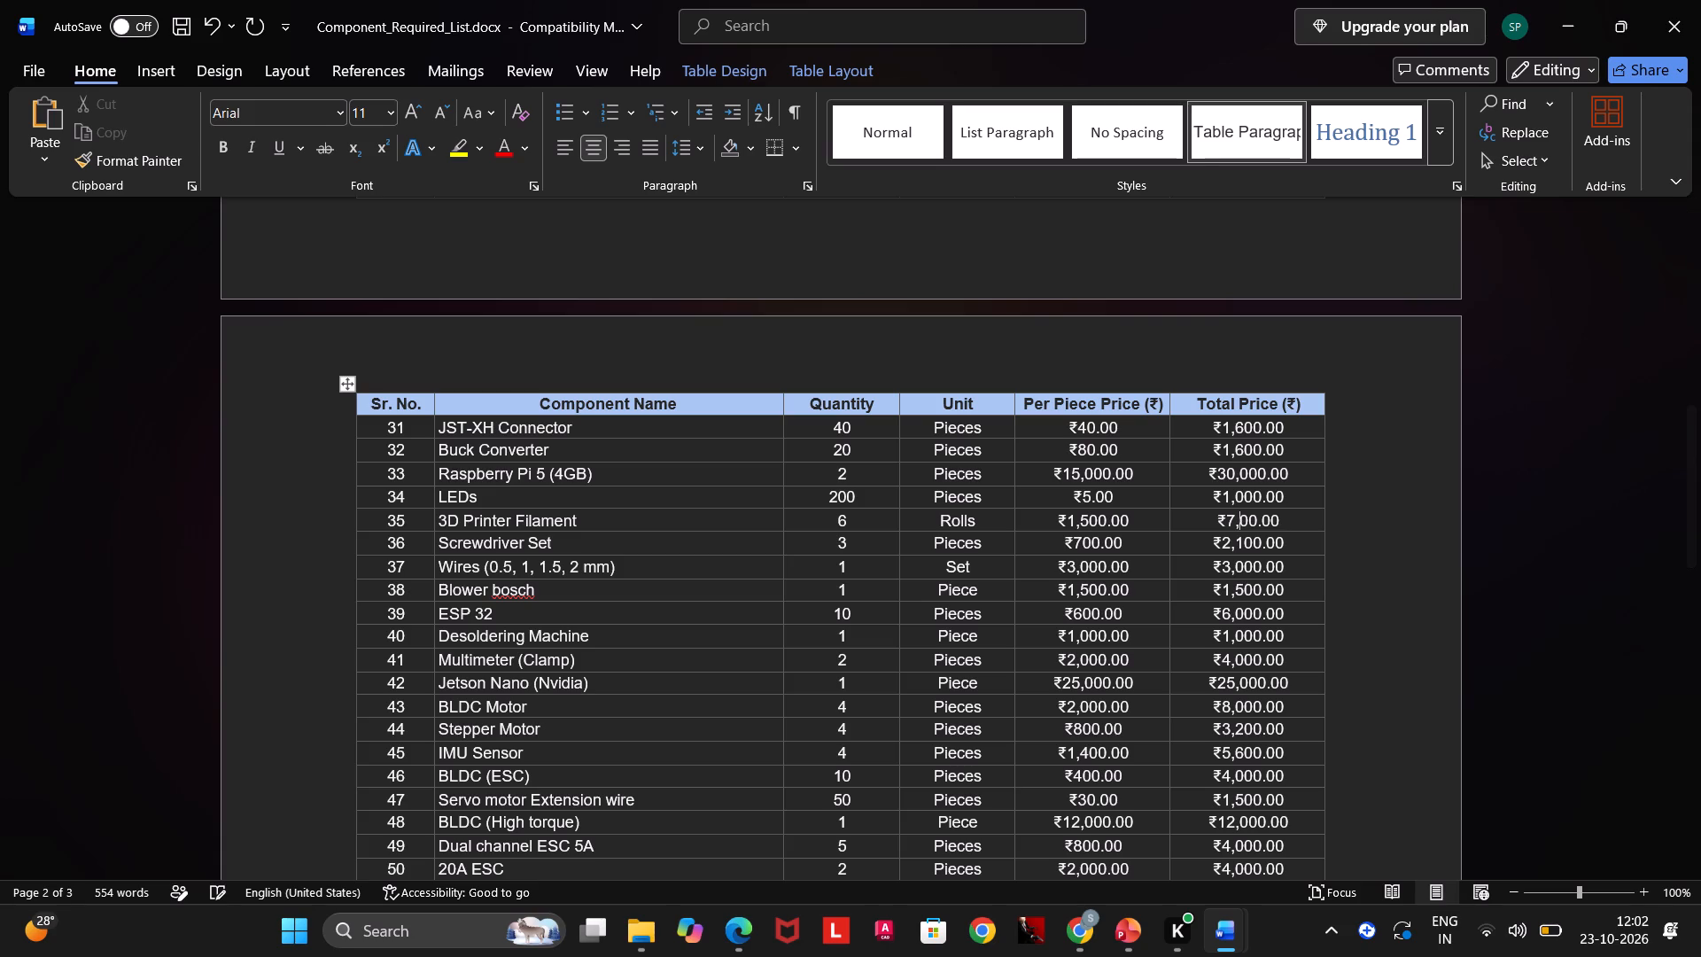
key(BackSpace)
key(BackSpace)
text(90)
key(Left)
key(comma)
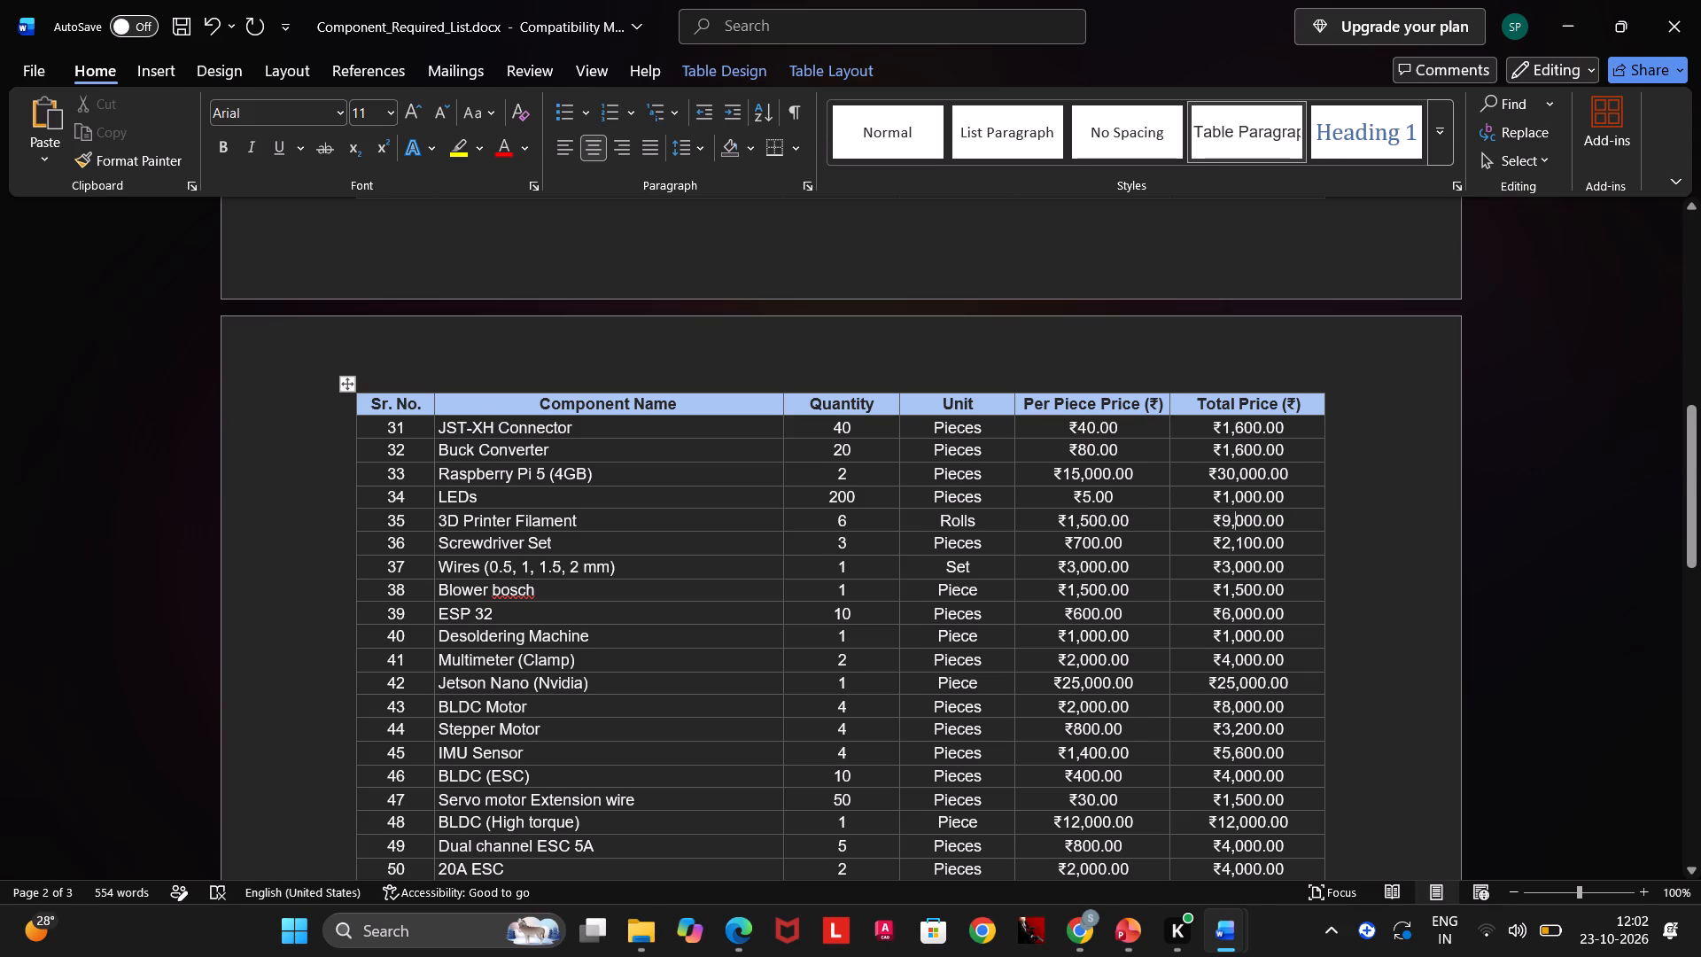
Set the per piece price of the Screwdriver Set in row 36 to ₹400.00.
scroll(1277, 558, up, 1)
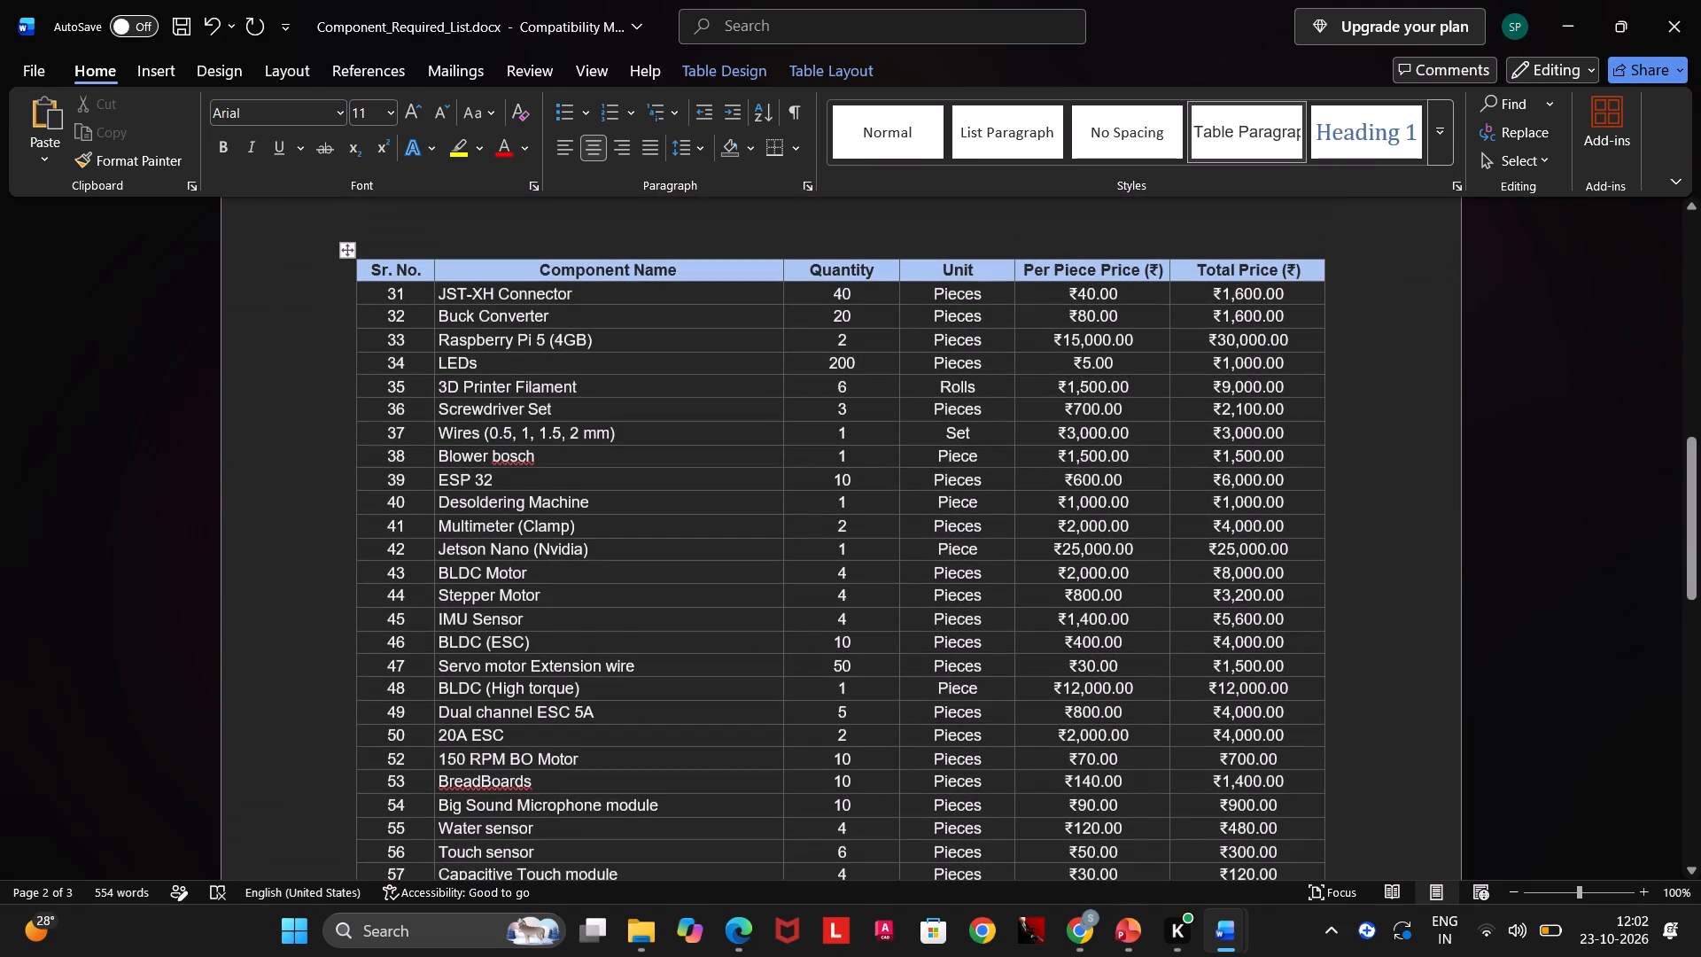
scroll(1277, 558, up, 1)
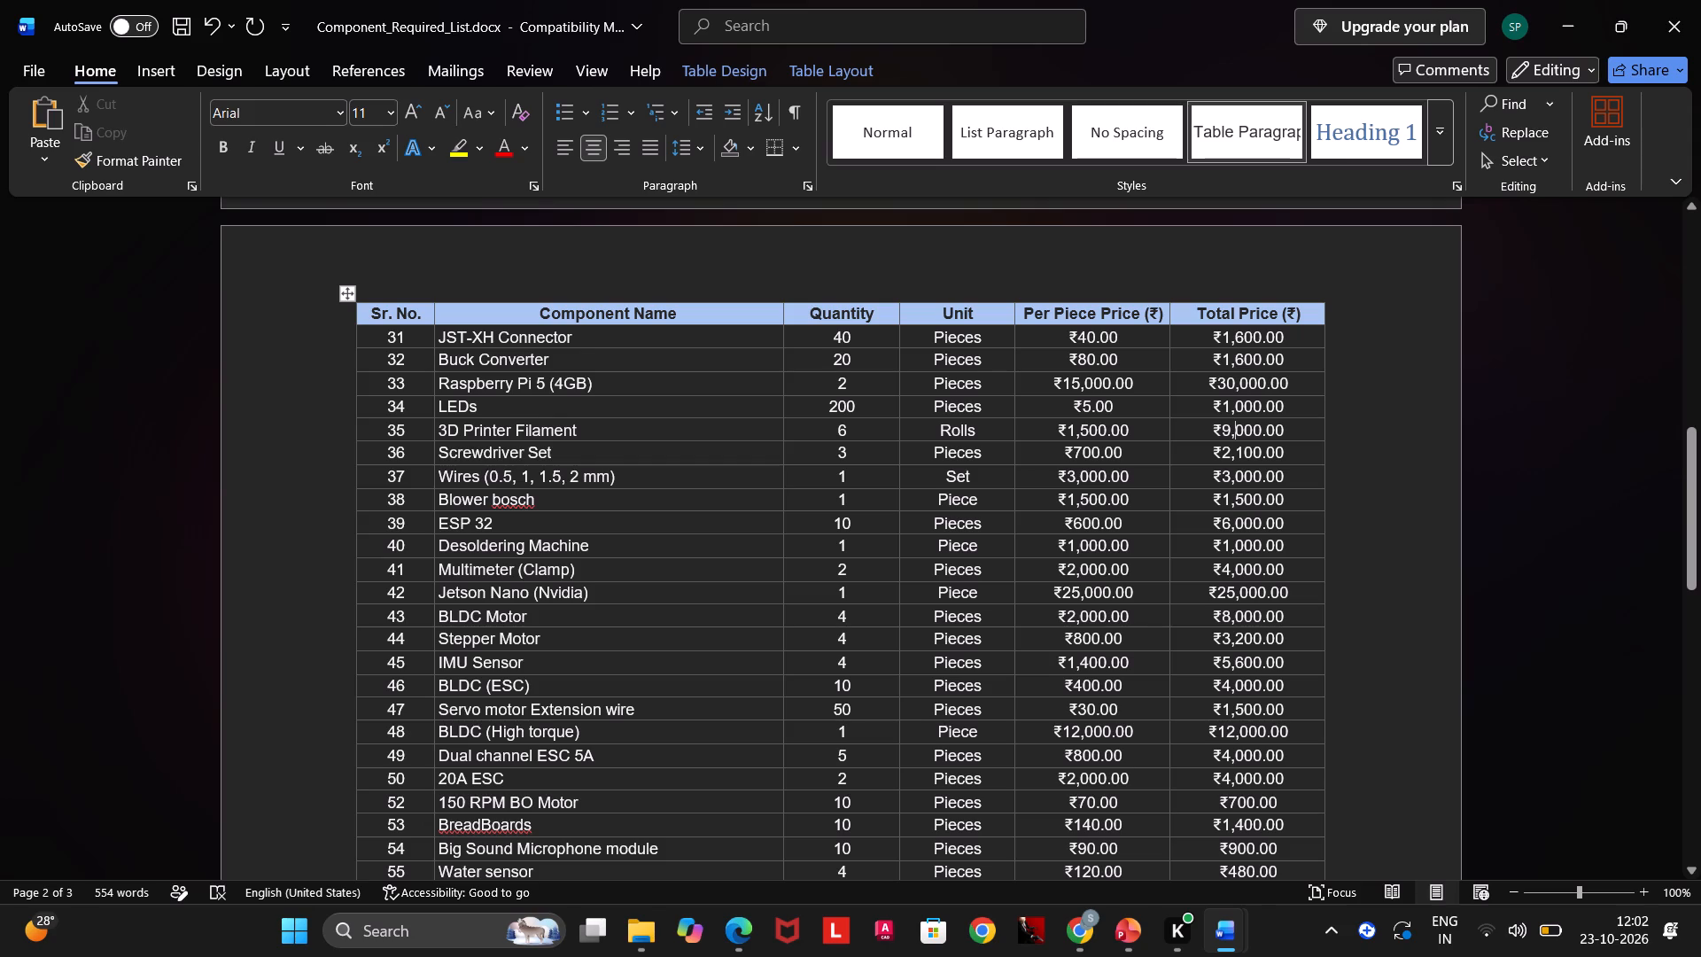
key(Down)
key(Left)
key(Left)
key(Left)
key(Left)
key(Left)
key(Left)
key(Left)
key(Left)
key(Left)
key(BackSpace)
key(4)
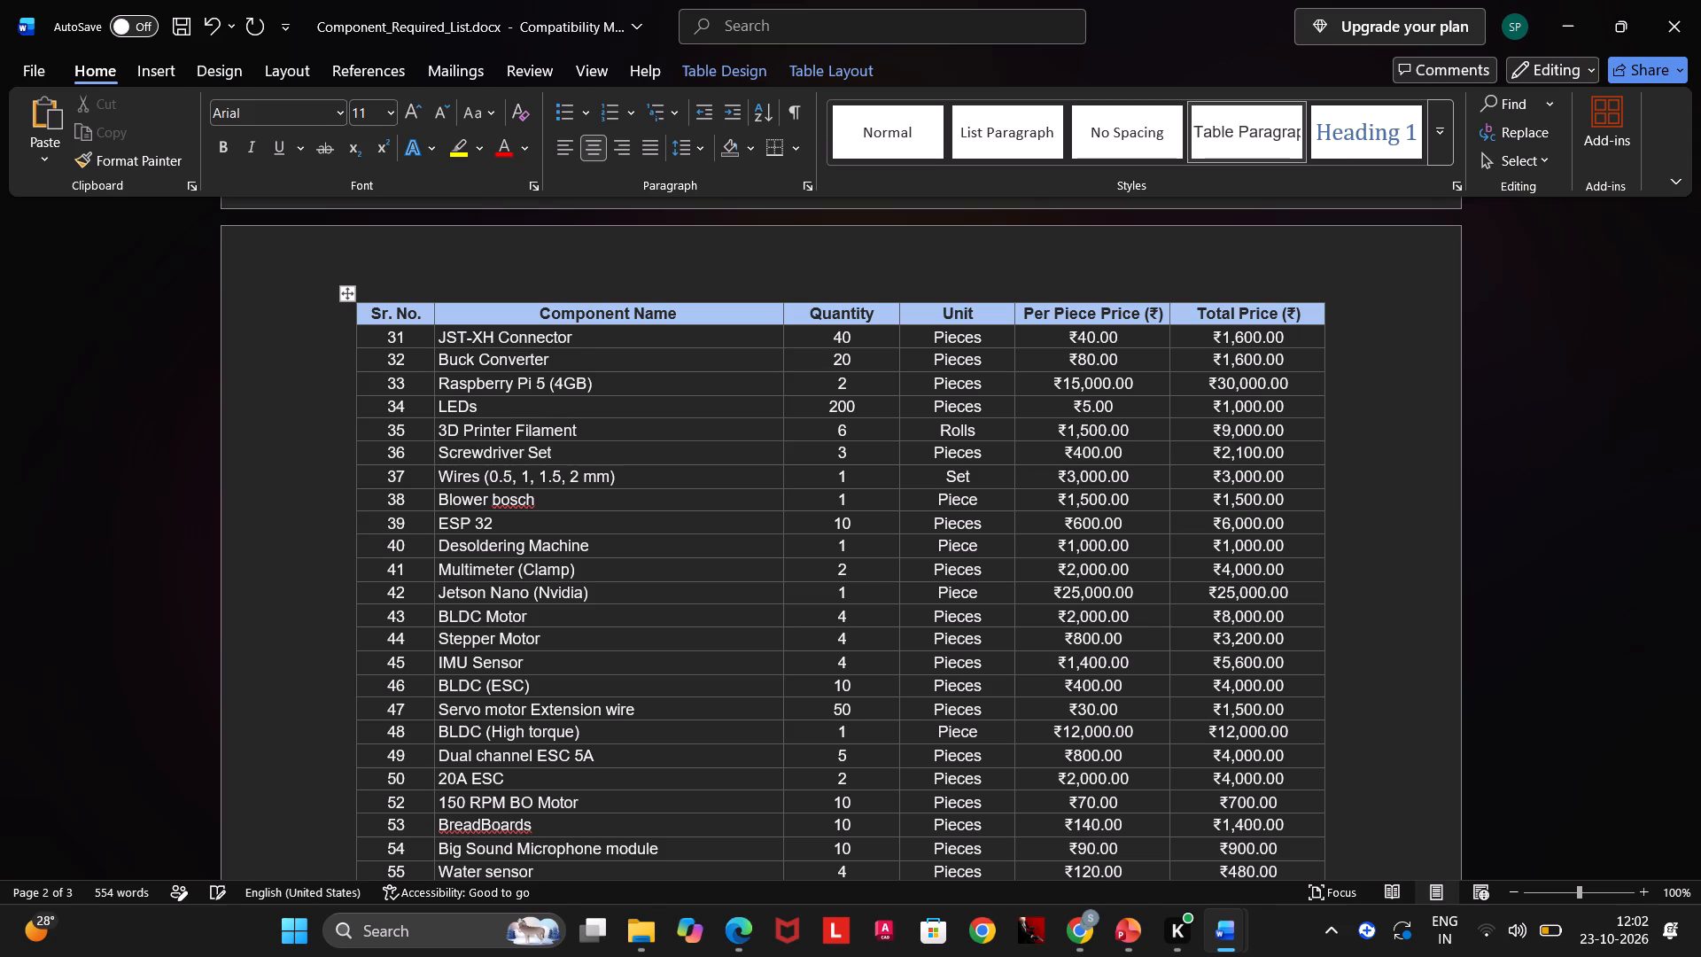
Set the total price of the Screwdriver Set in row 36 to ₹1,200.00.
click(1244, 453)
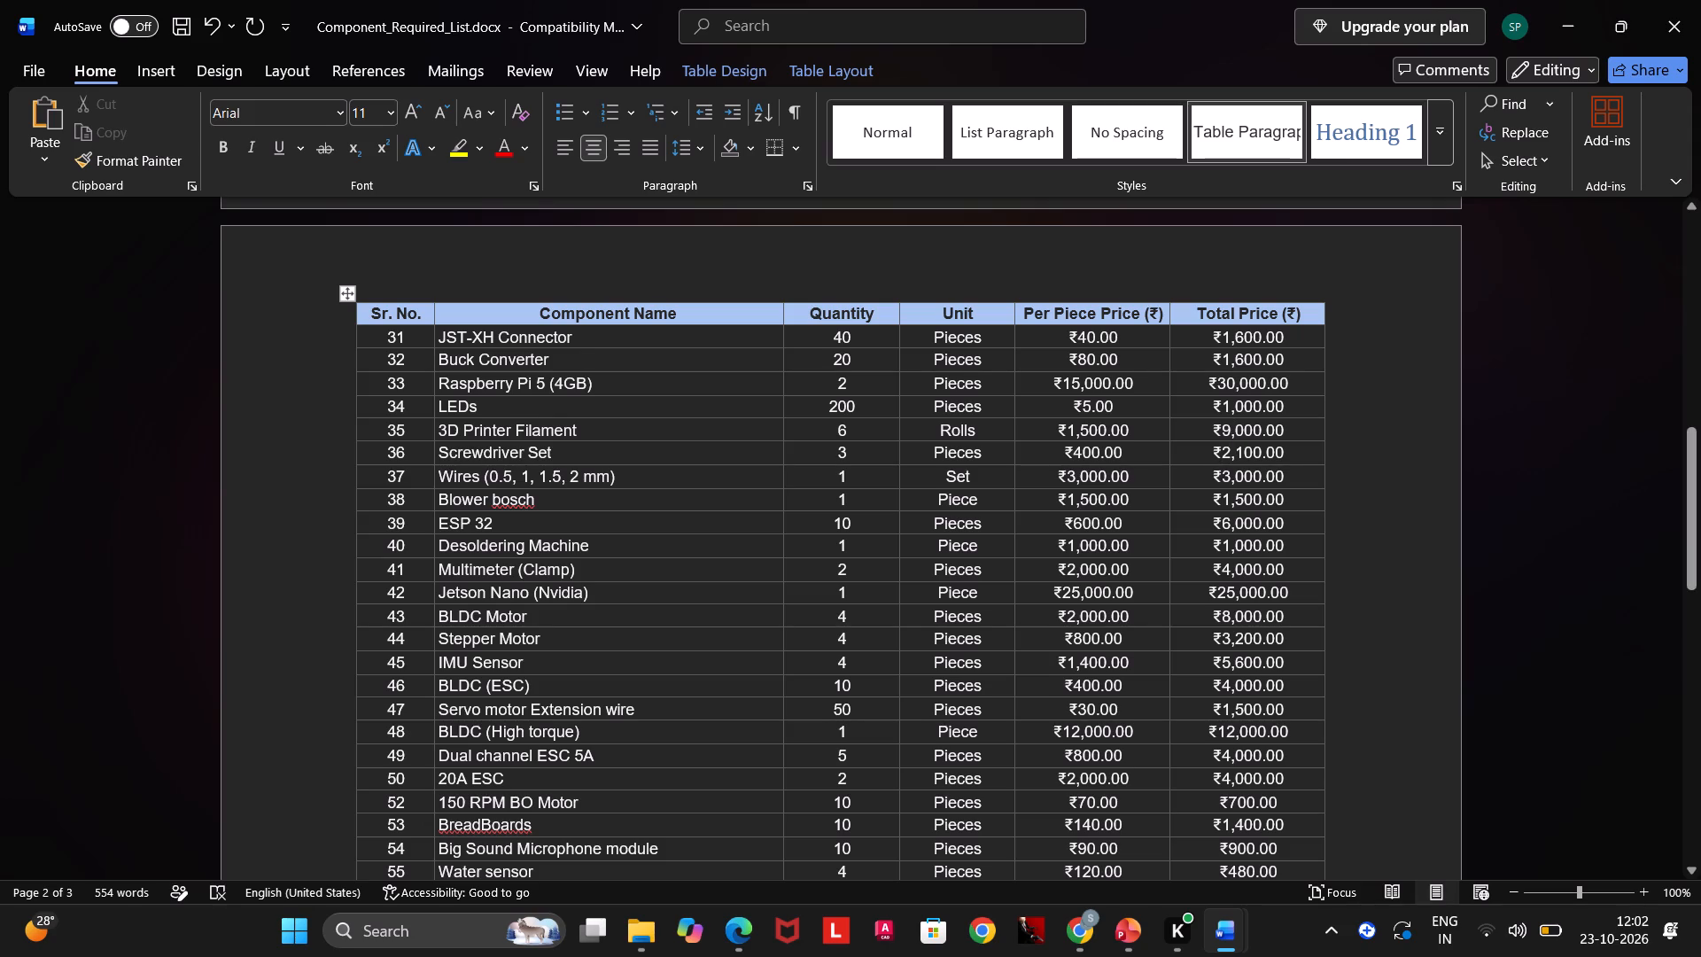
click(1244, 453)
key(BackSpace)
key(BackSpace)
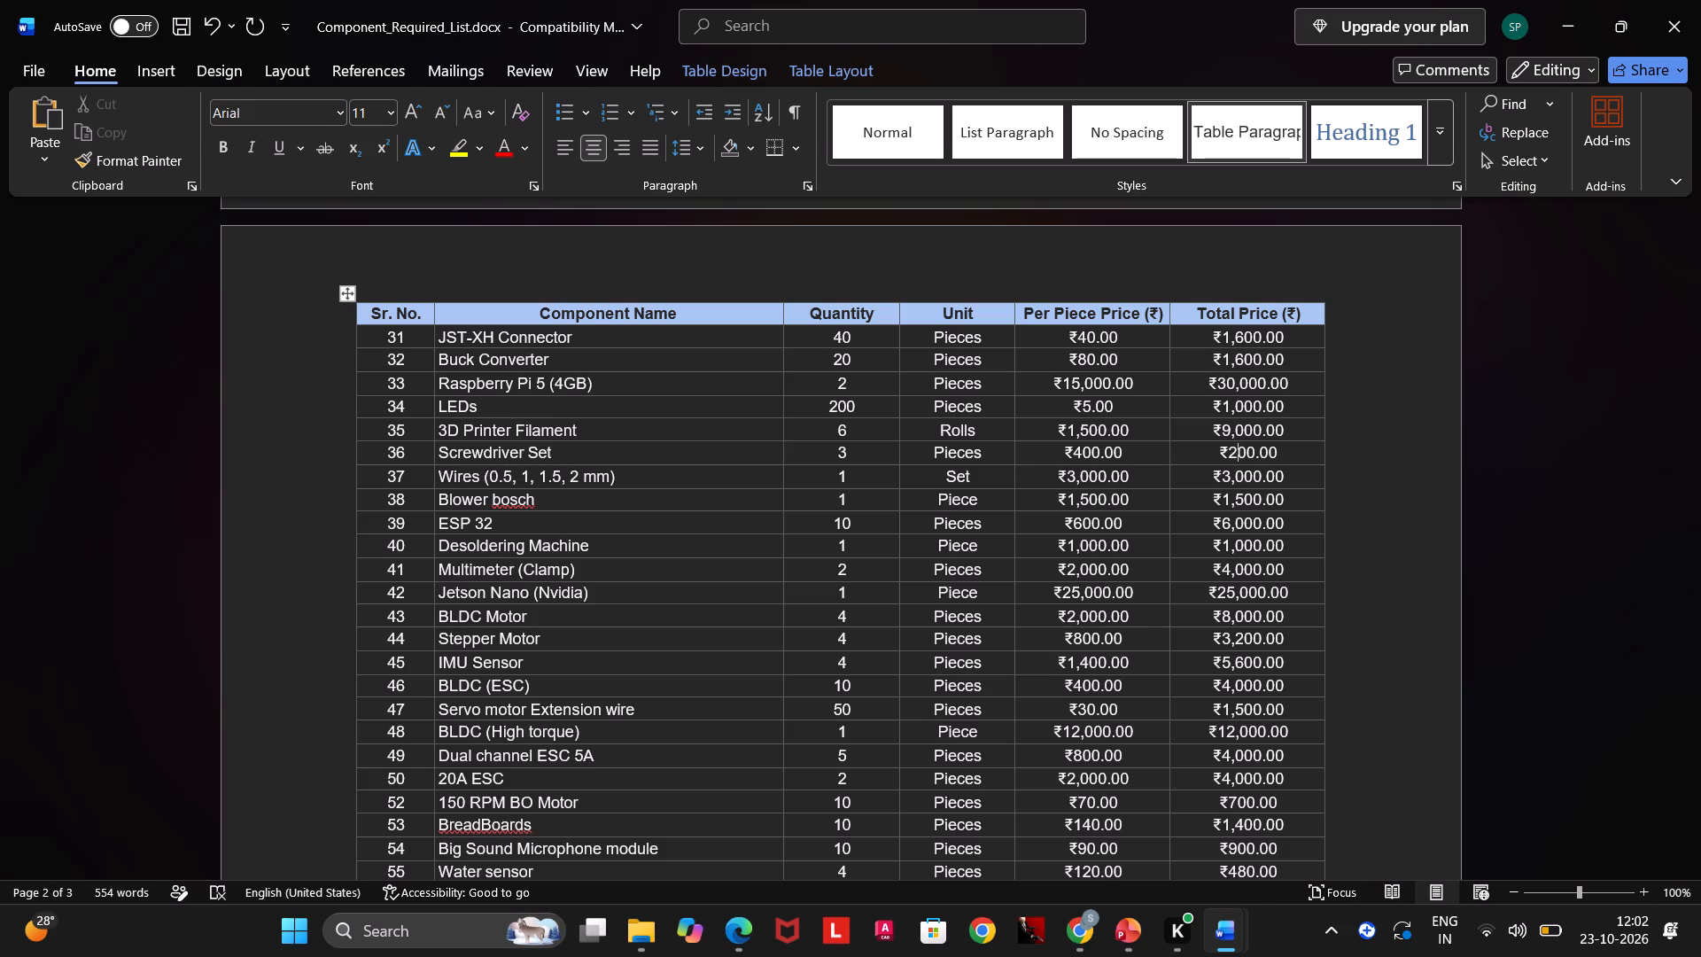
key(BackSpace)
key(1)
text(,2)
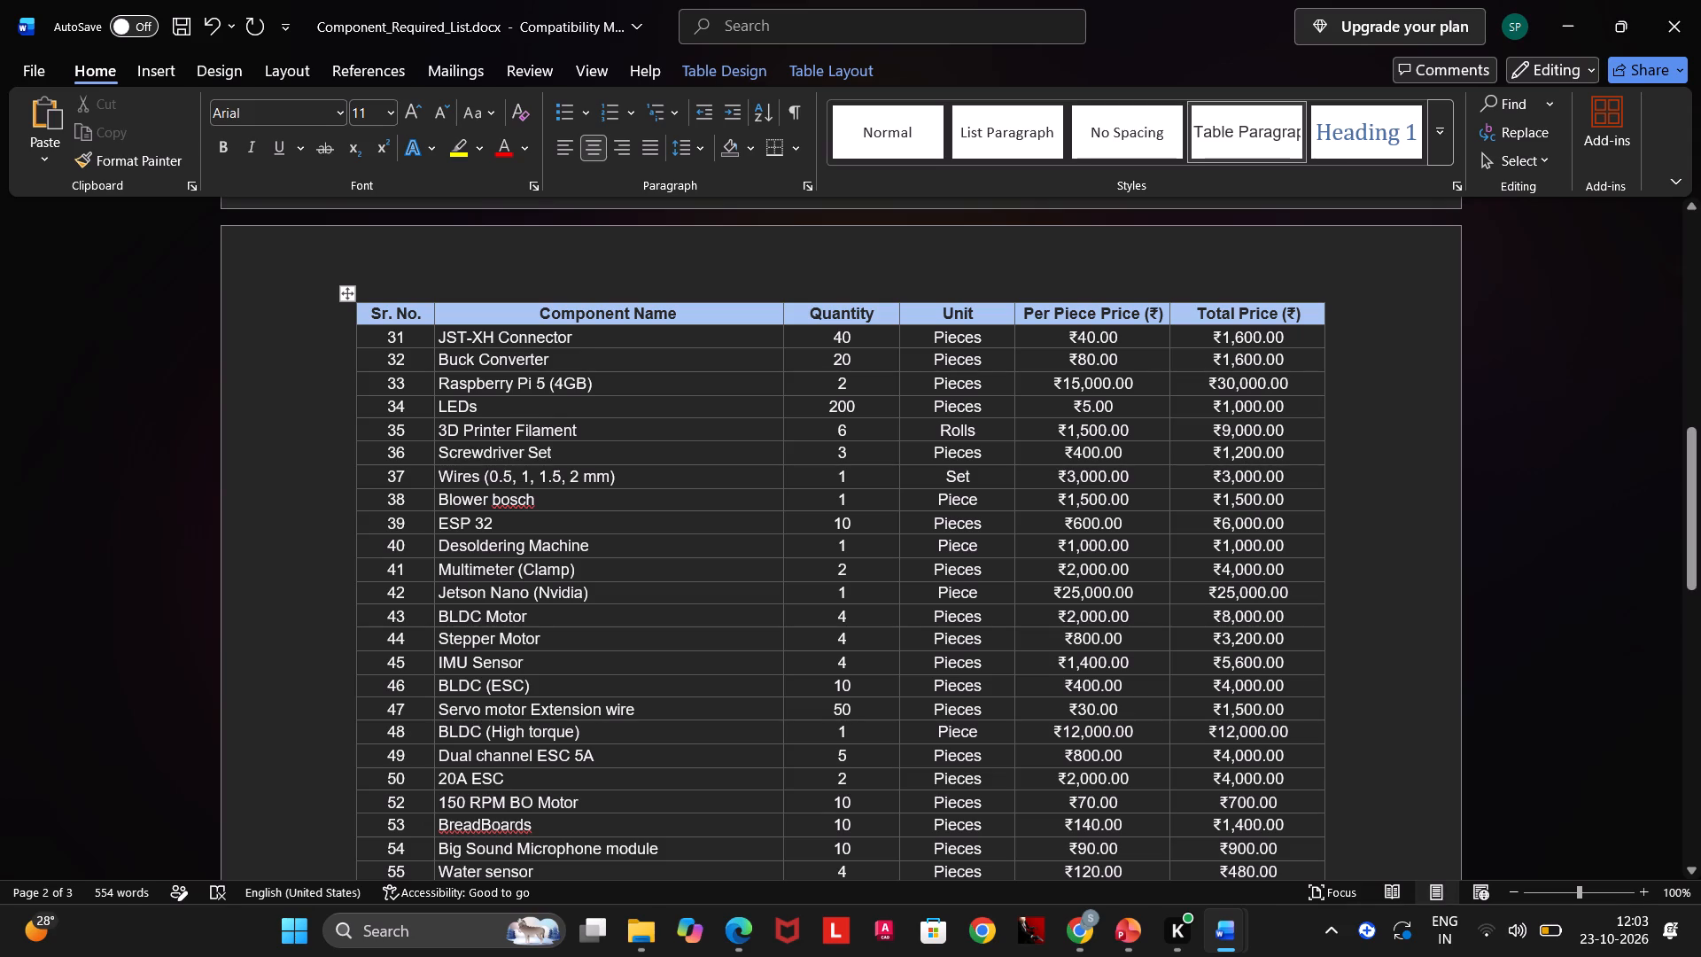
Set the per piece price of the Wires in row 37 to ₹700.00.
click(1107, 477)
key(BackSpace)
key(BackSpace)
key(BackSpace)
key(BackSpace)
key(BackSpace)
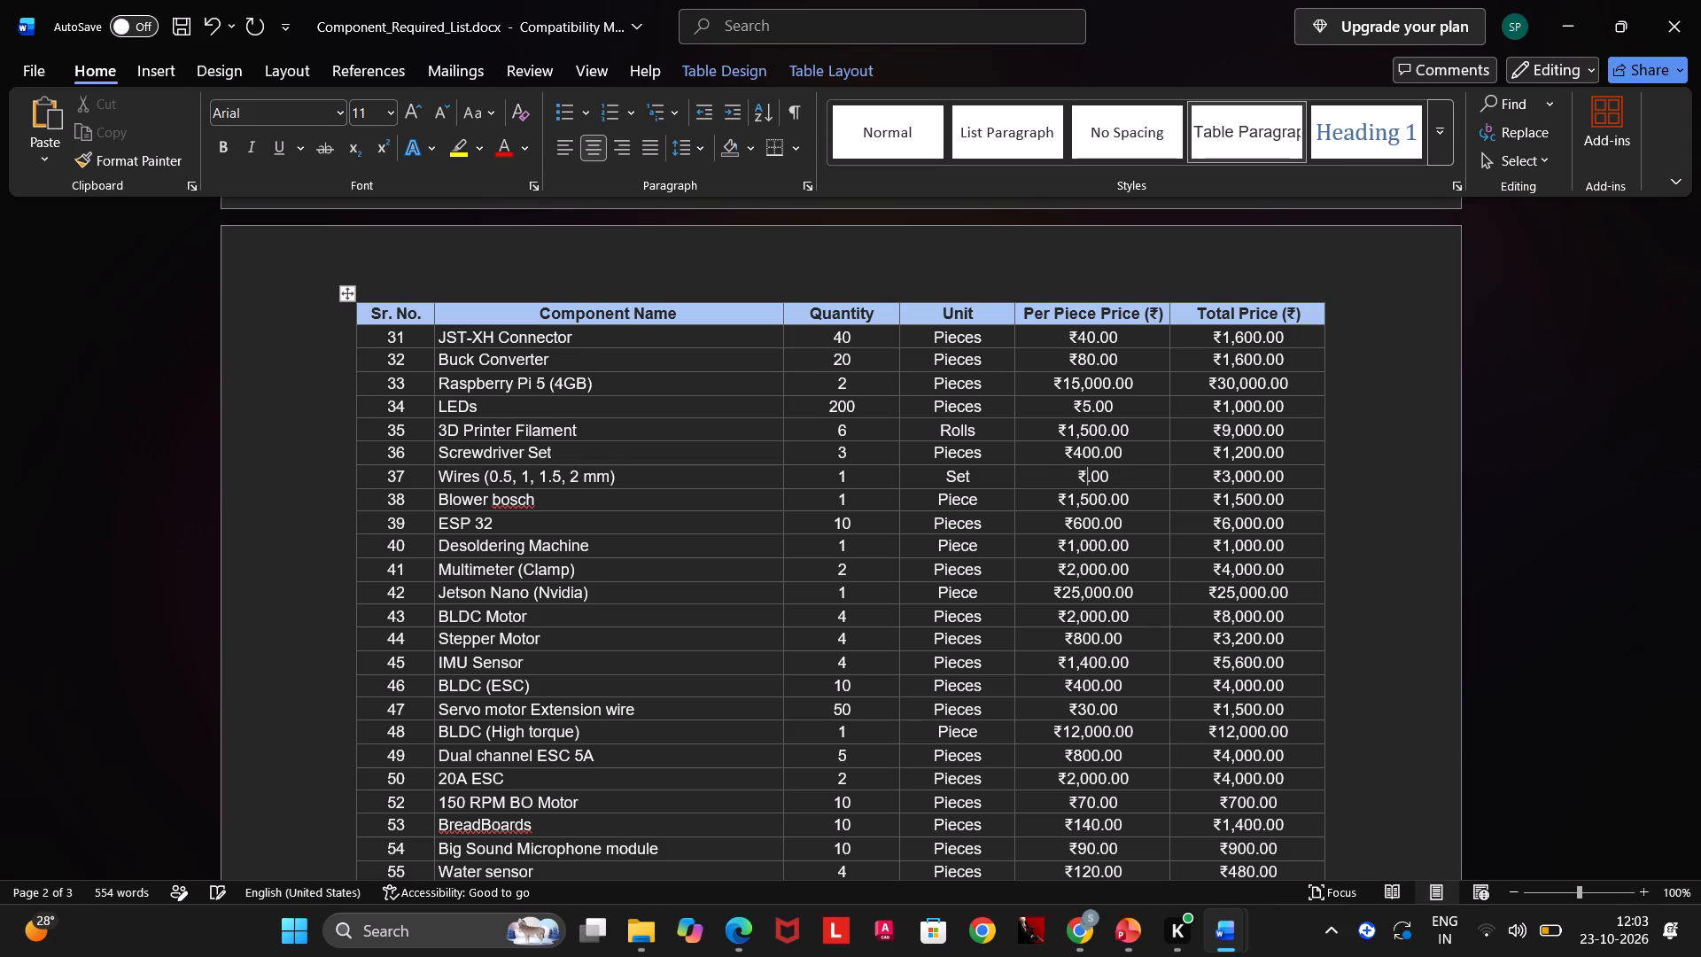
text(700)
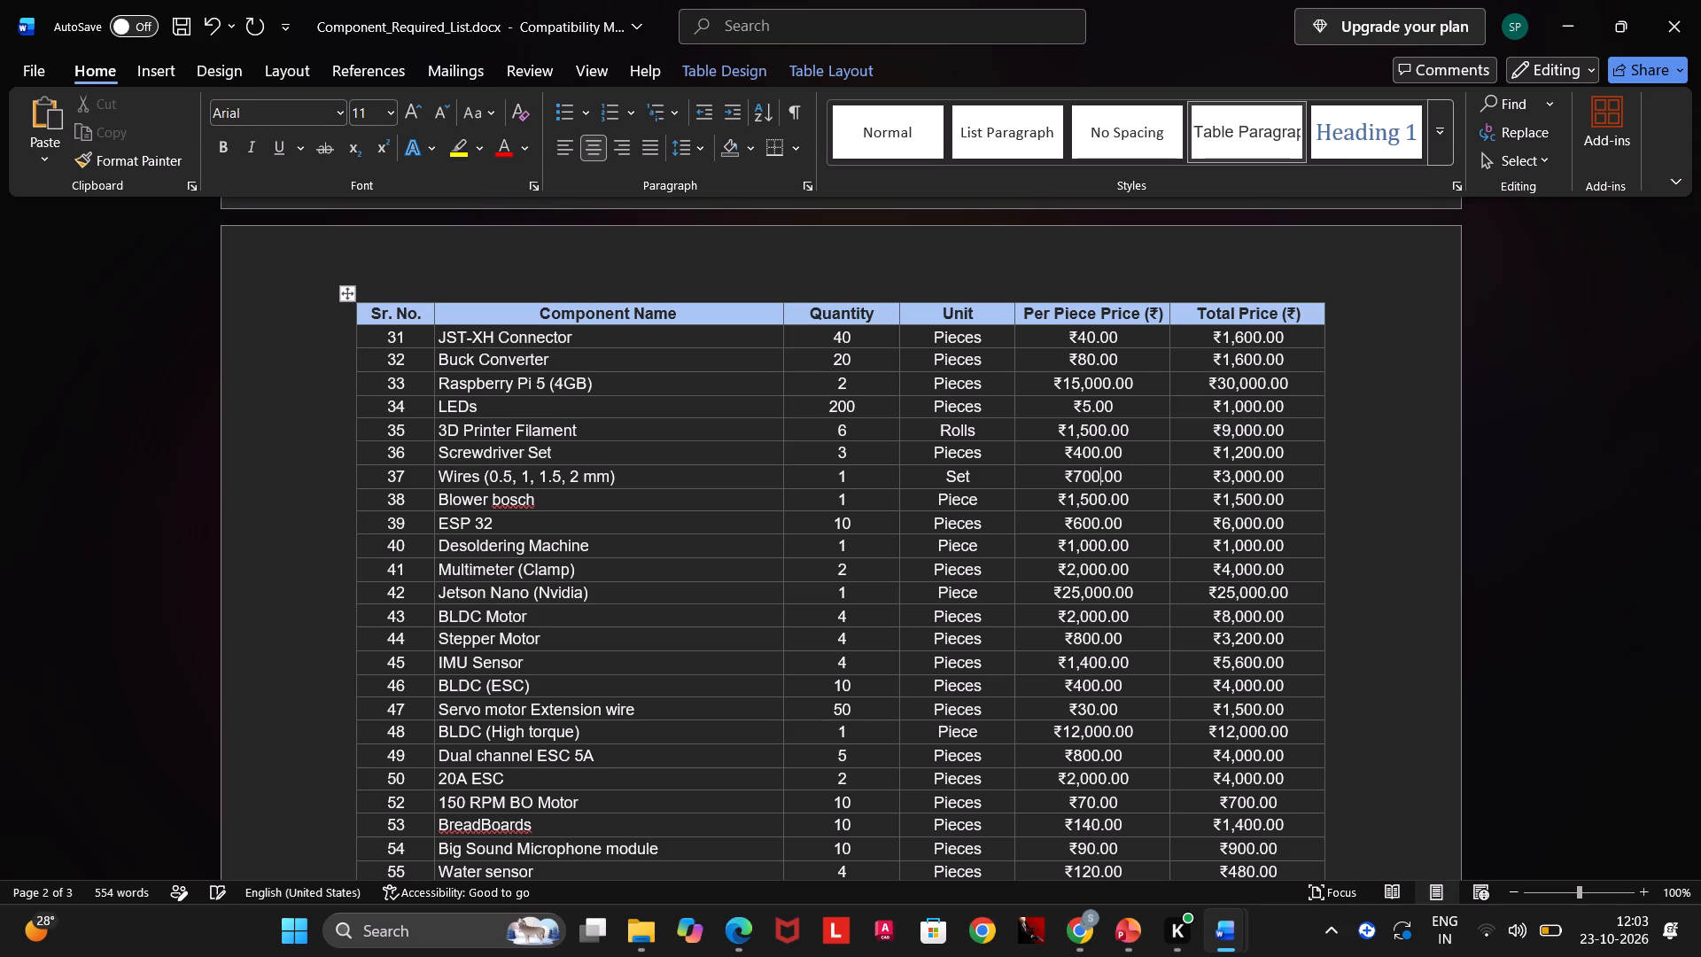
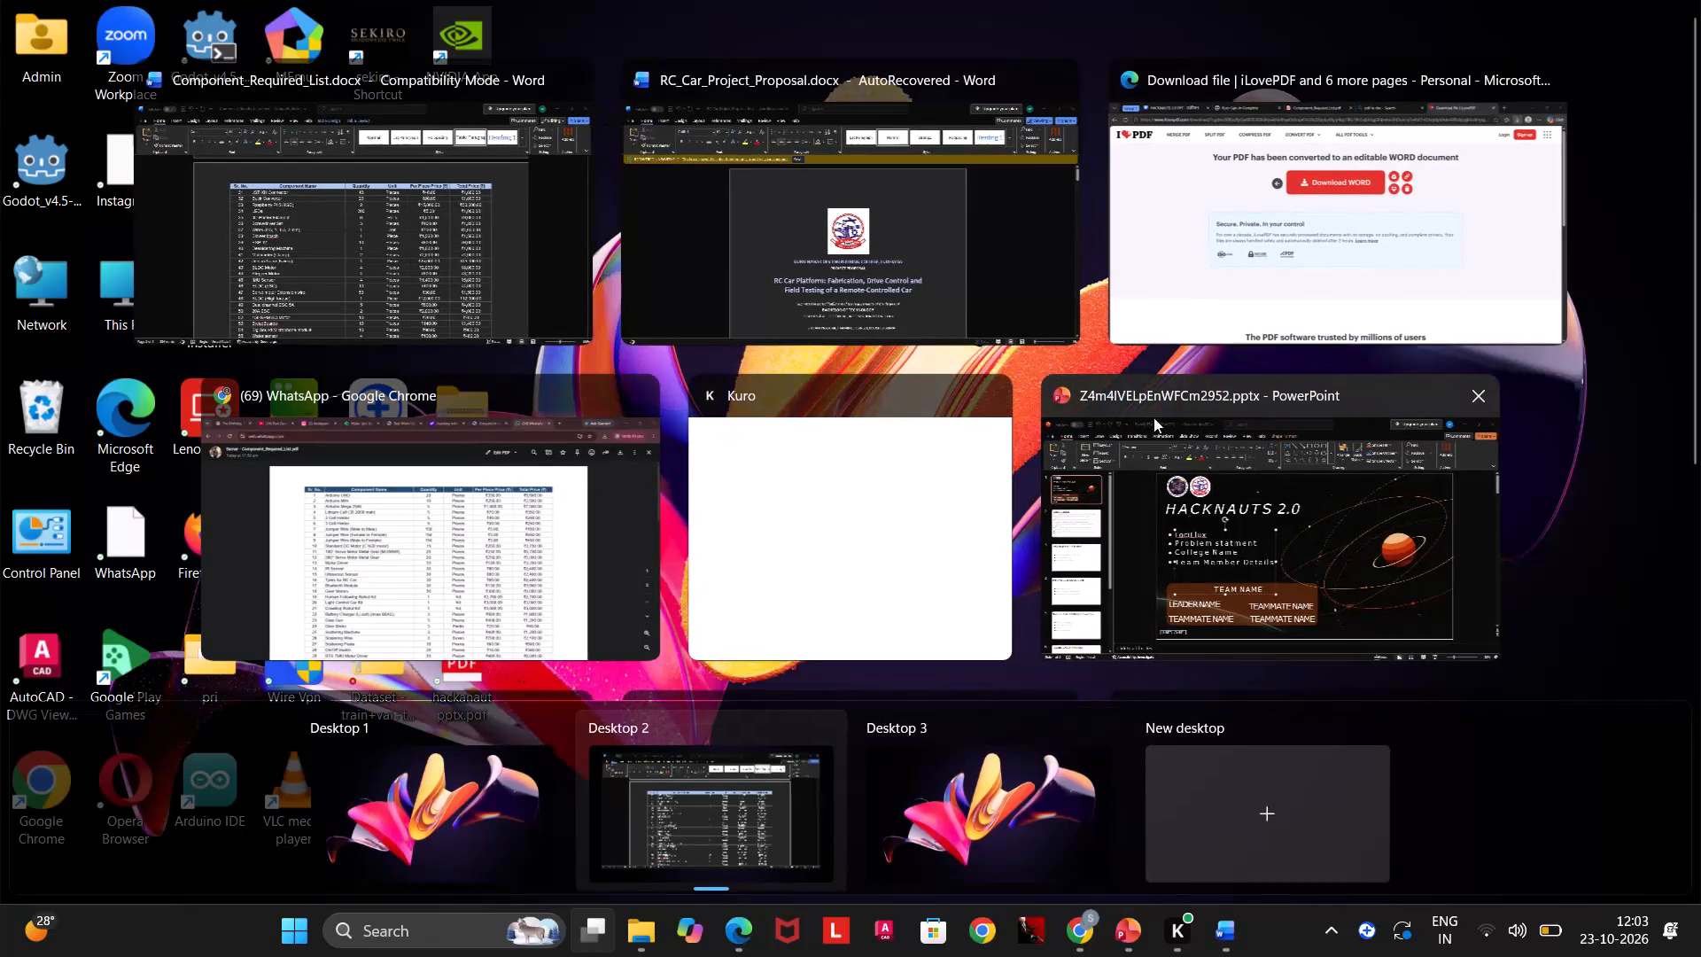
Return to the Component_Required_List document and set the Desoldering Machine's per piece price and total price in row 40 to ₹1,0000.00.
click(377, 272)
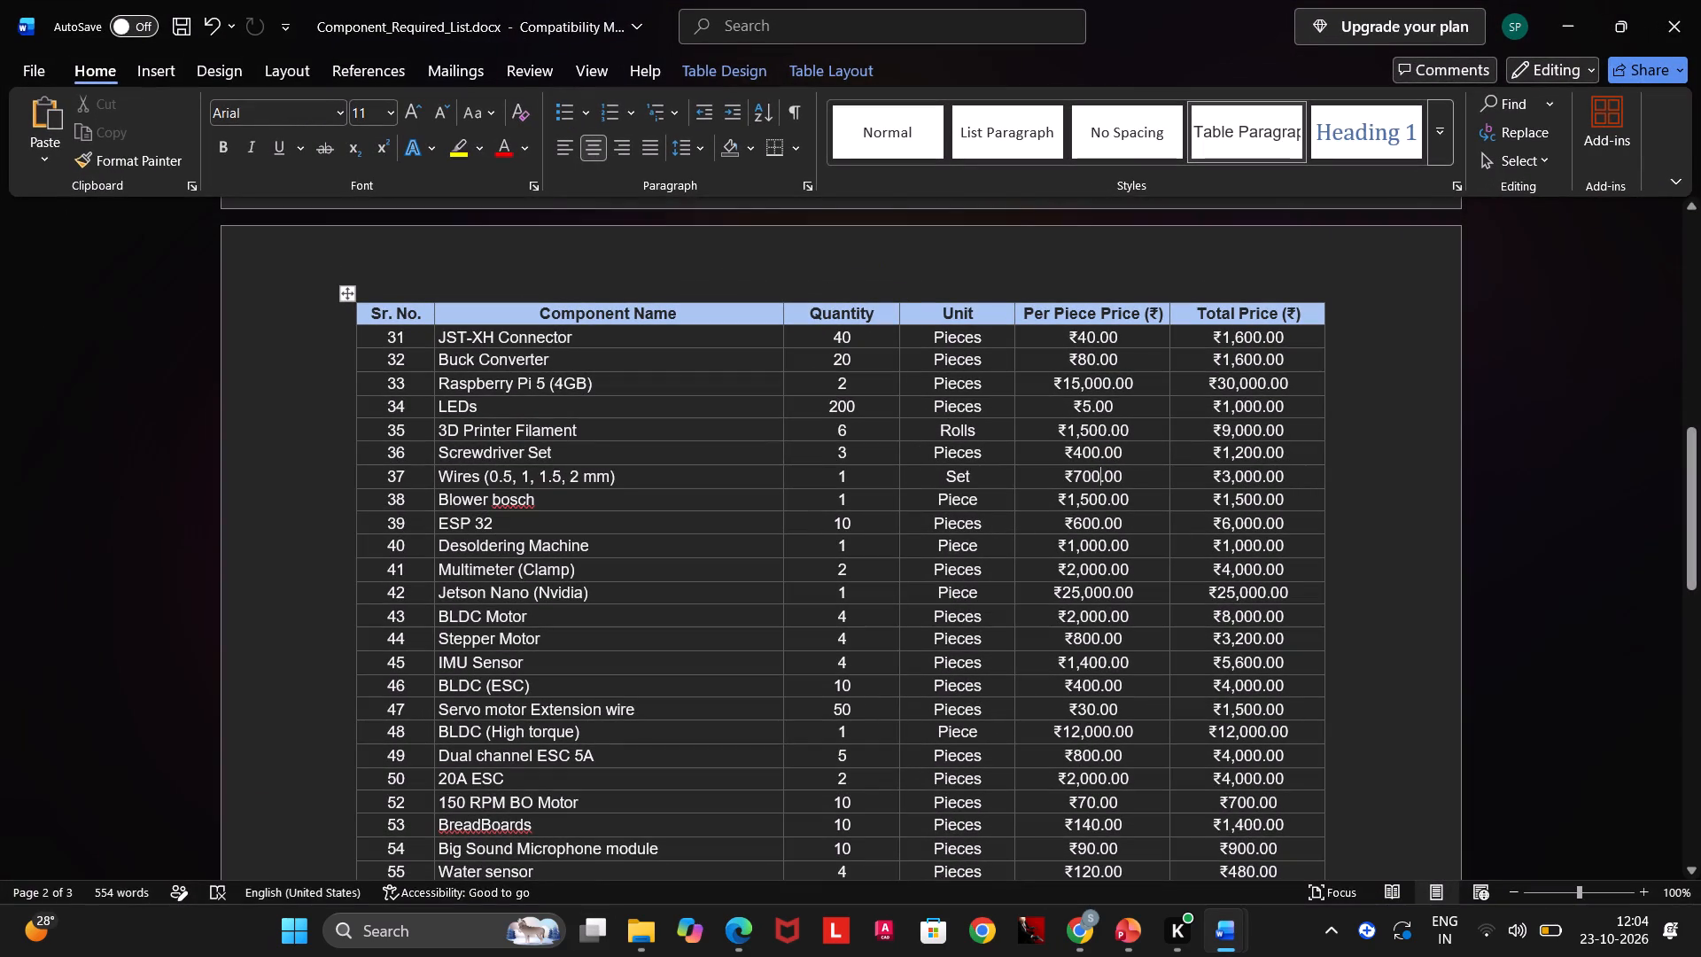
click(1080, 478)
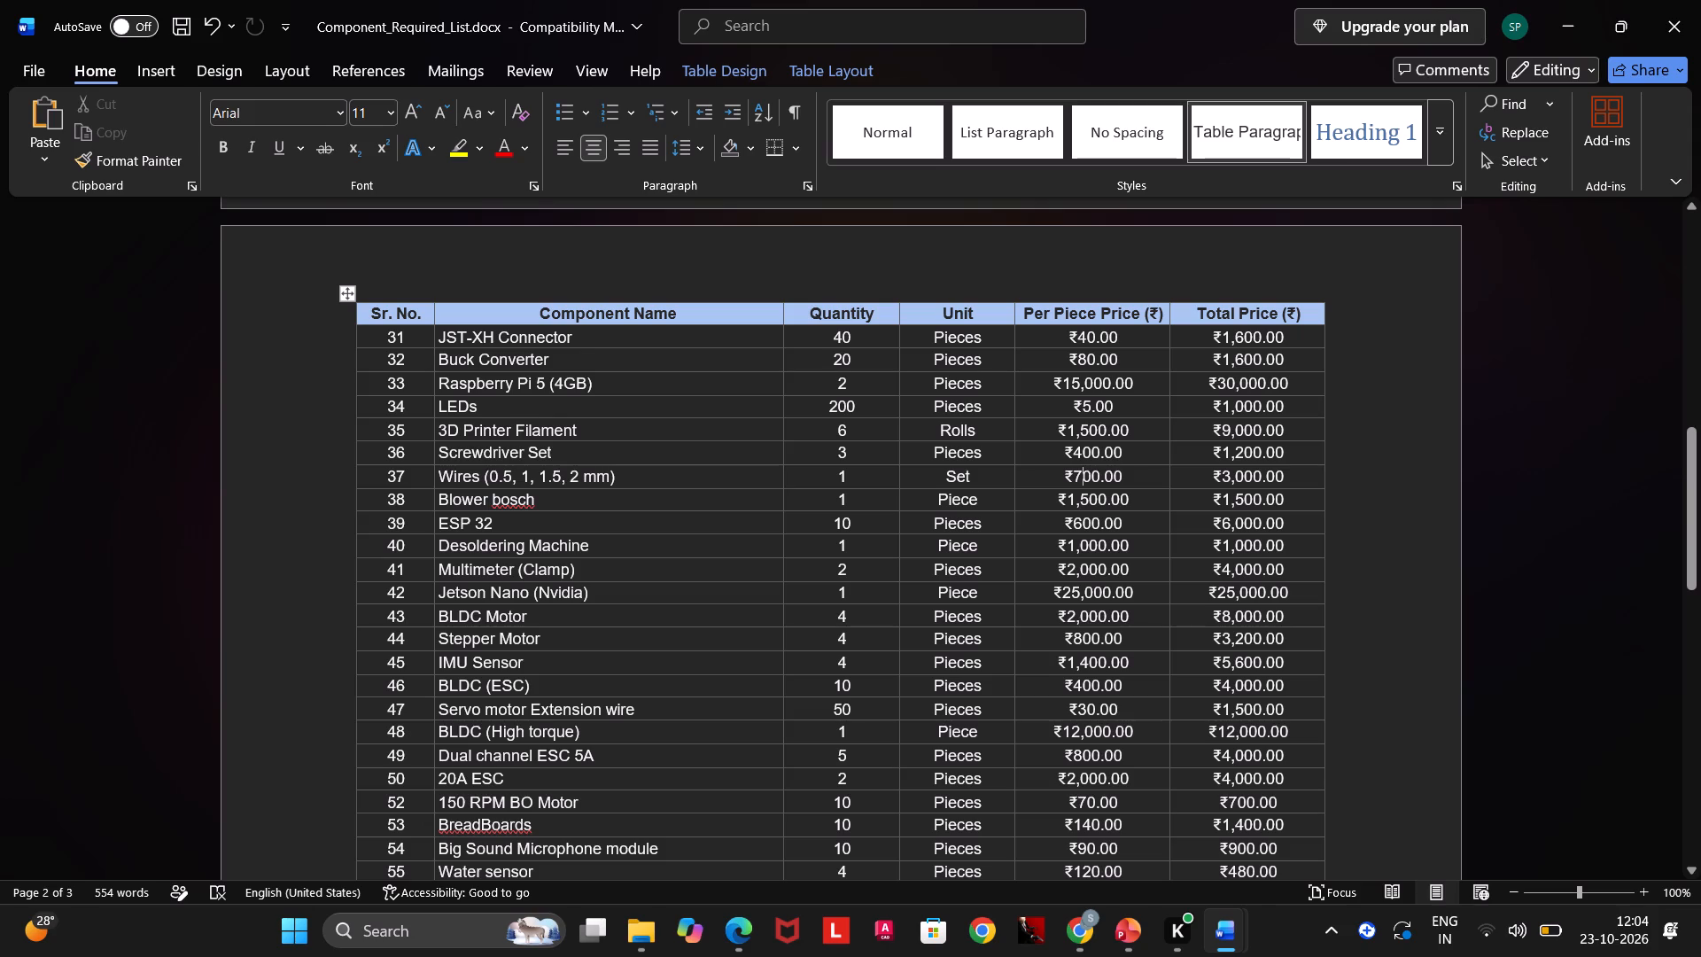
click(1095, 537)
key(0)
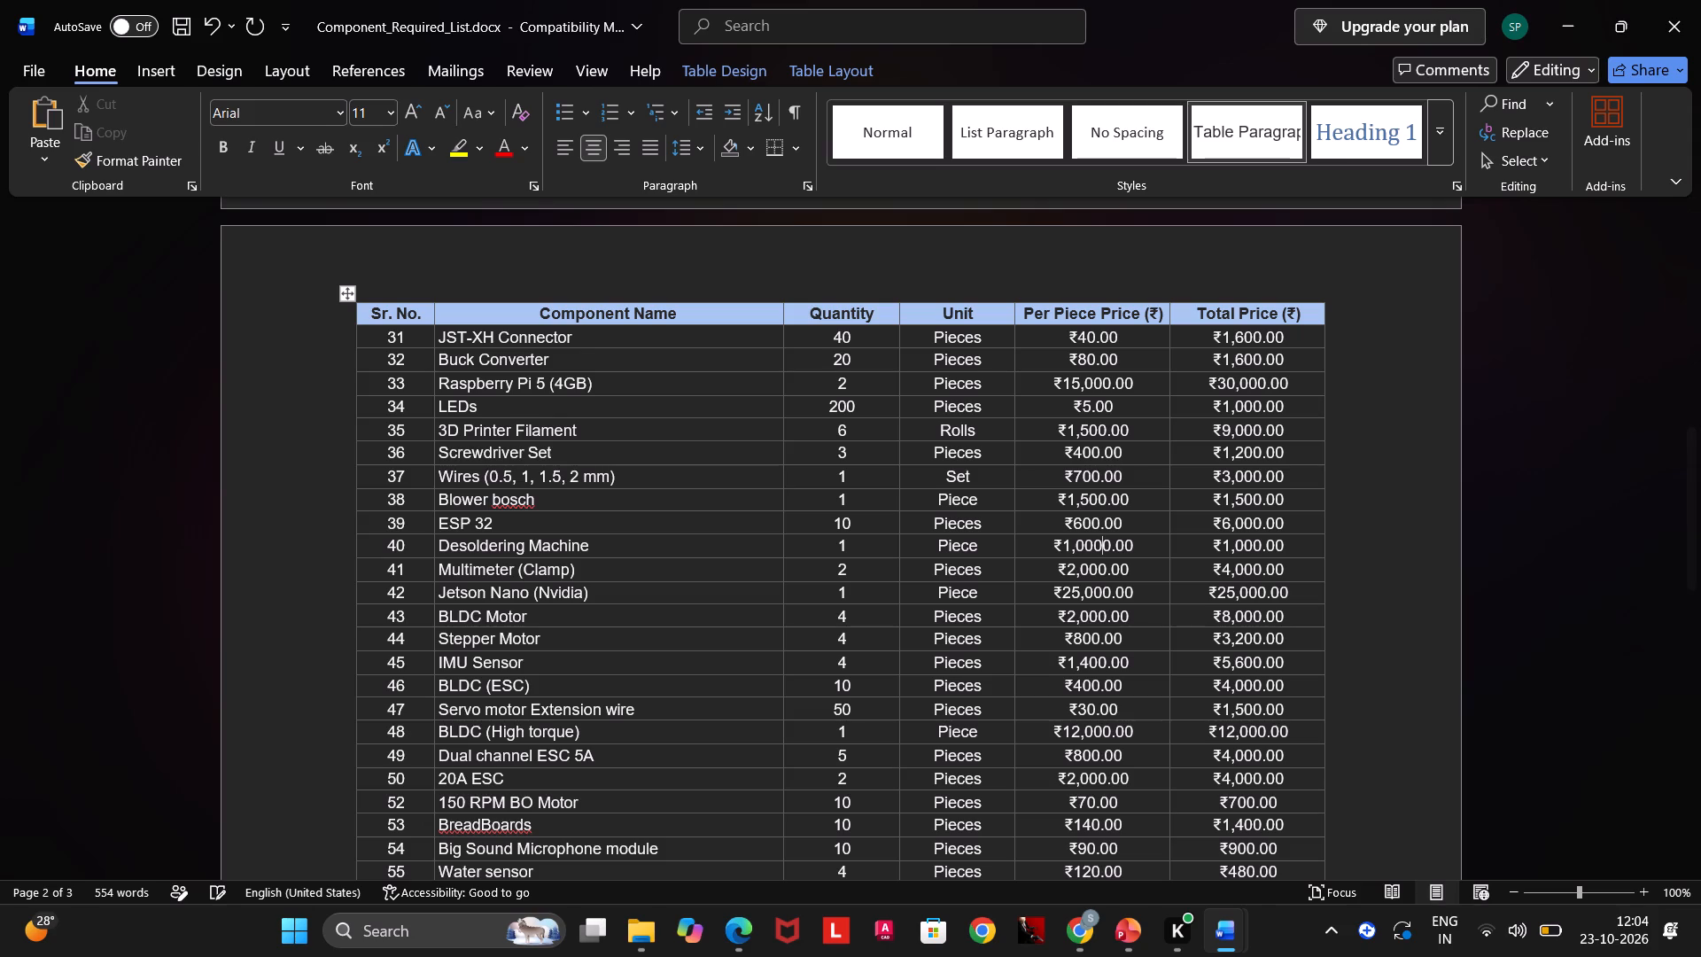
click(1239, 548)
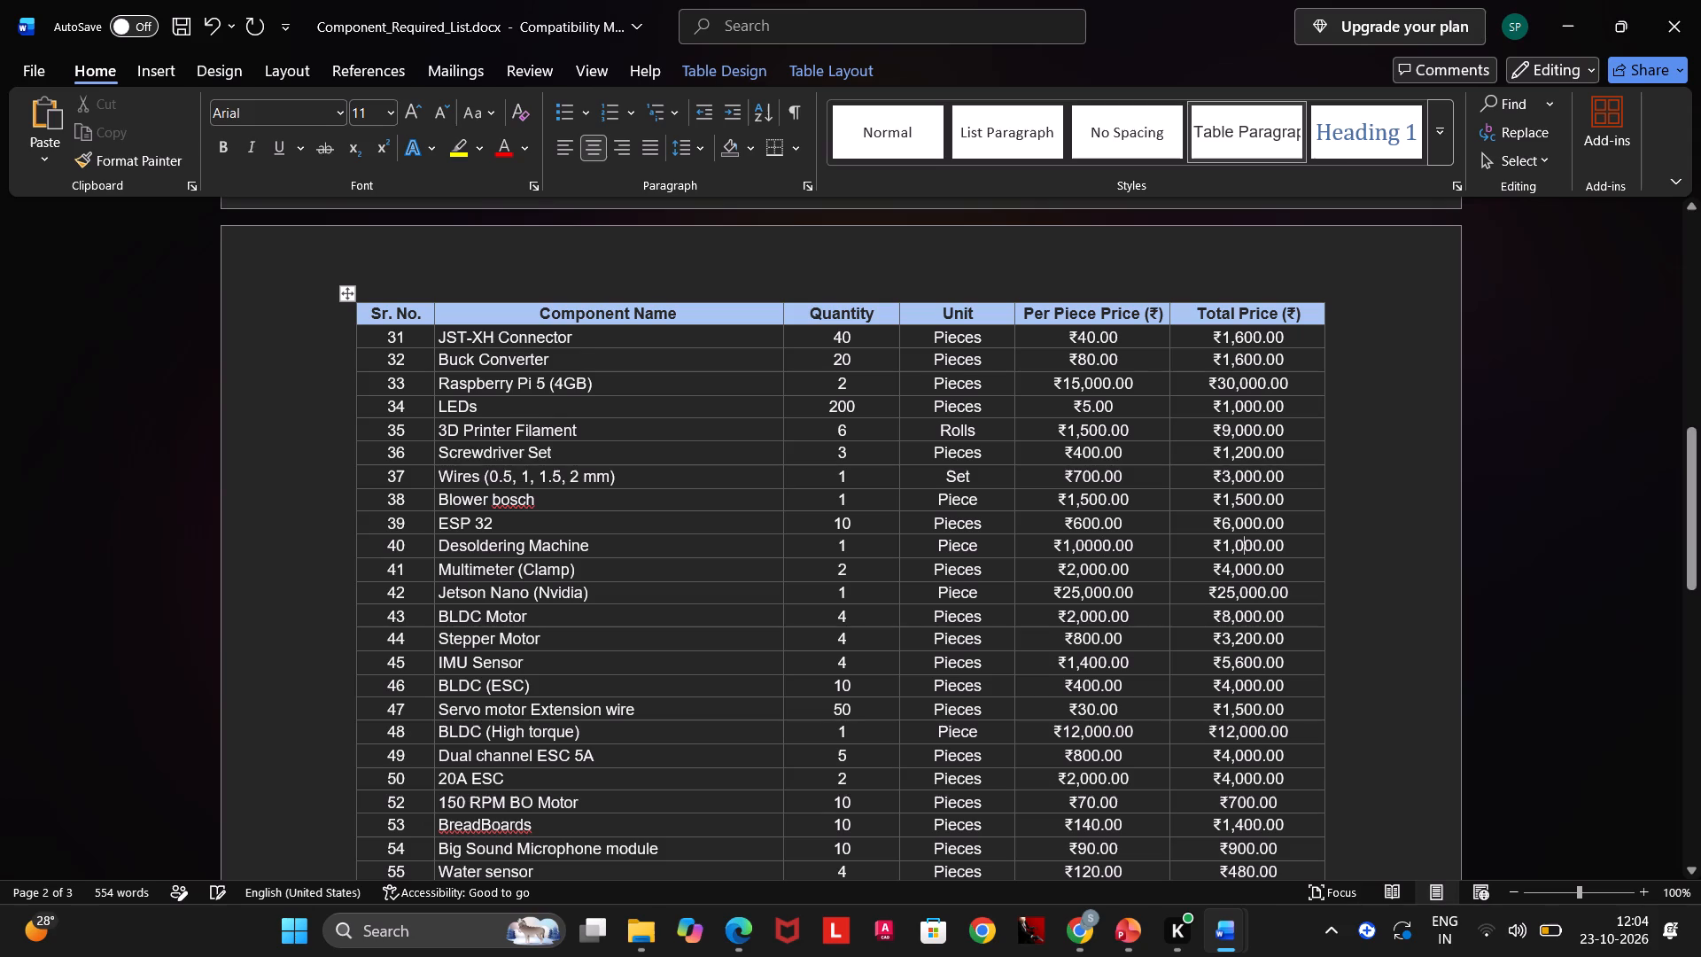
key(0)
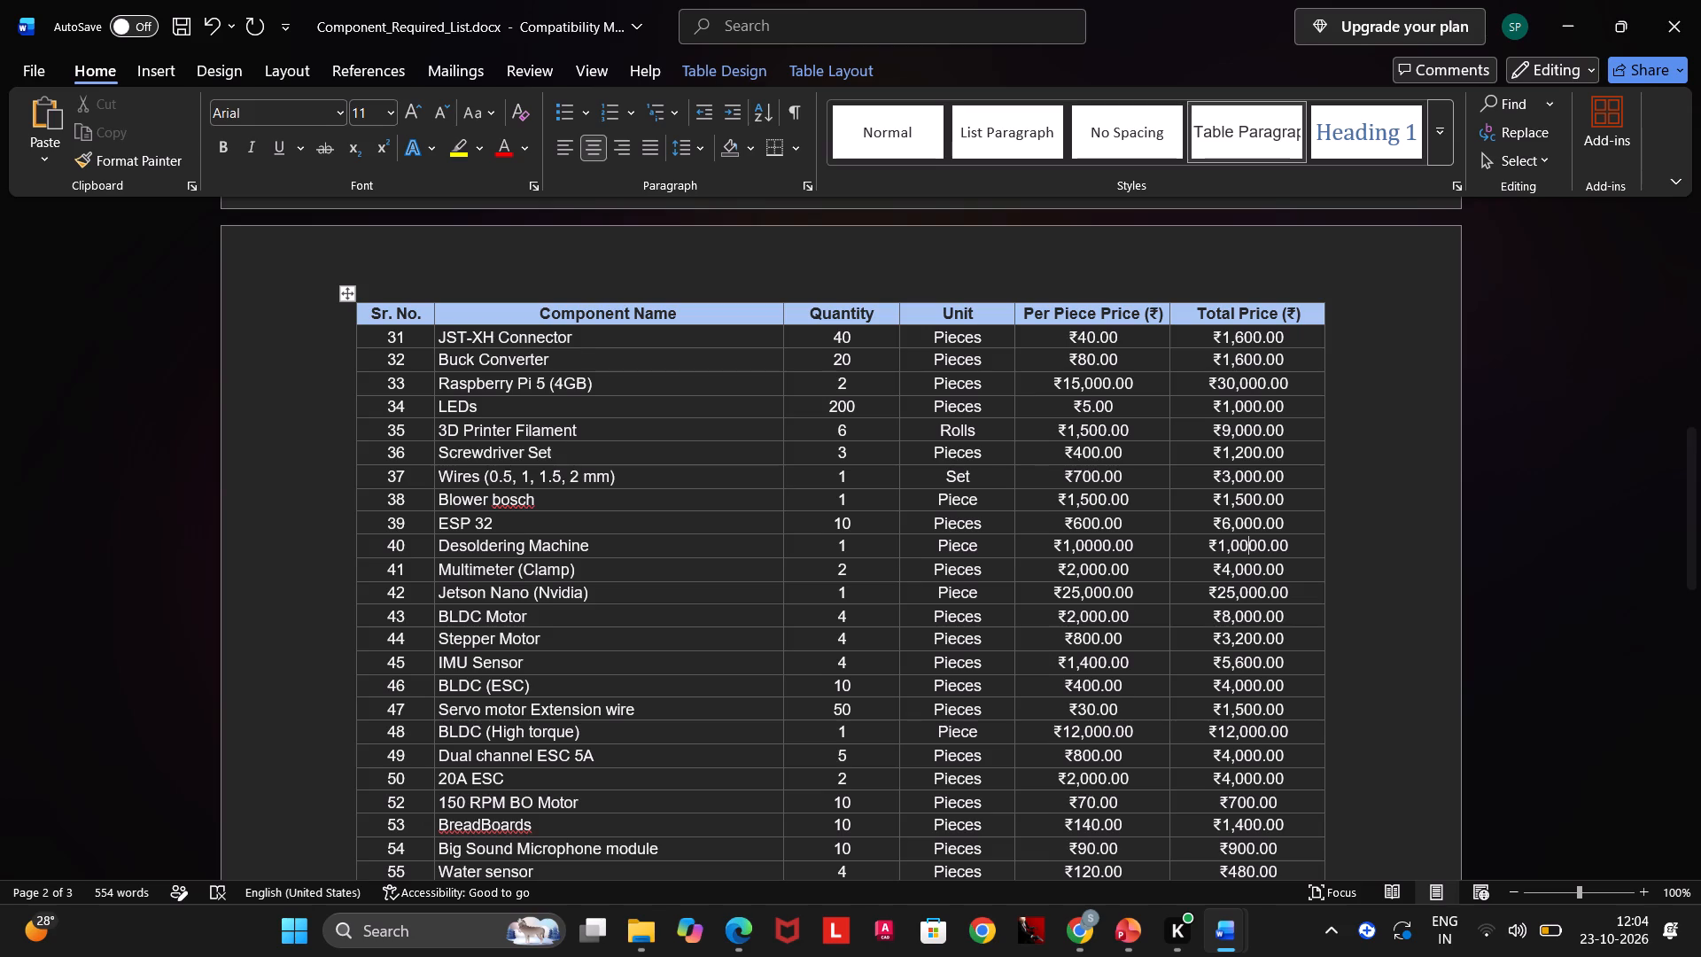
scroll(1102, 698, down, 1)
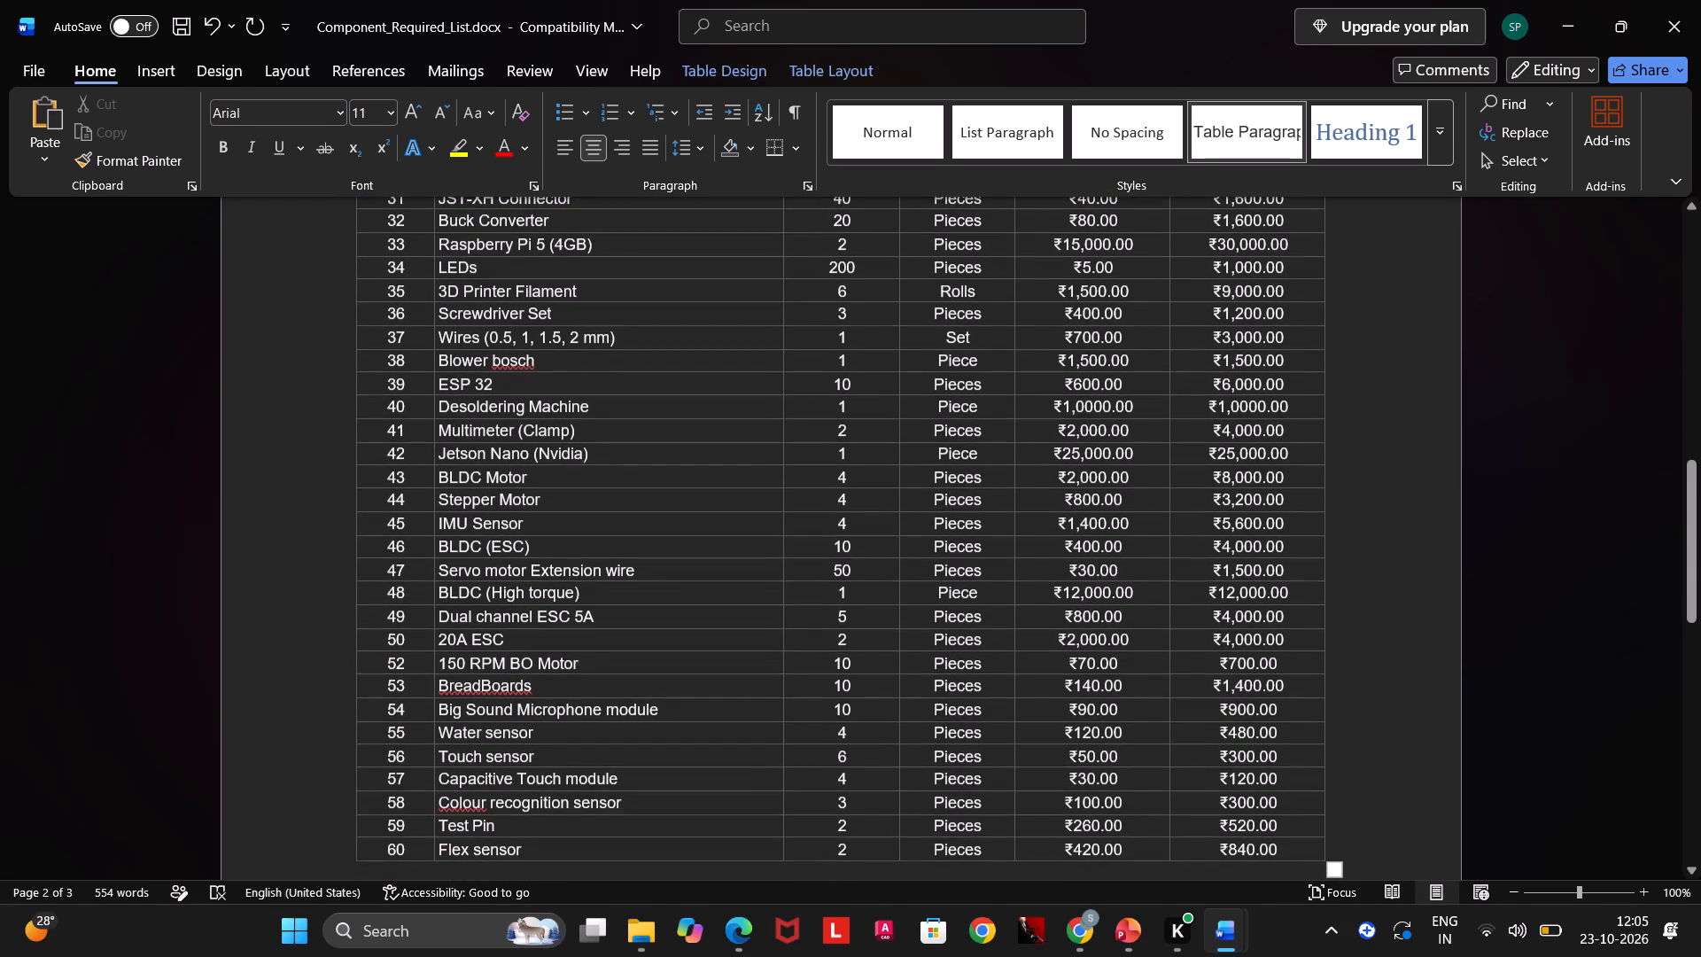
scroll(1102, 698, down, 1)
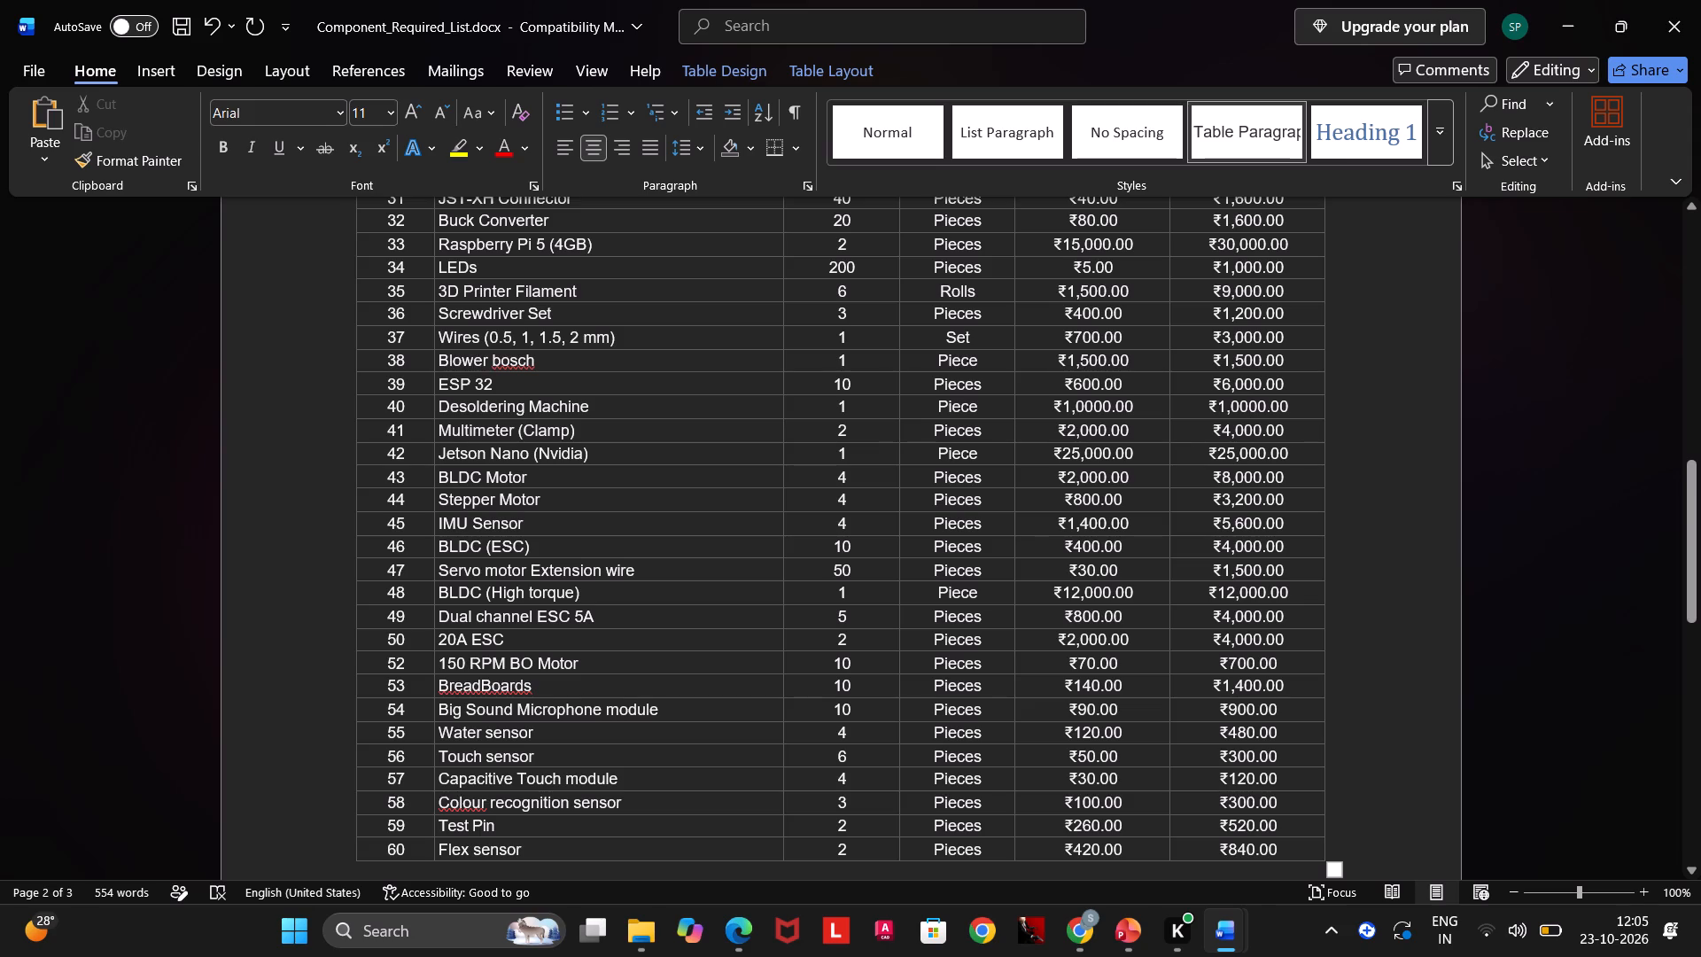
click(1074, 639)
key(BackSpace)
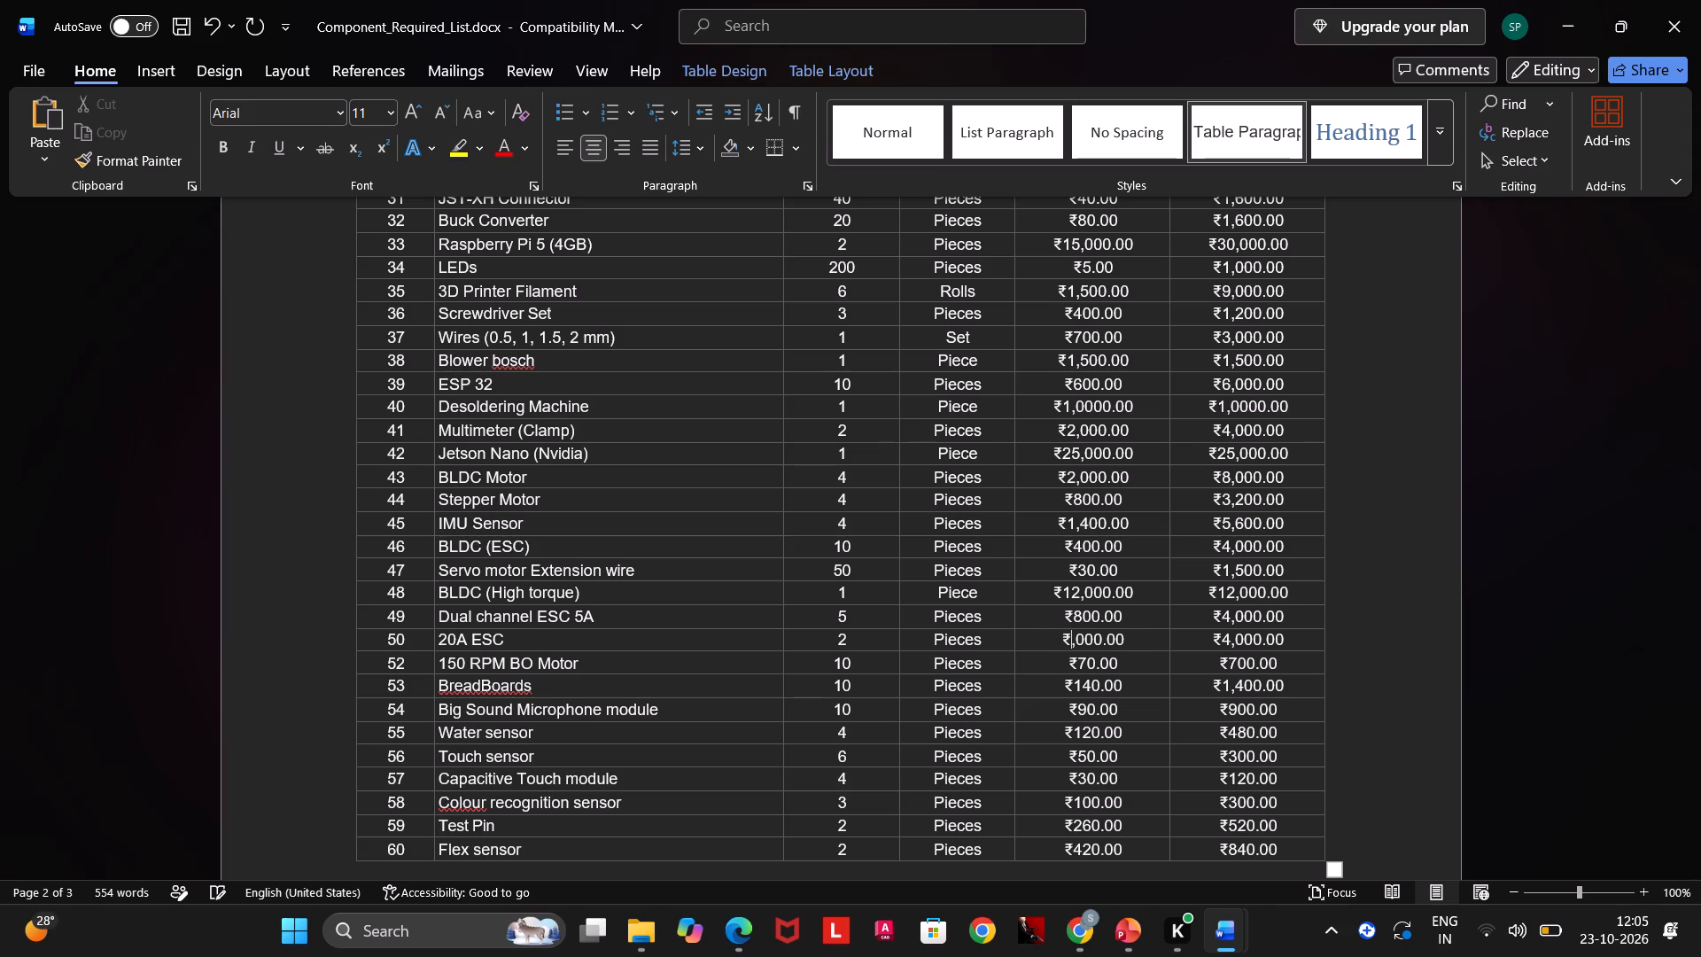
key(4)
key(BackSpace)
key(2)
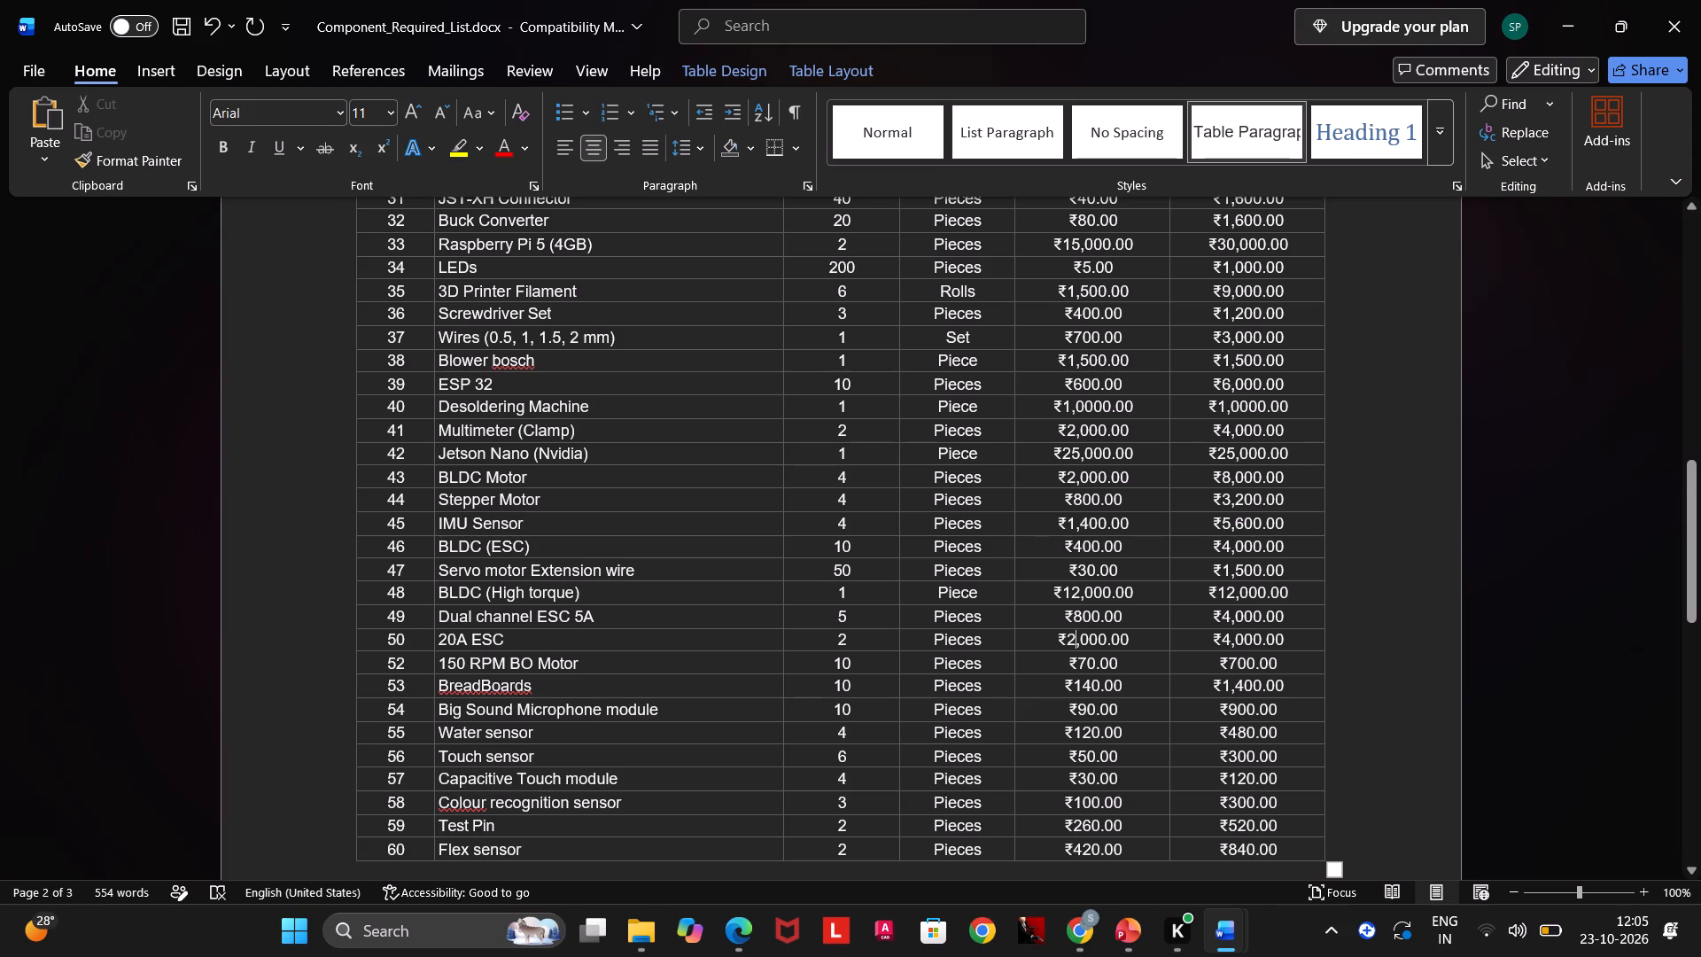
Set the per piece price of the Touch sensor in row 56 to ₹100.00.
click(1086, 751)
key(BackSpace)
text(10)
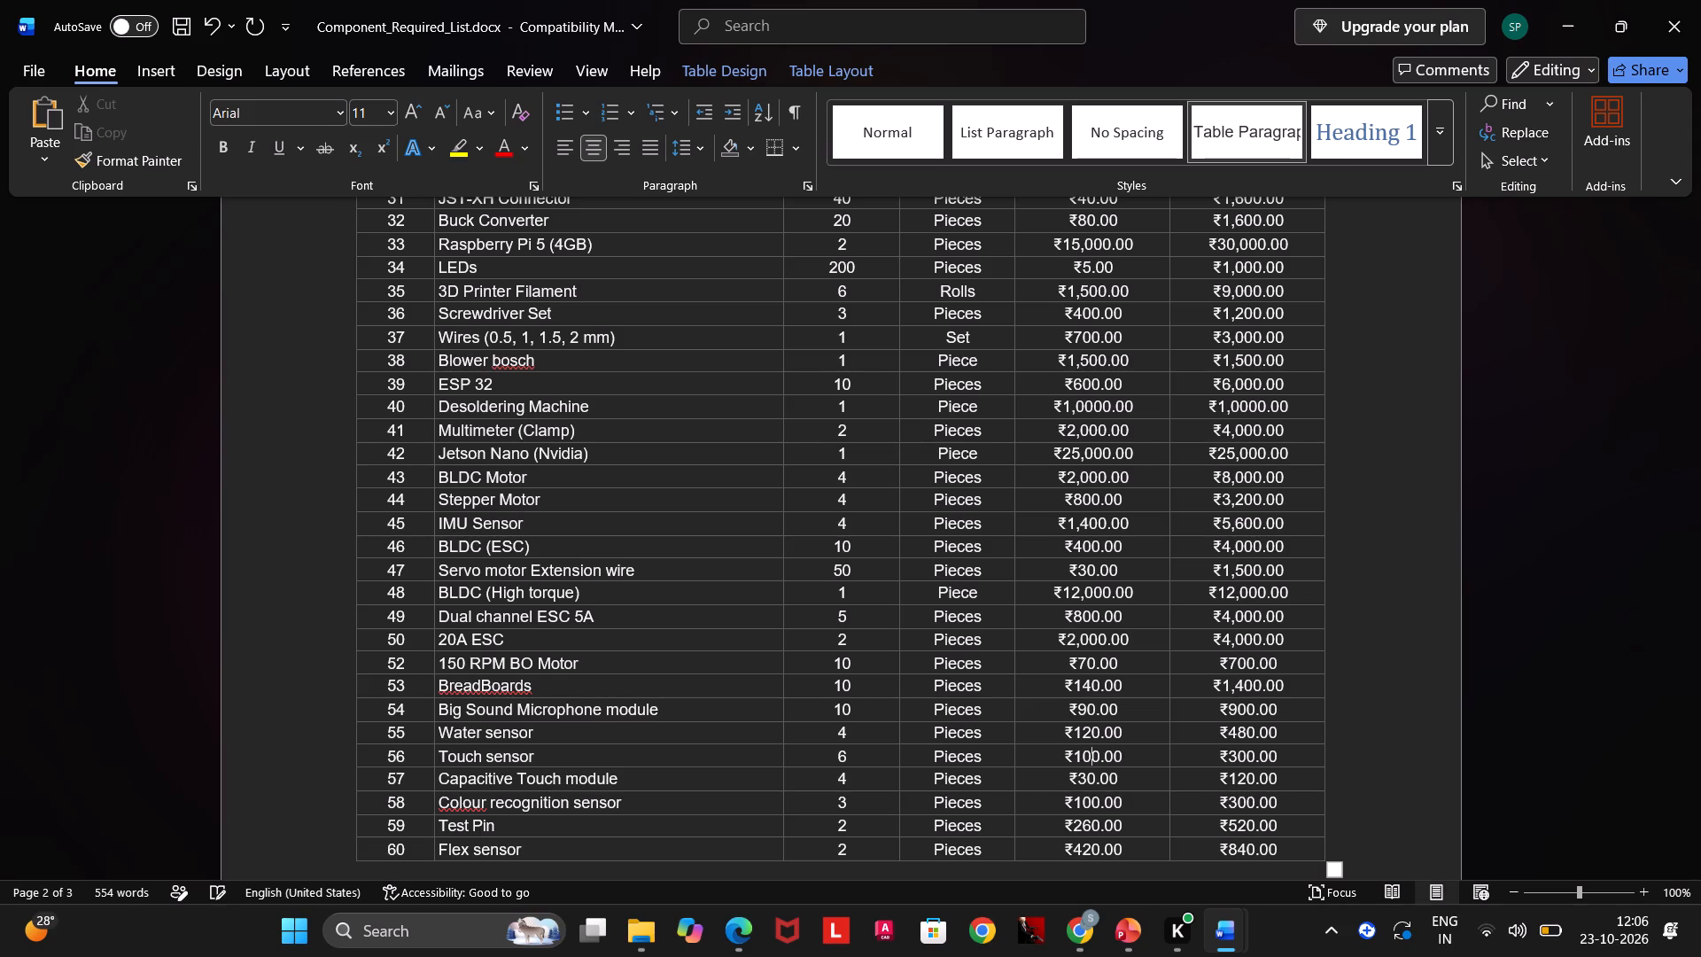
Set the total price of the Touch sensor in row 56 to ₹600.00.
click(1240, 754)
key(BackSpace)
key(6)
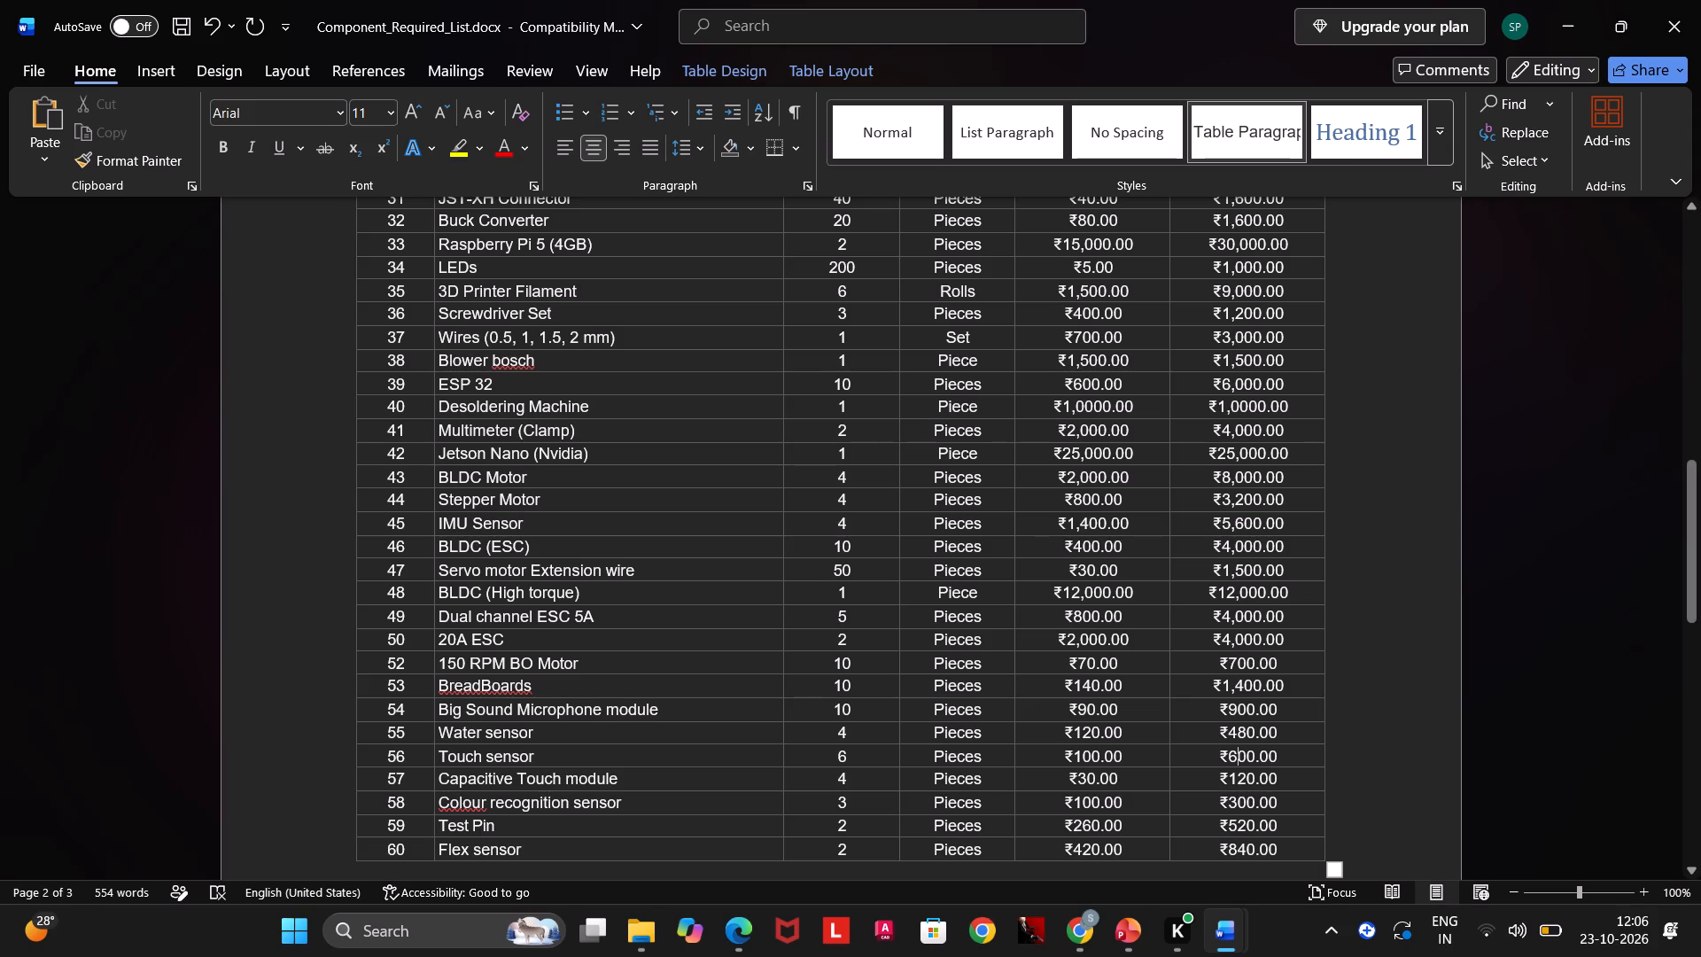
Set the quantity of the Touch sensor in row 56 to 4.
click(680, 758)
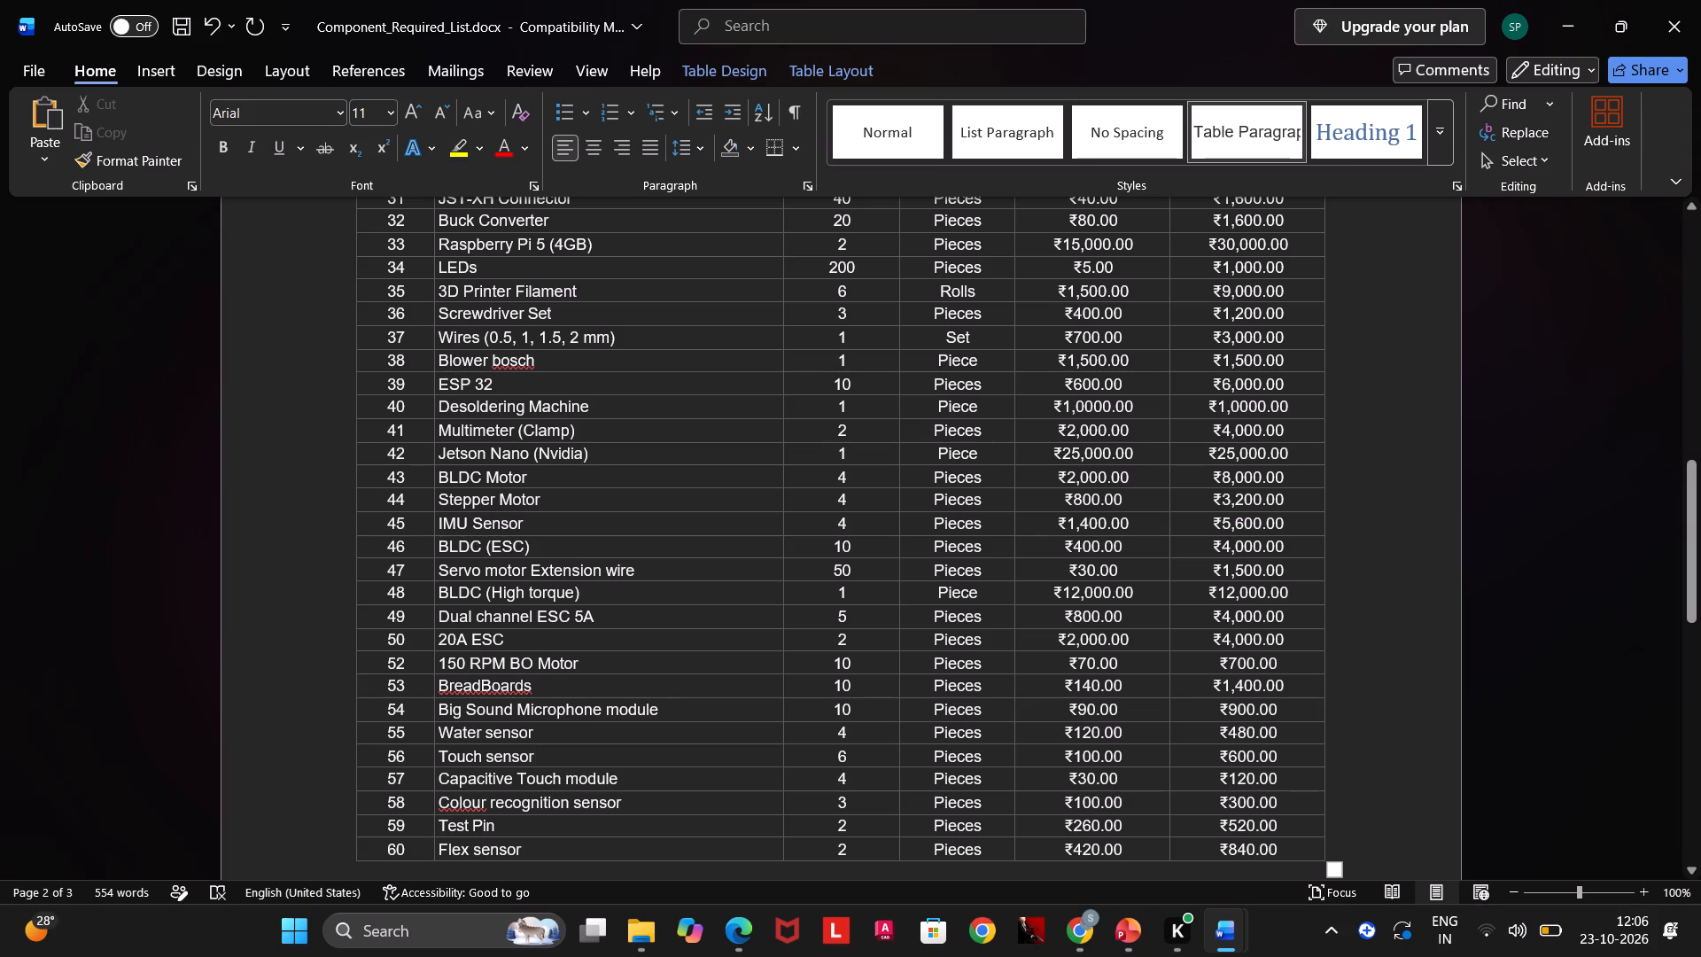
click(843, 751)
click(843, 751)
key(BackSpace)
key(4)
Set the quantity of the Capacitive Touch module in row 57 to 6 and its per piece price to ₹50.00.
key(Down)
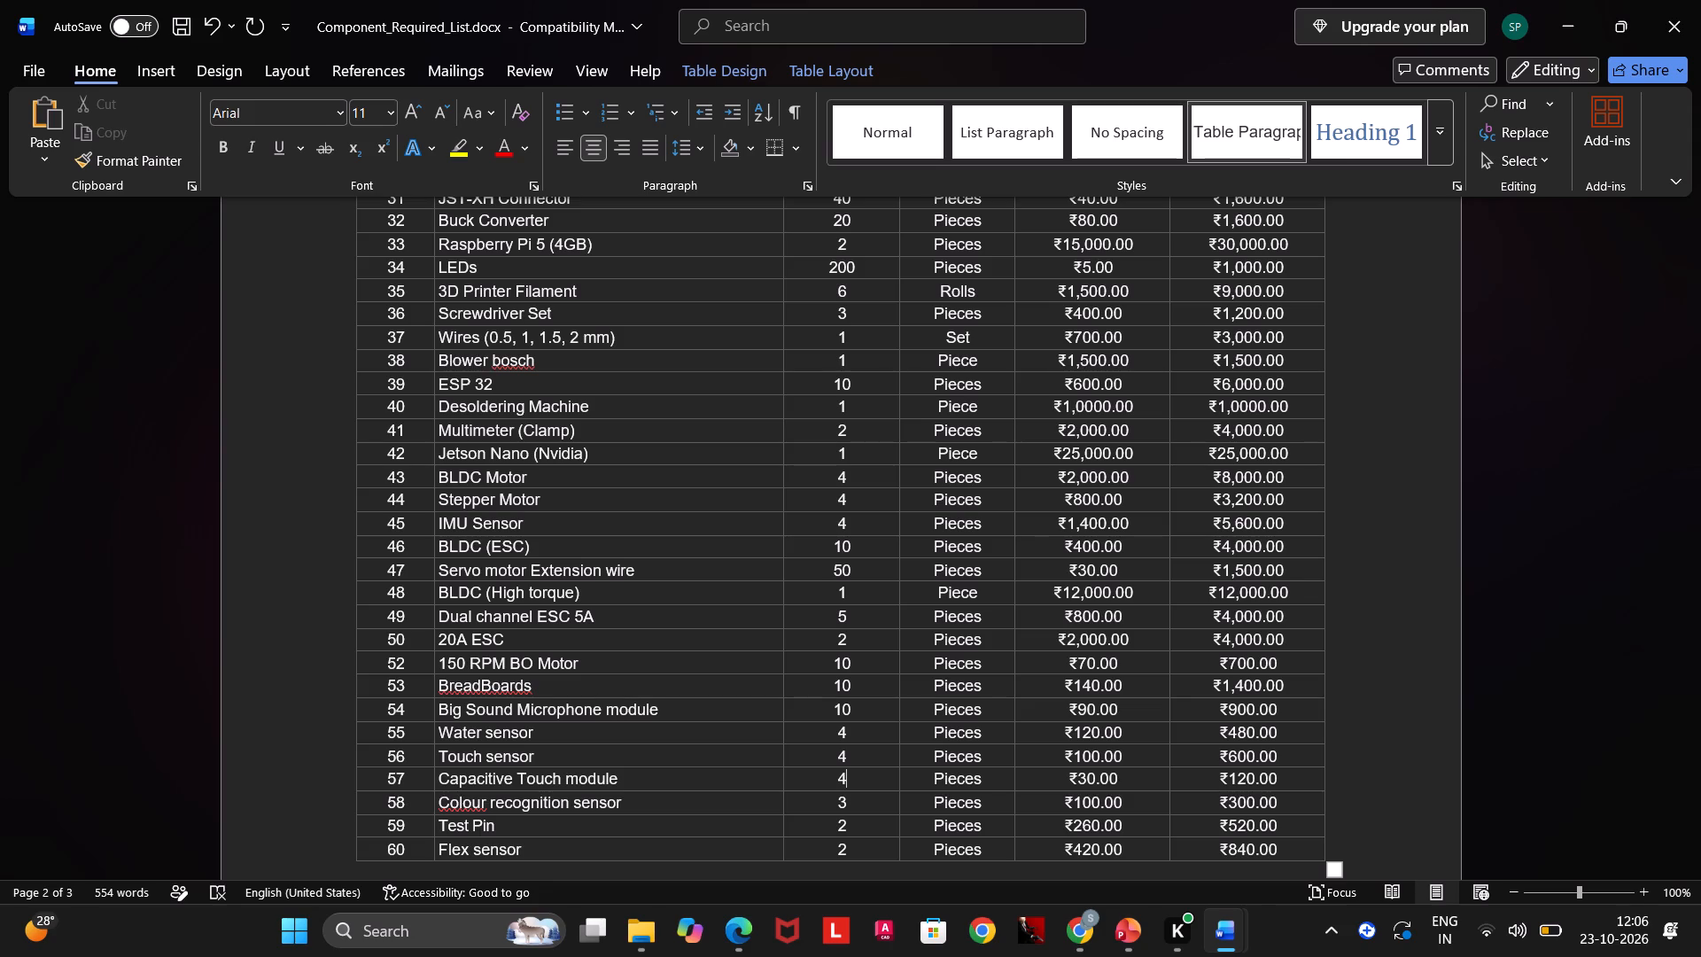
key(BackSpace)
key(6)
key(Right)
key(Right)
key(Right)
key(Right)
key(Right)
key(Right)
key(Right)
key(Right)
key(Right)
key(Right)
key(BackSpace)
key(5)
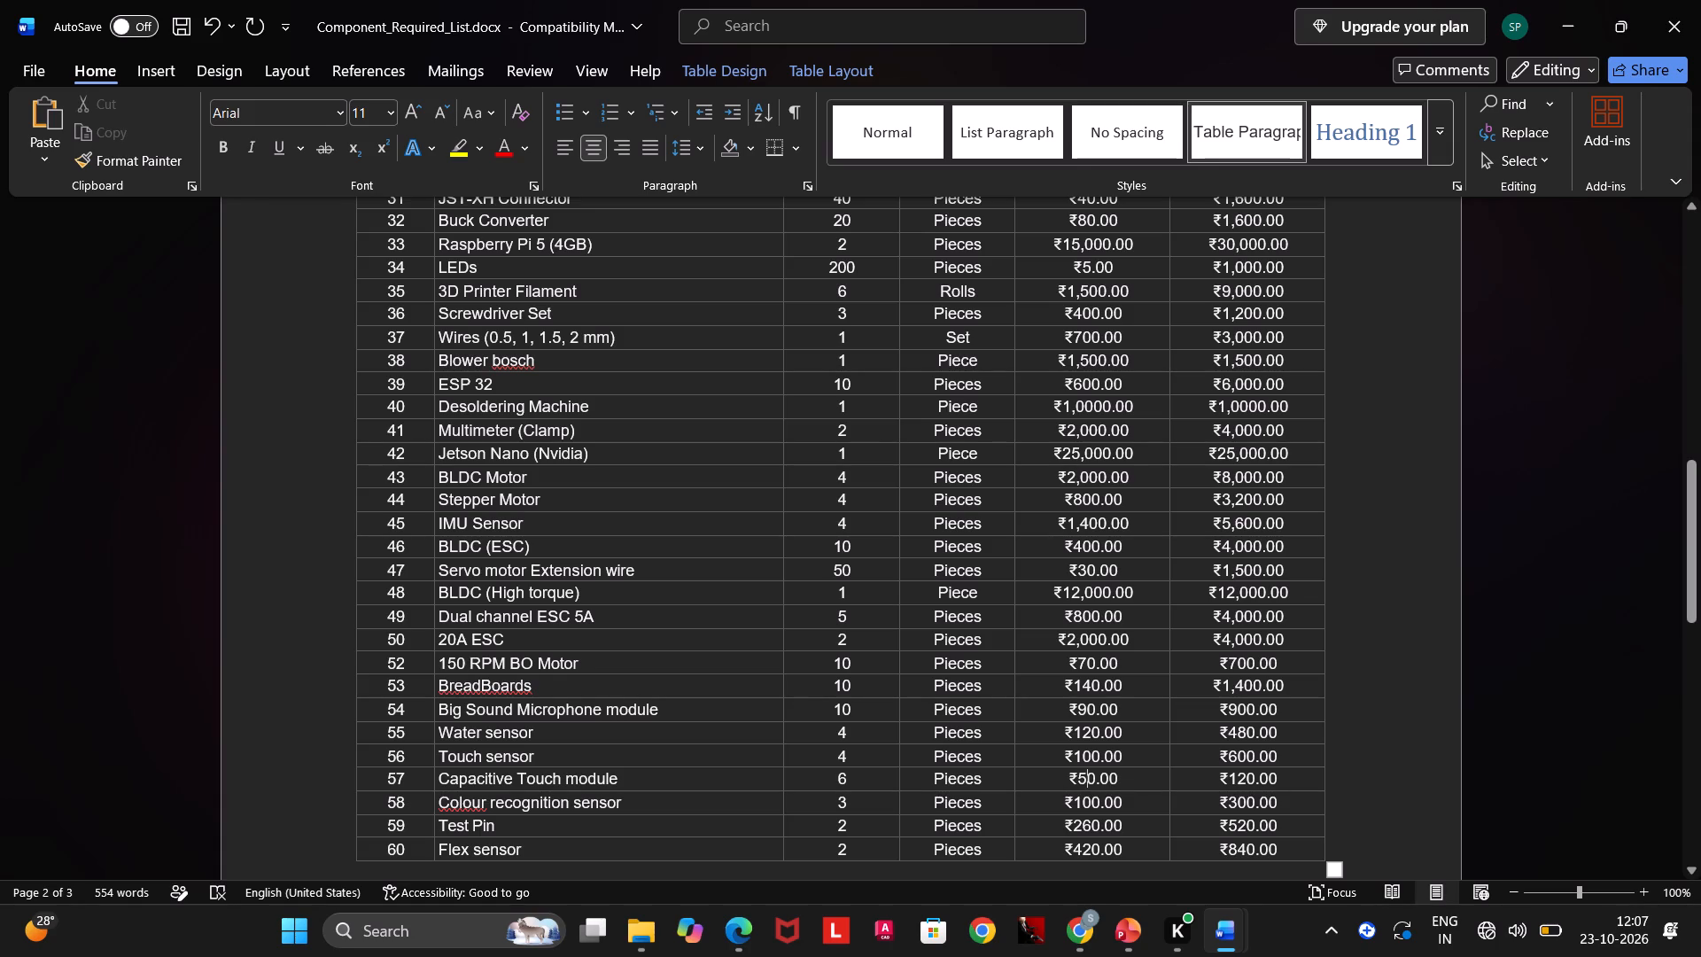
Set the total price of the Touch sensor in row 56 to ₹400.00.
click(1240, 759)
key(BackSpace)
key(4)
Set the total price of the Capacitive Touch module in row 57 to ₹300.00.
key(Down)
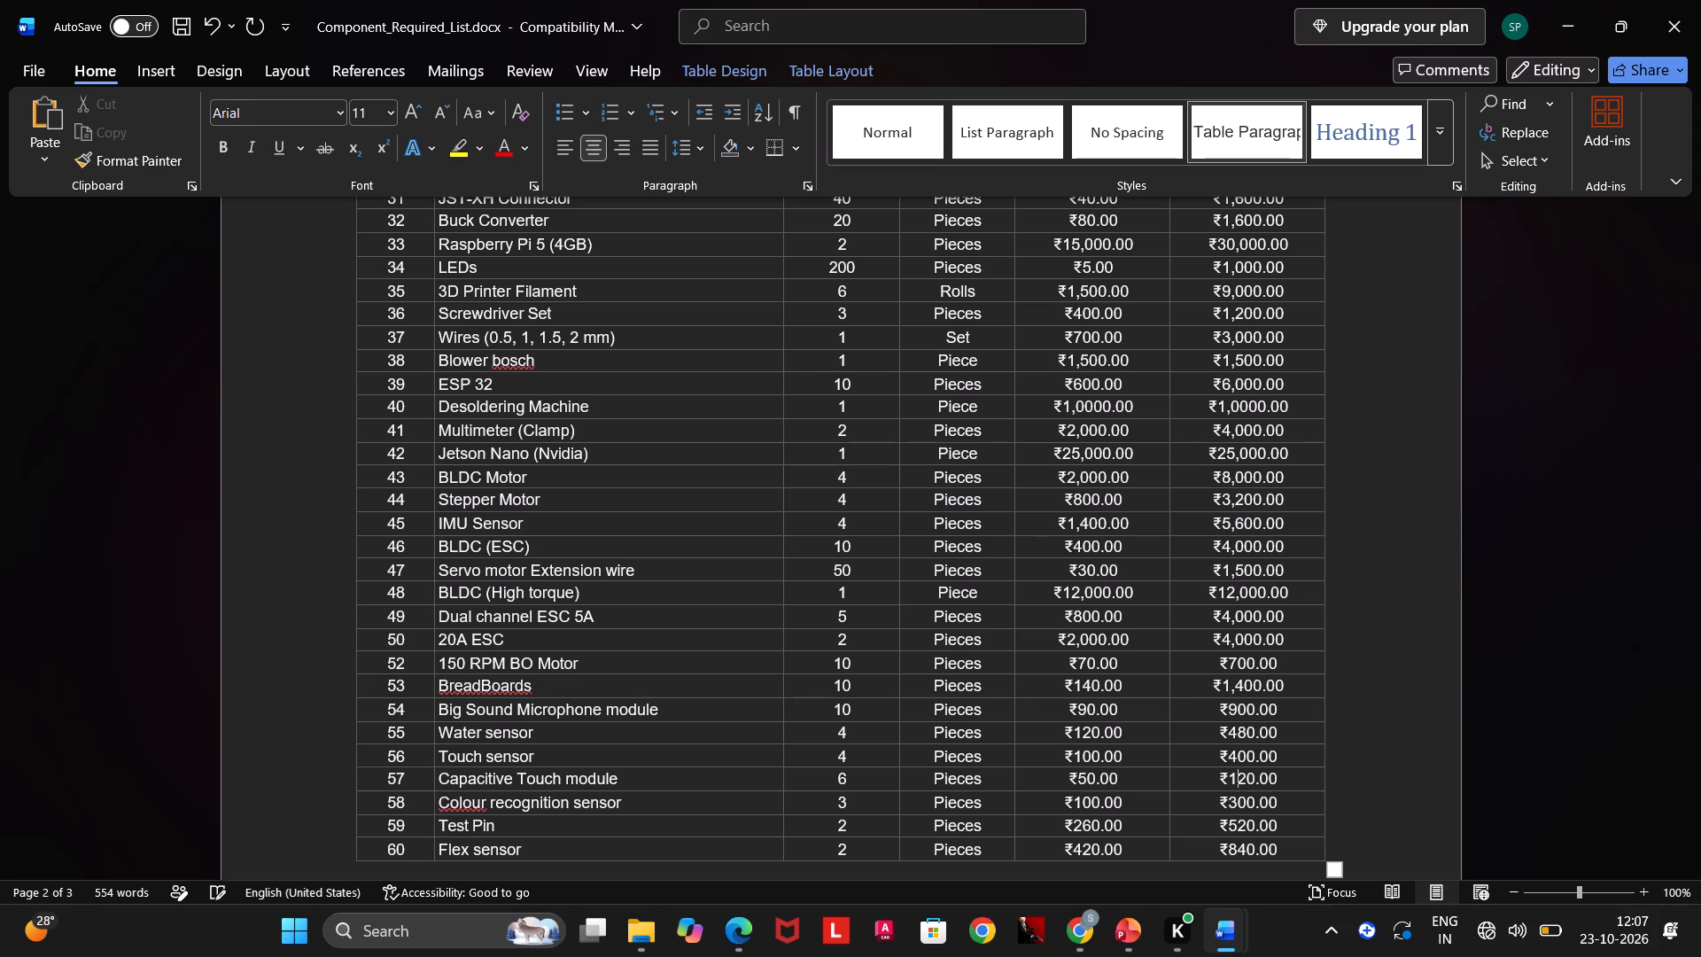
key(Right)
key(BackSpace)
key(BackSpace)
text(30)
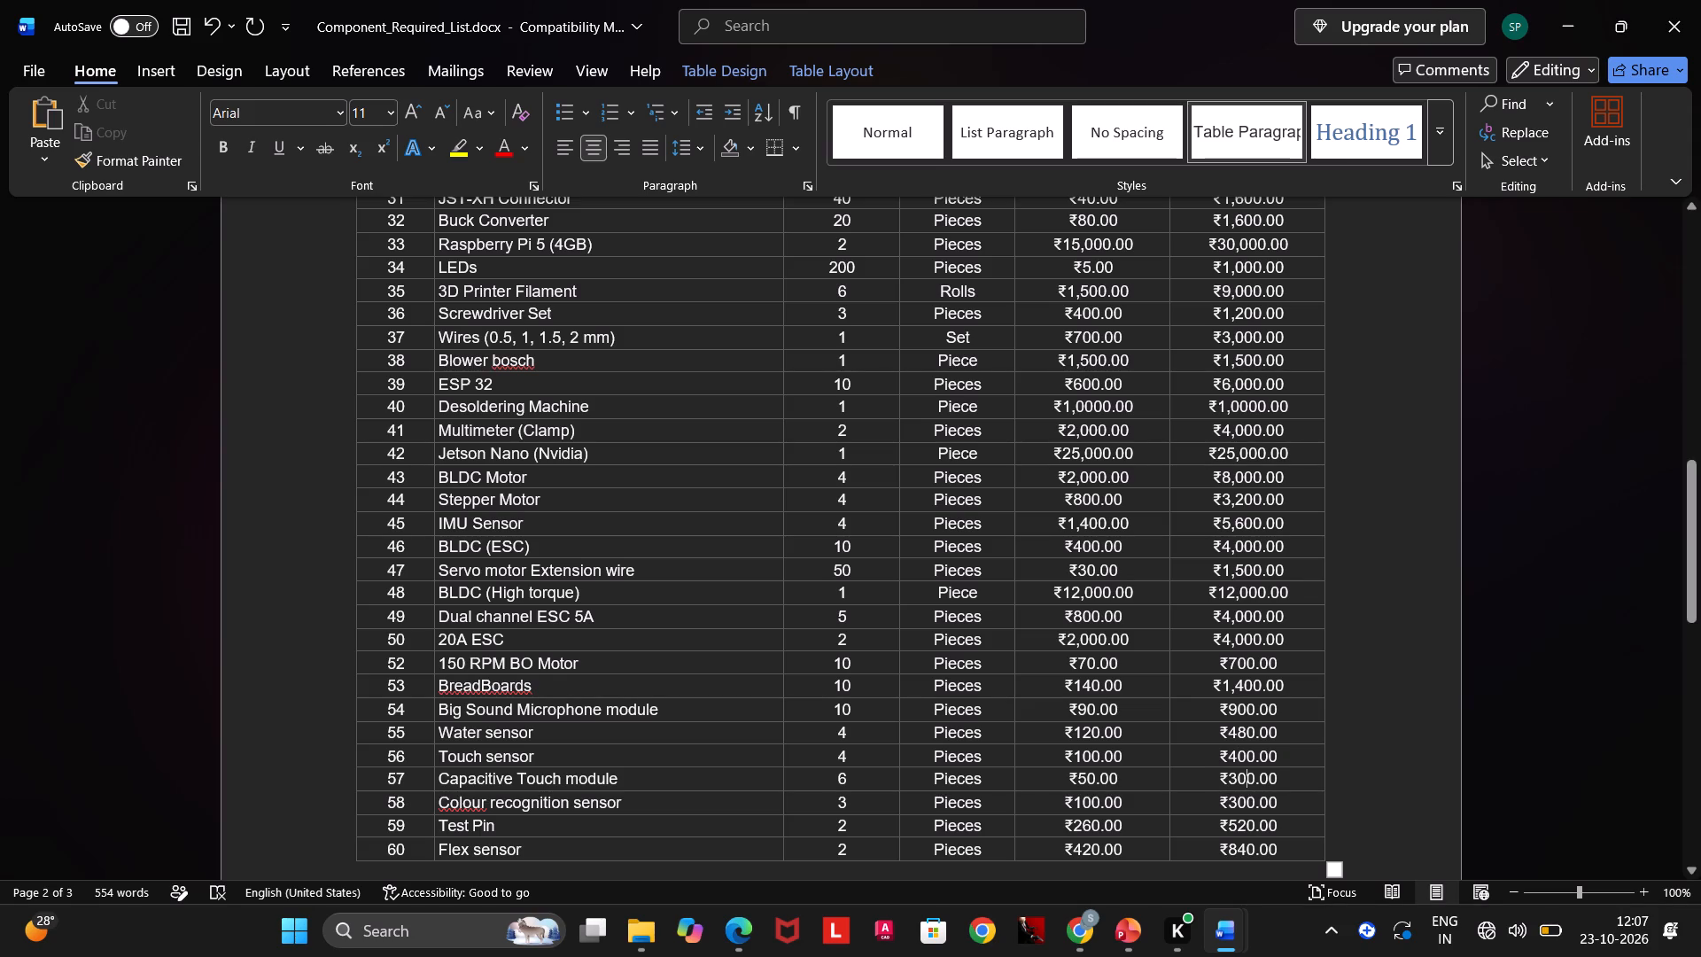
Set the Colour recognition sensor's per piece price in row 58 to ₹300.00 and its total price to ₹900.00.
click(1082, 801)
key(BackSpace)
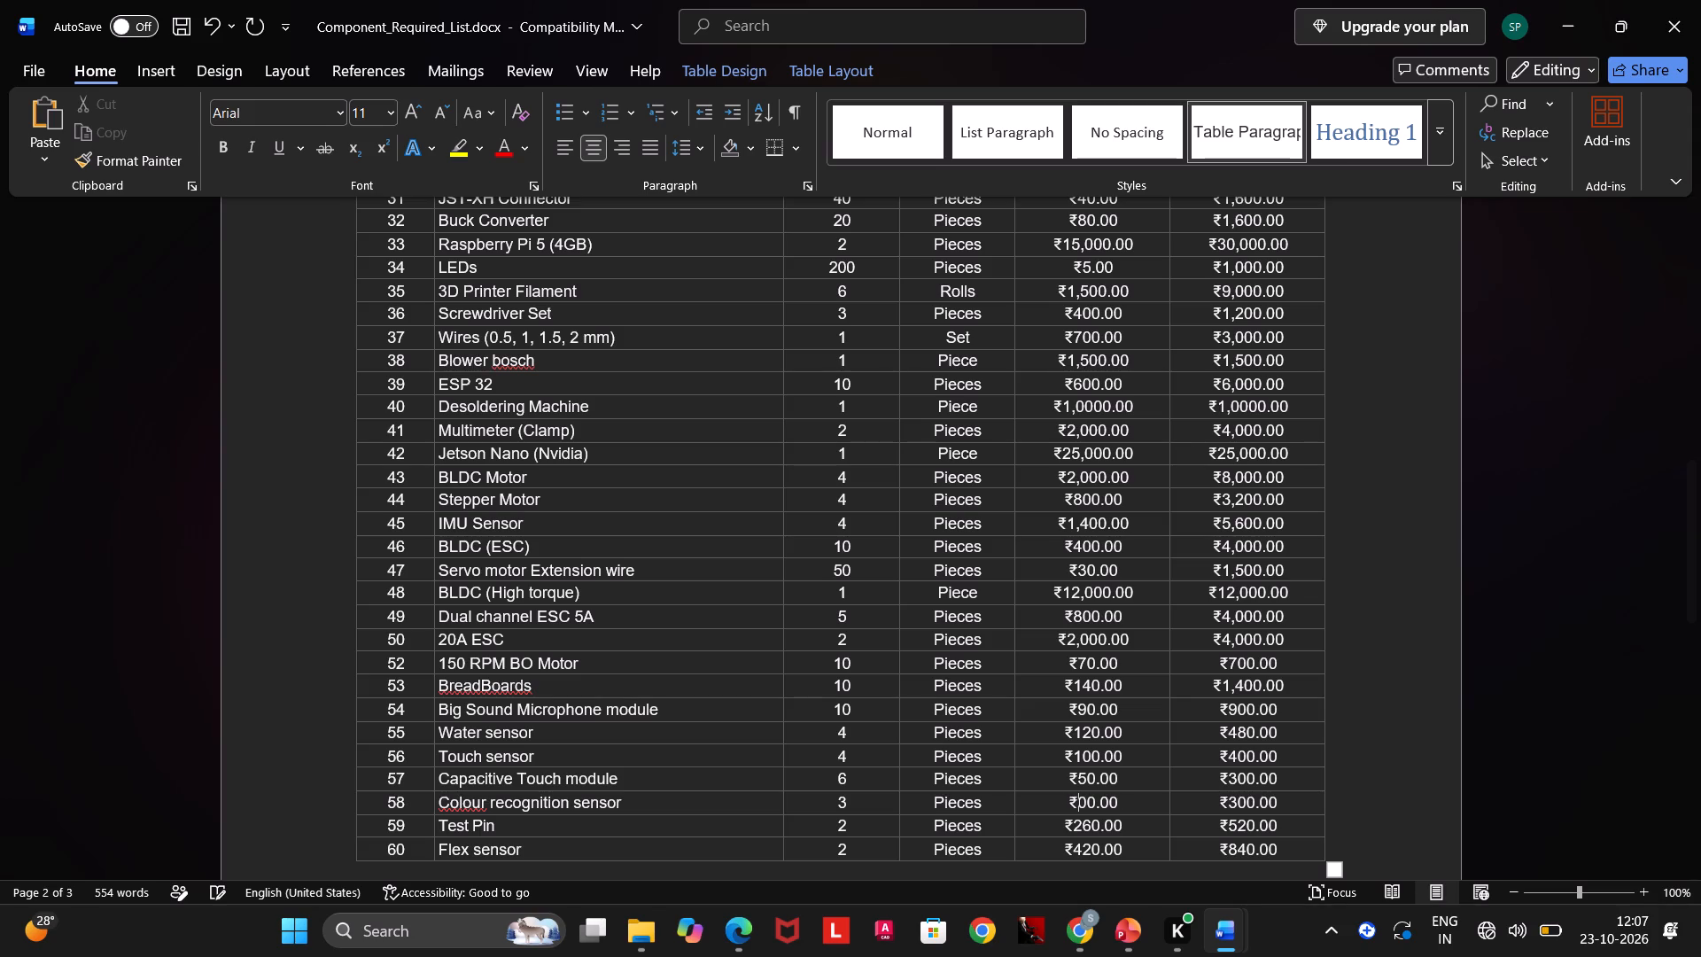
key(3)
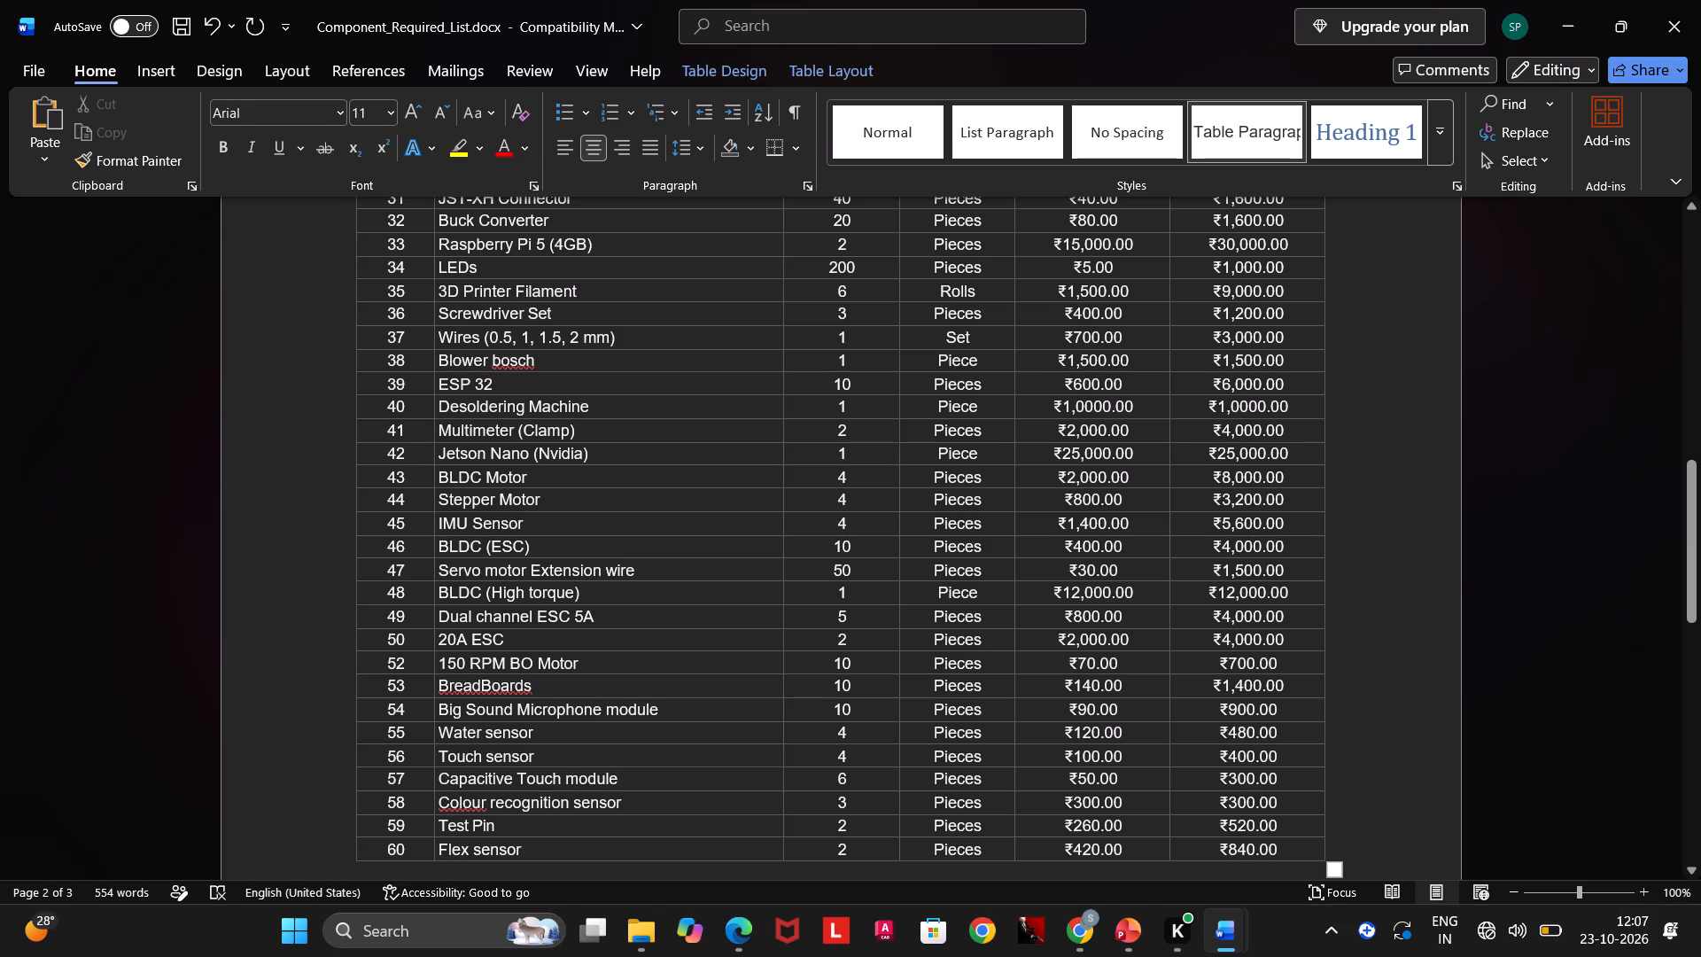
click(1236, 798)
key(BackSpace)
key(9)
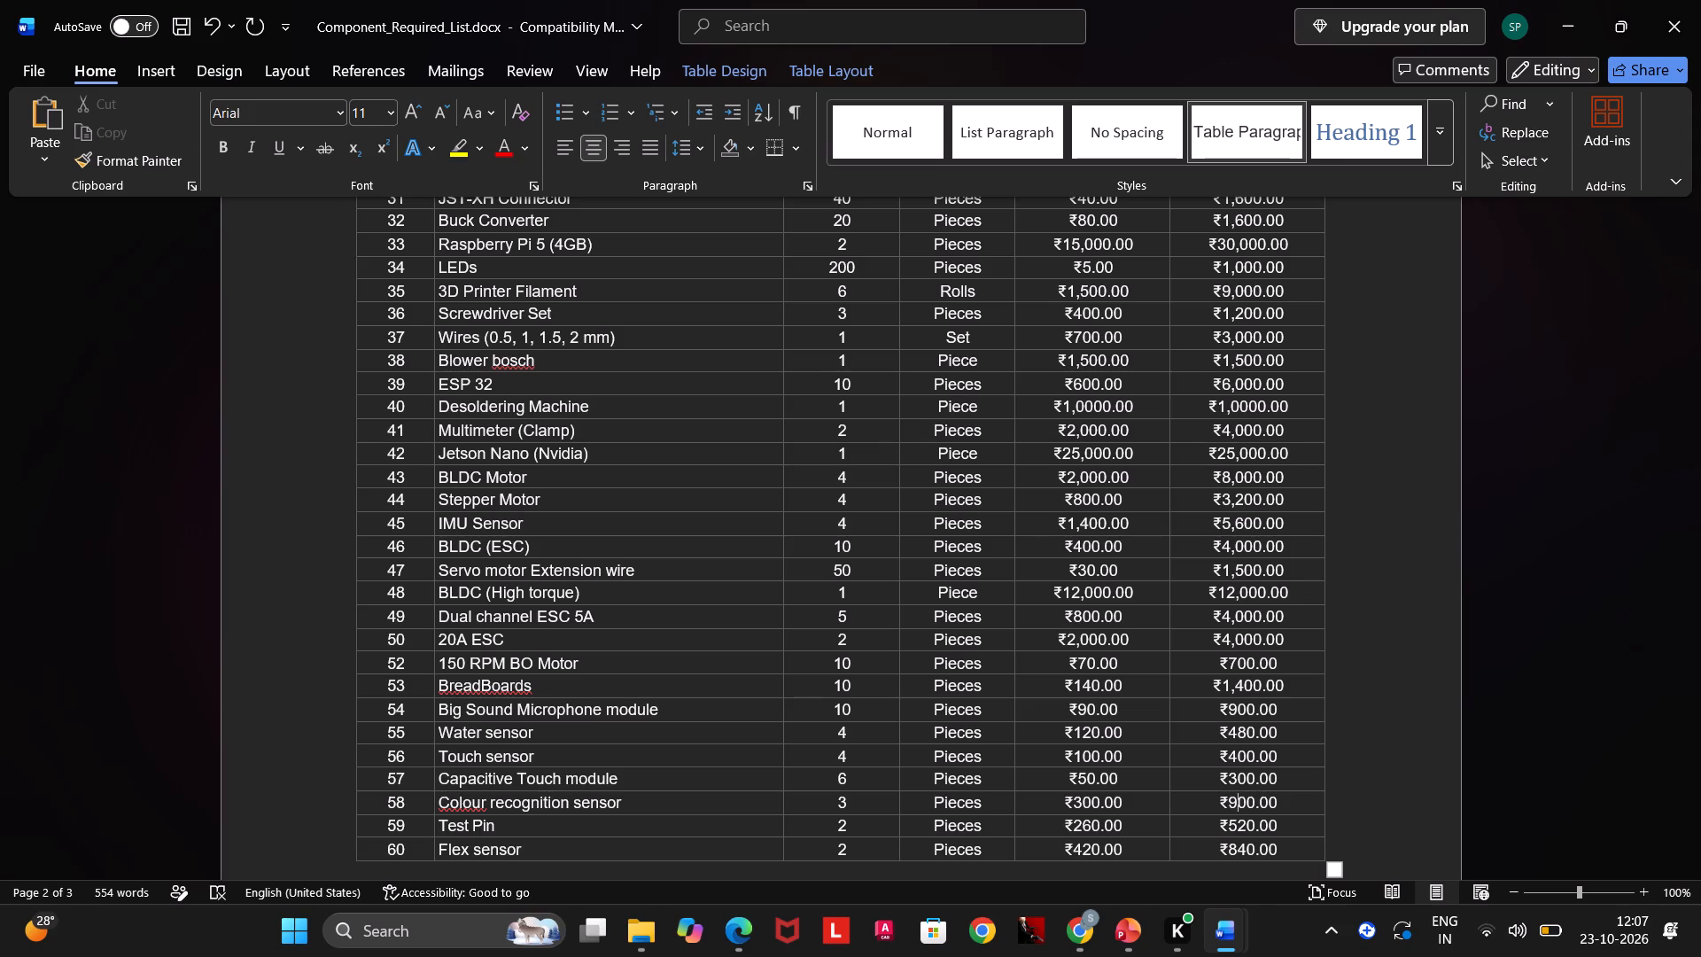
Set the Test Pin's per piece price in row 59 to ₹100.00 and its total price to ₹300.00.
scroll(1255, 832, down, 2)
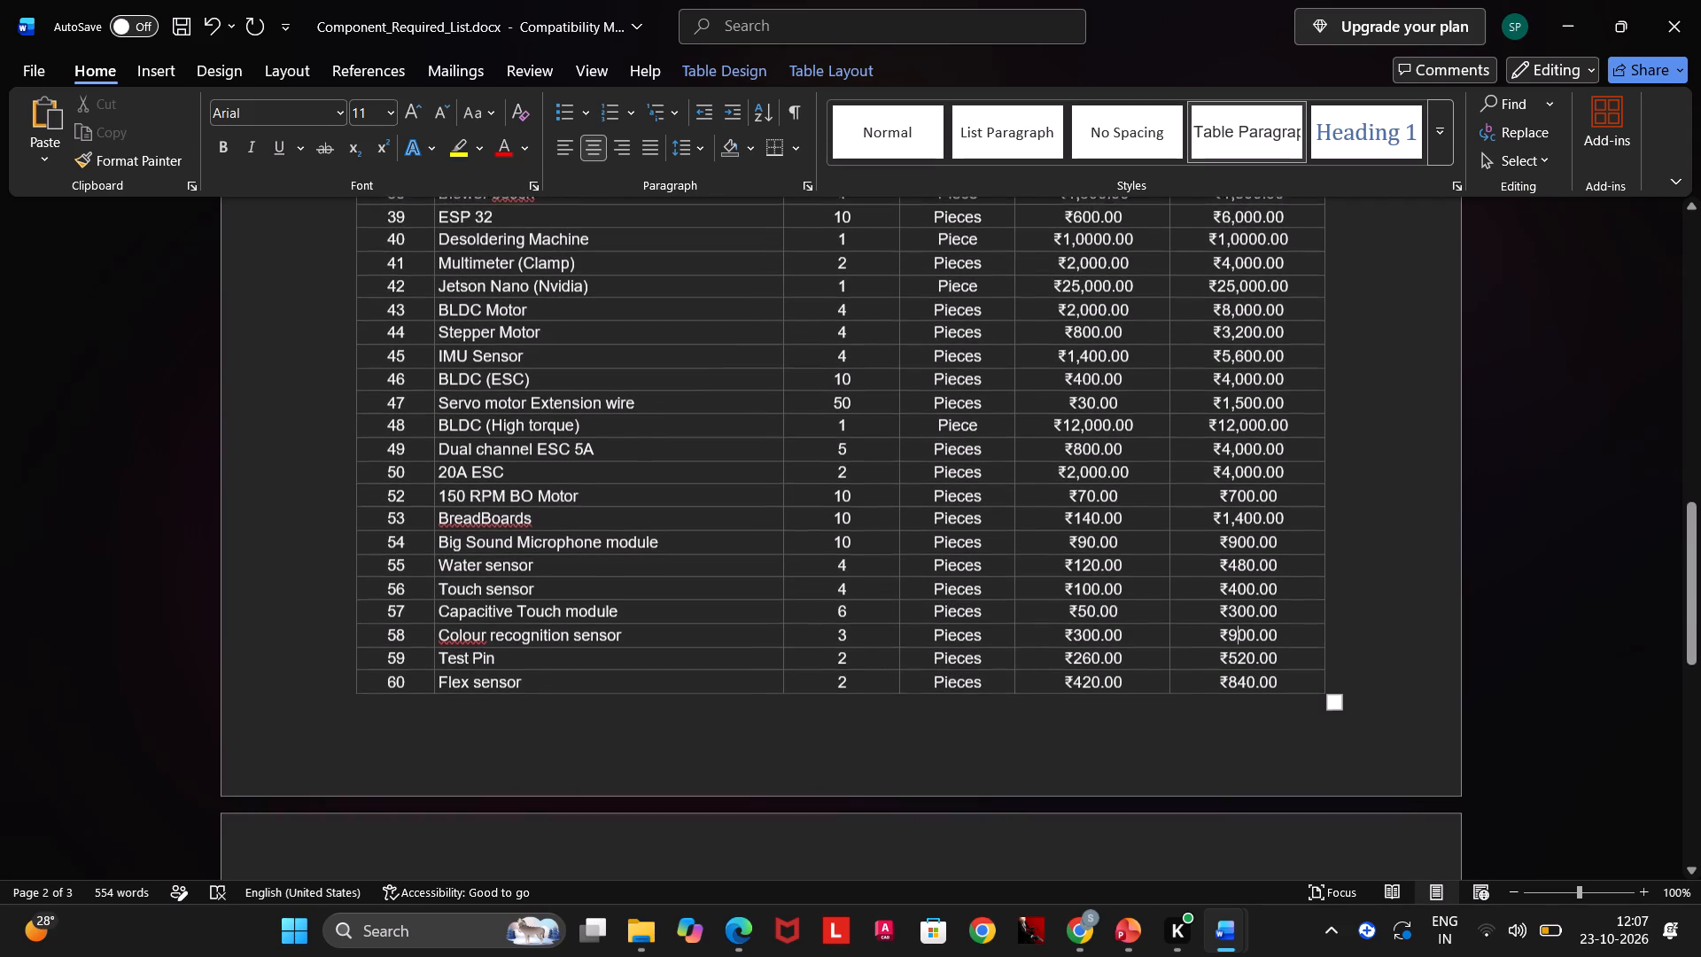
scroll(1255, 832, down, 2)
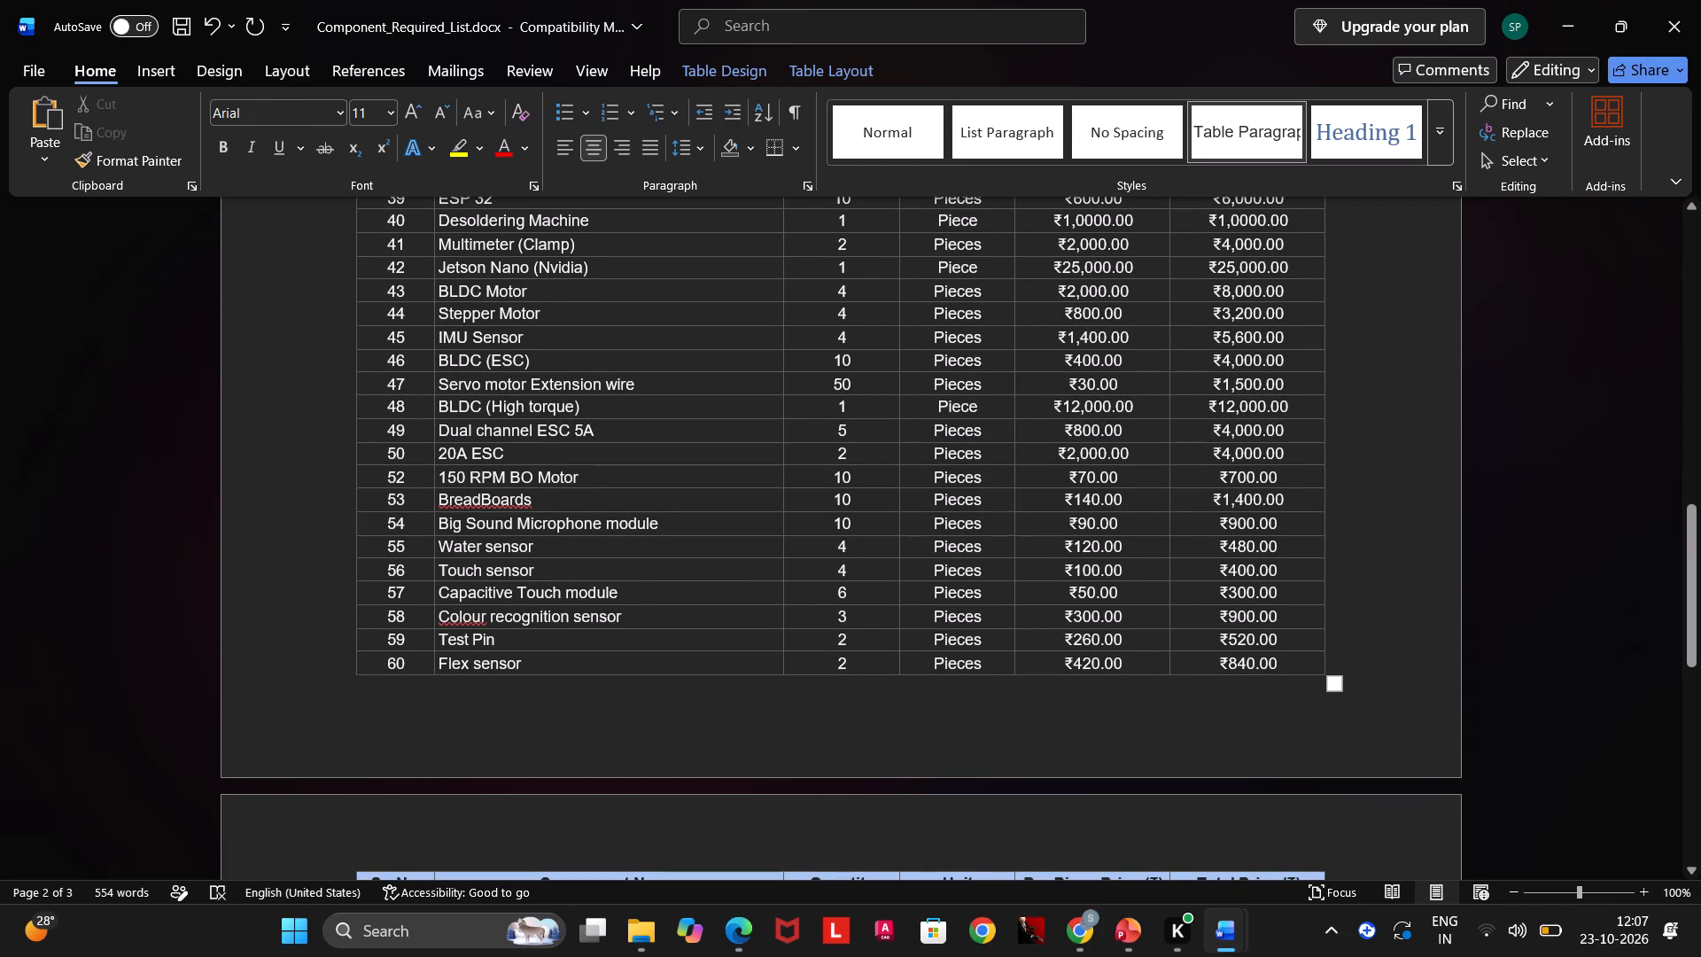
click(1091, 643)
key(BackSpace)
key(BackSpace)
text(10)
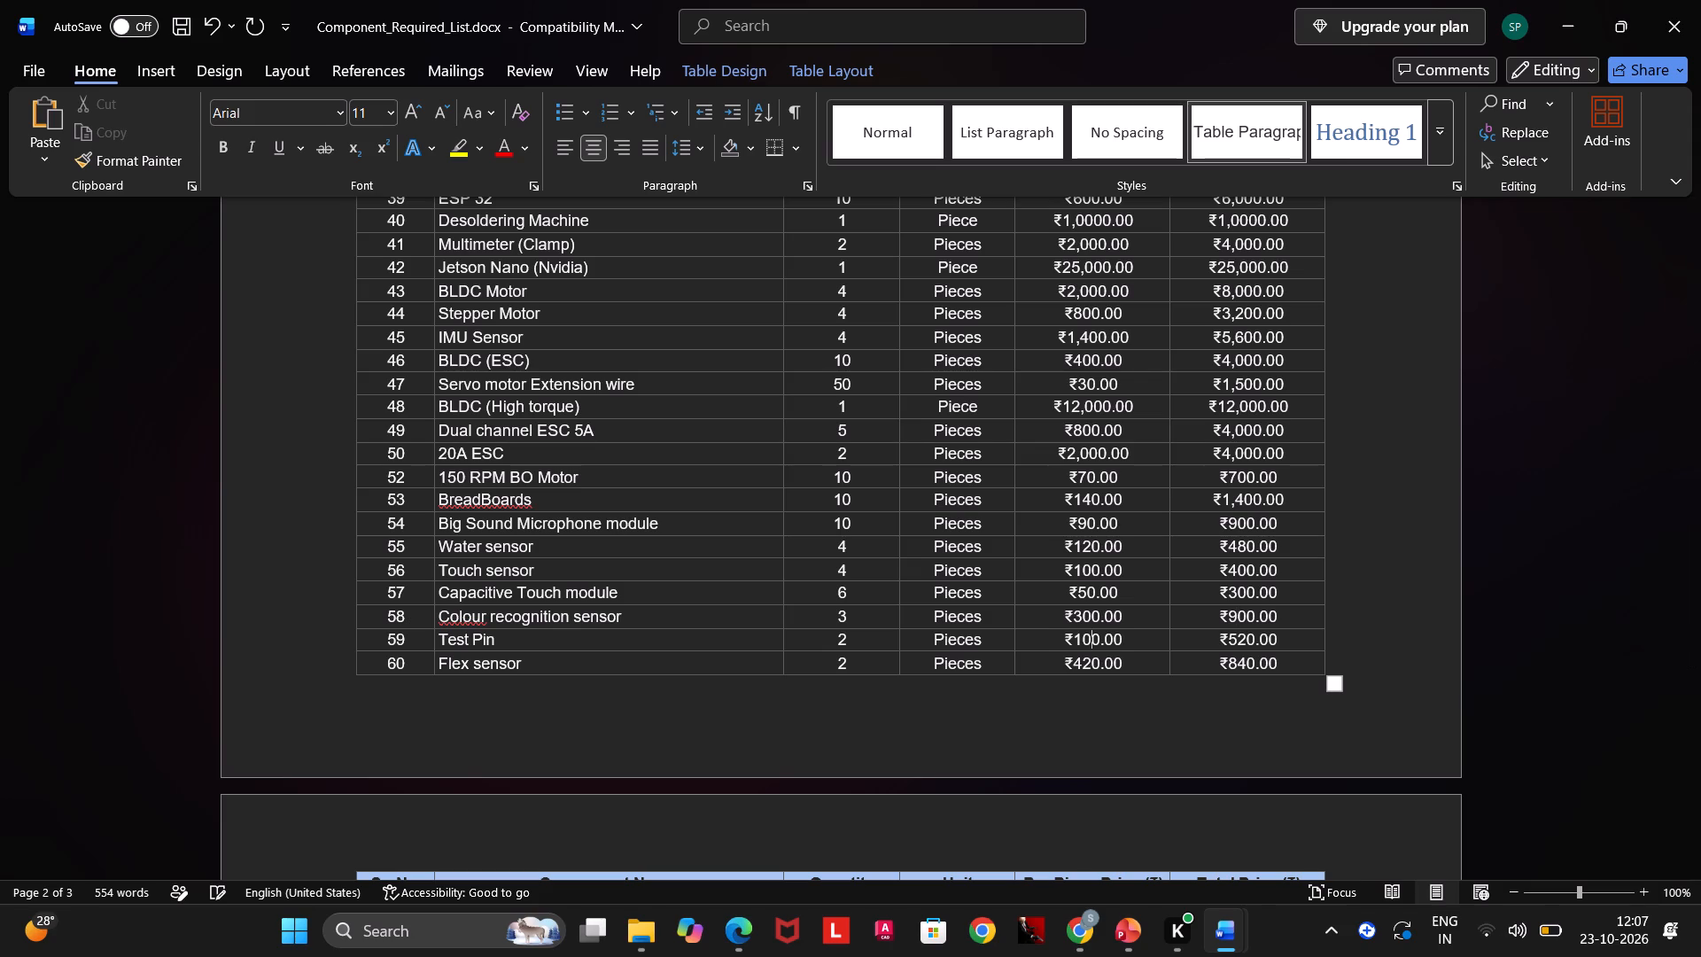
click(1250, 634)
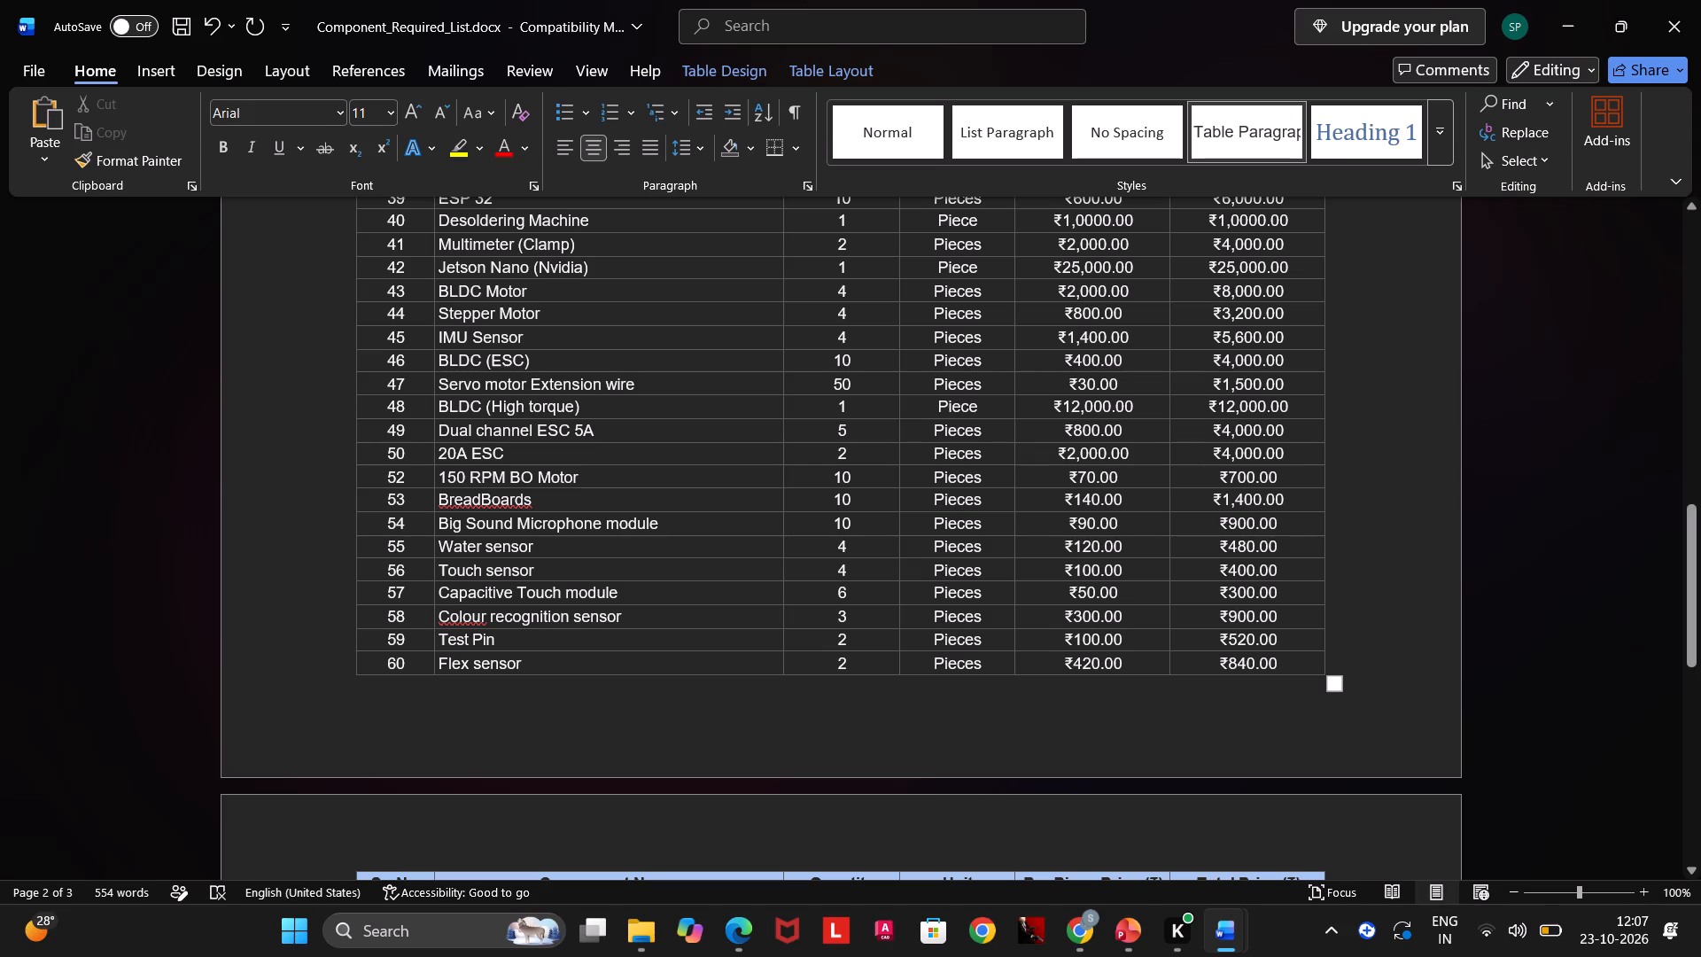
key(BackSpace)
key(BackSpace)
text(30)
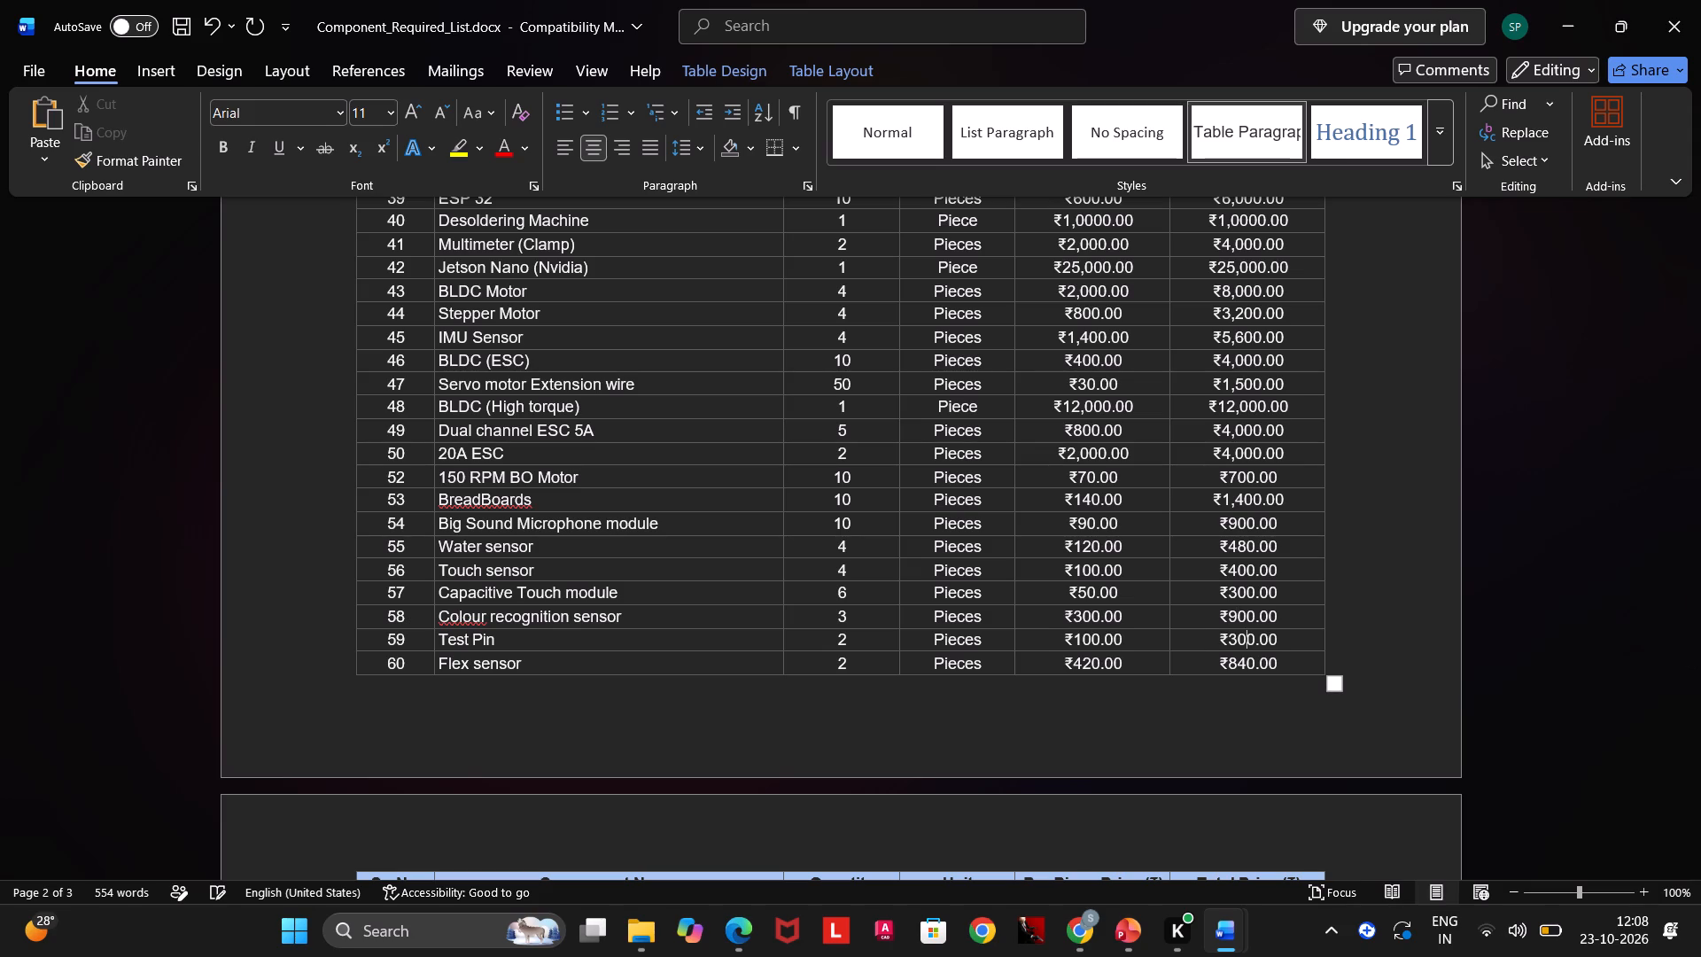
Set the Test Pin's quantity in row 59 to 3.
click(857, 640)
key(BackSpace)
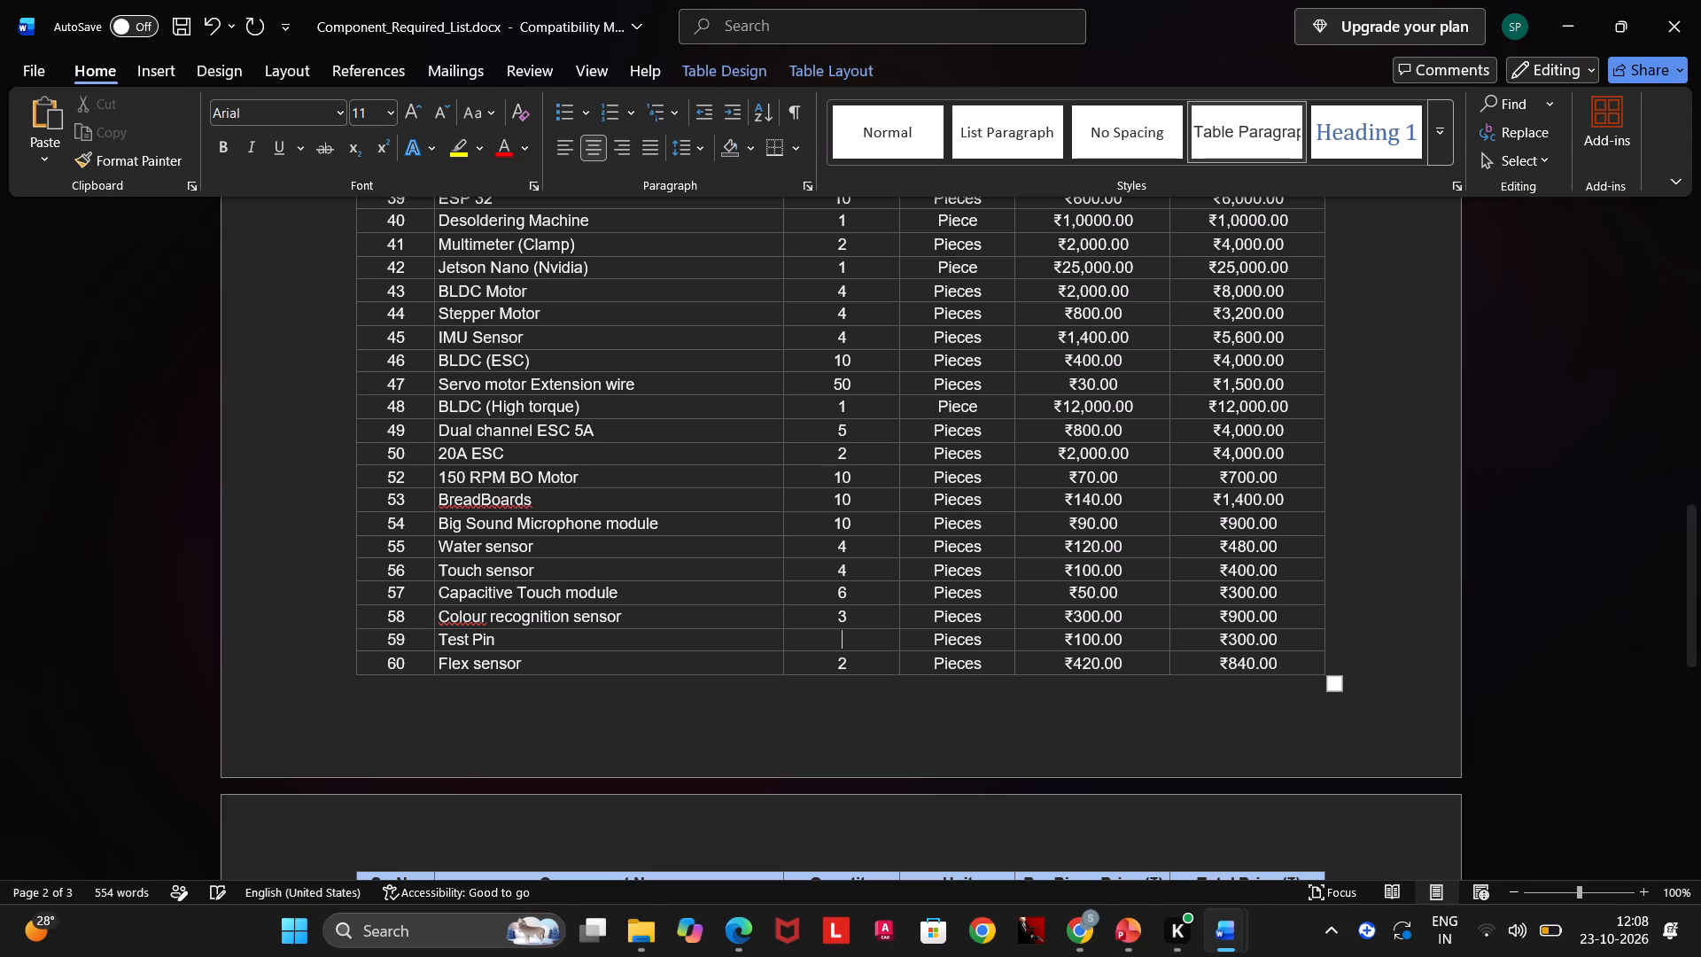
key(3)
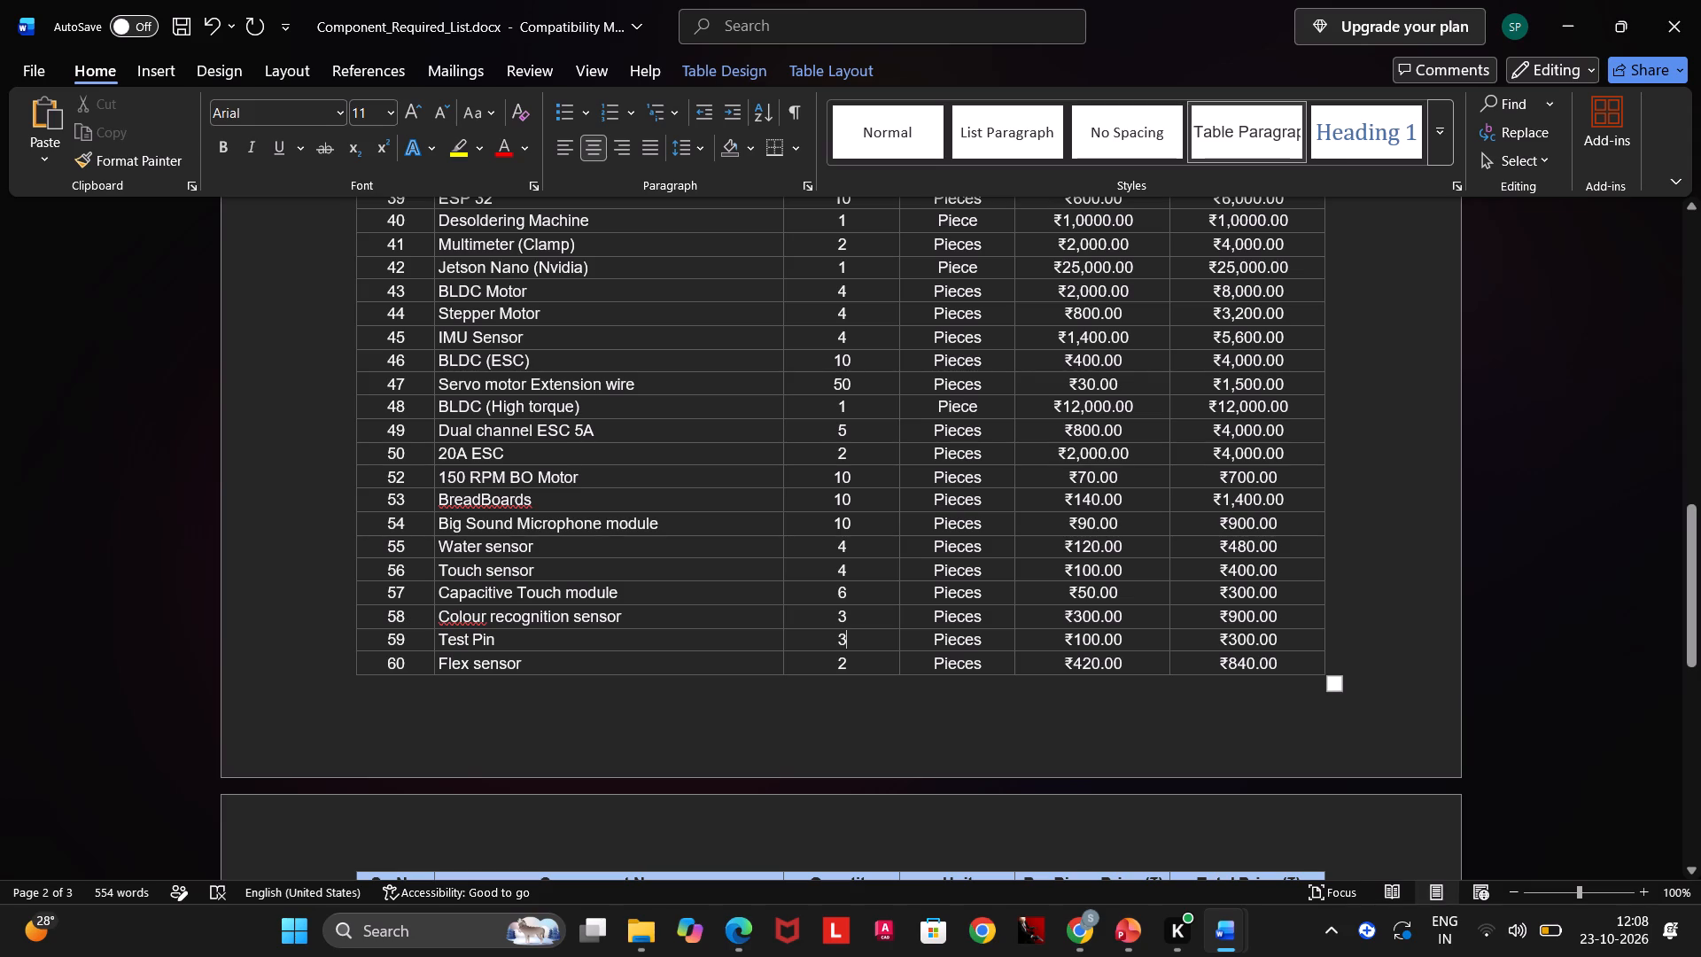
Set the Flex sensor's per piece price in row 60 to ₹260.00 and its total price to ₹520.00.
click(1092, 663)
key(BackSpace)
key(BackSpace)
text(260)
key(BackSpace)
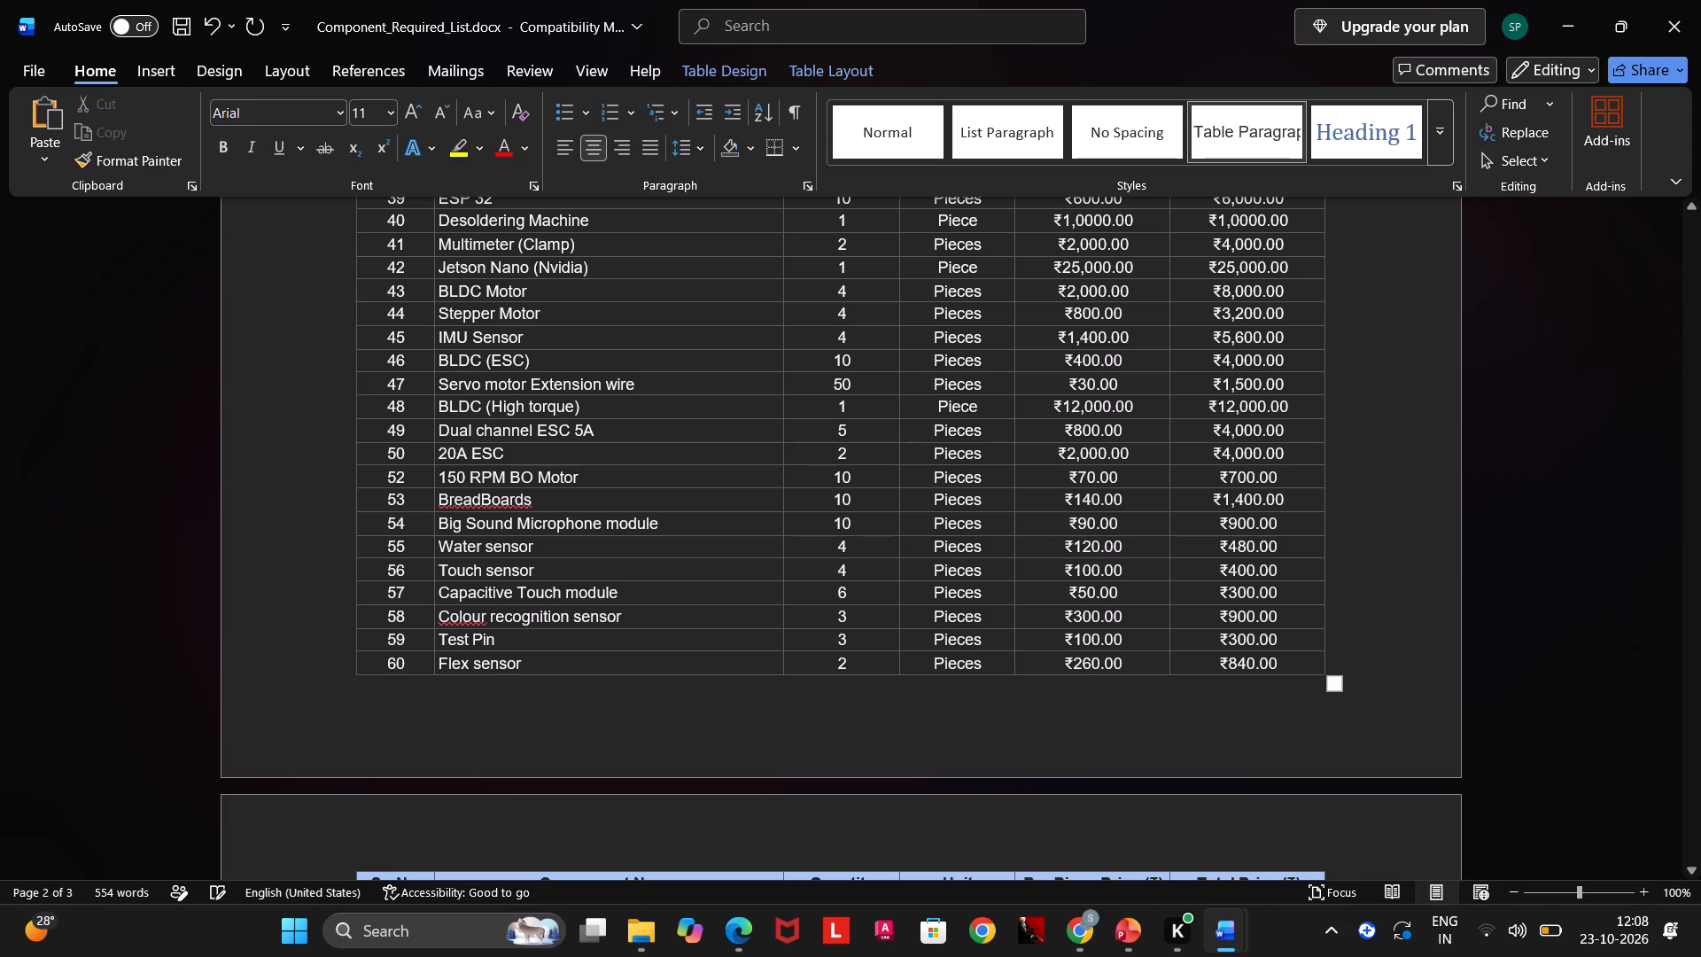
click(1249, 657)
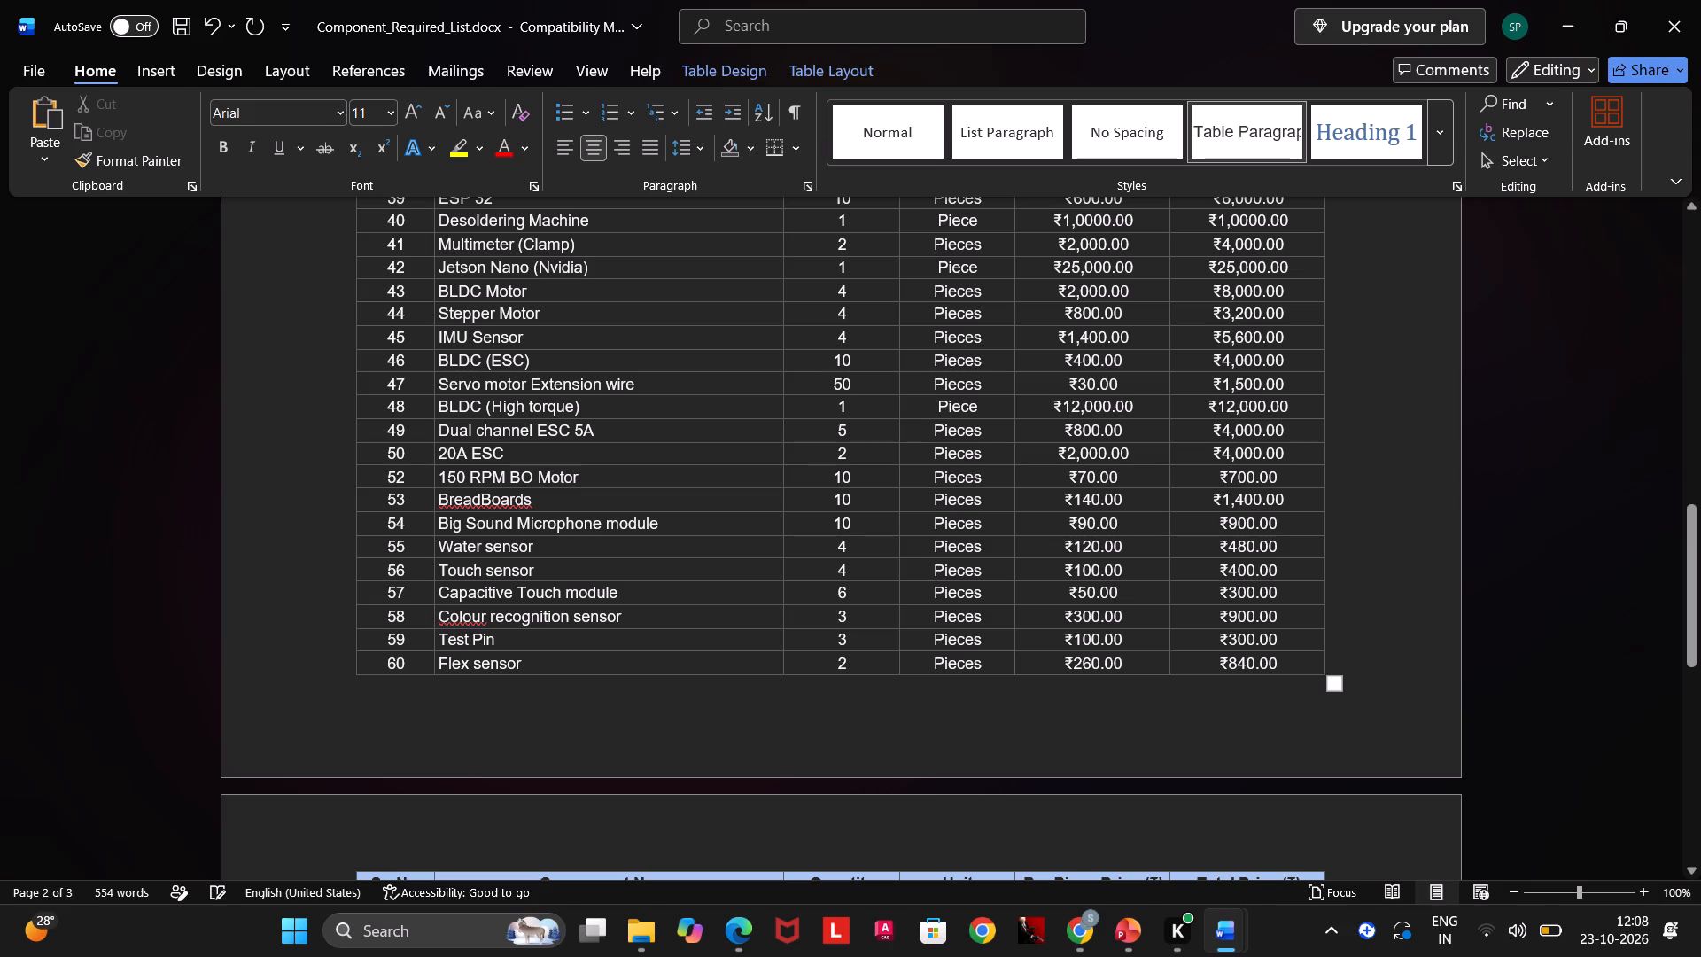
key(BackSpace)
key(BackSpace)
text(52)
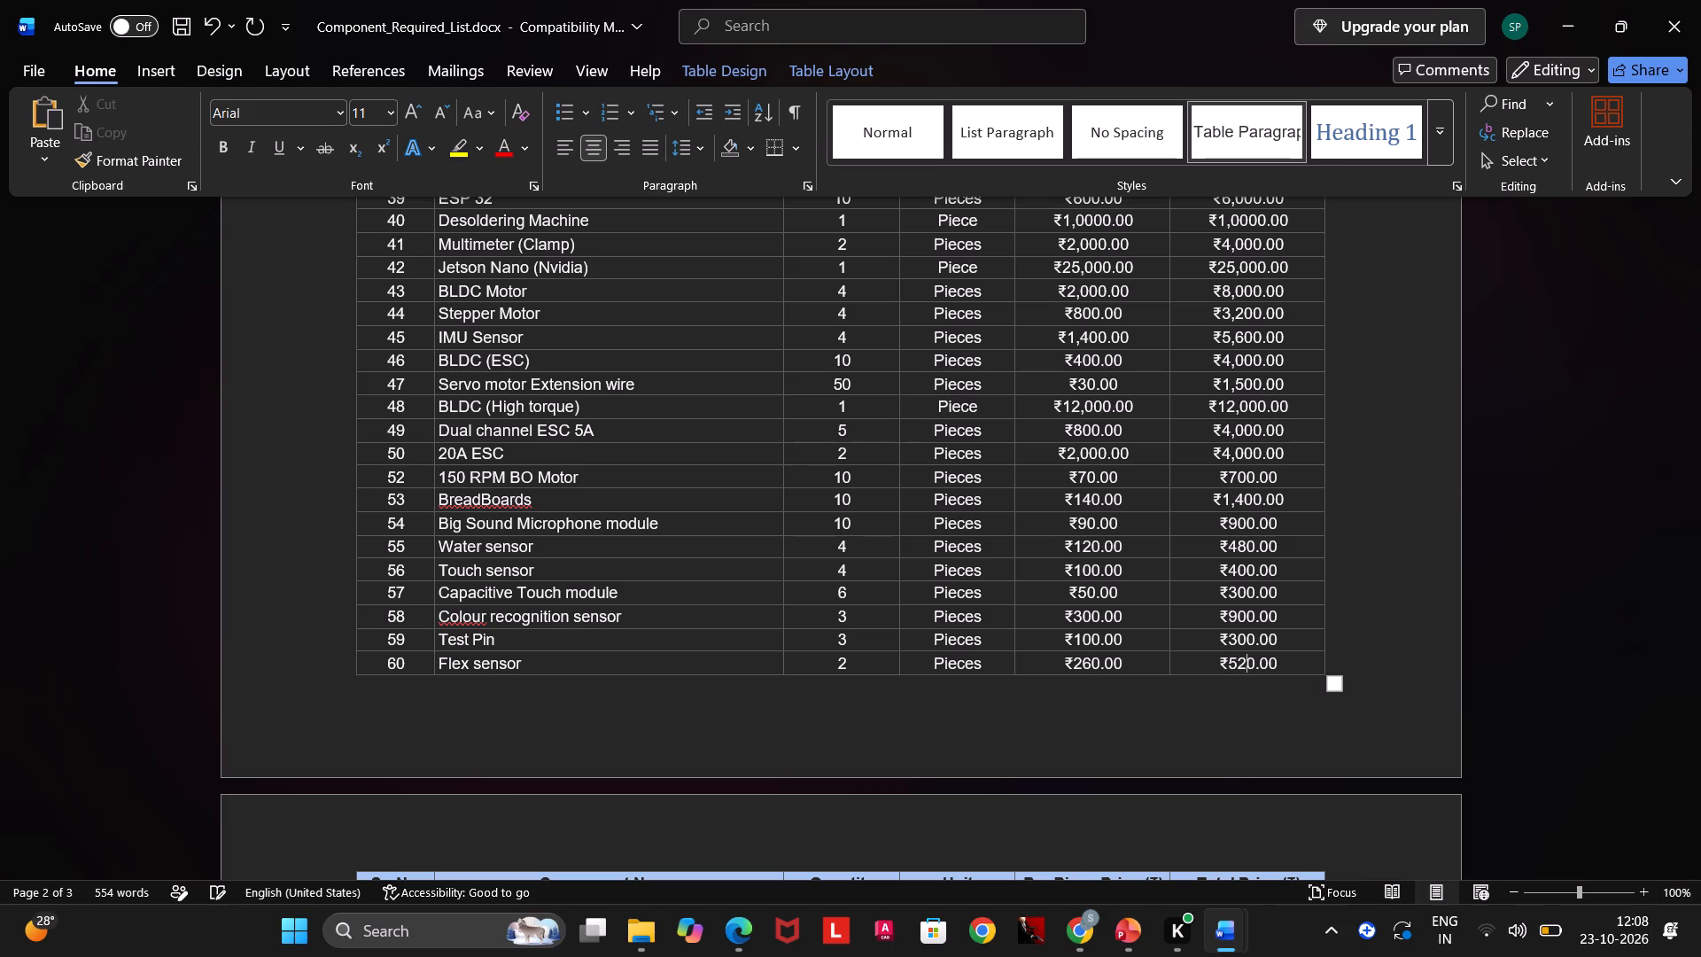
Set the Force sensor's per piece price in row 61 to ₹420.00.
scroll(1249, 657, down, 14)
scroll(1249, 657, up, 1)
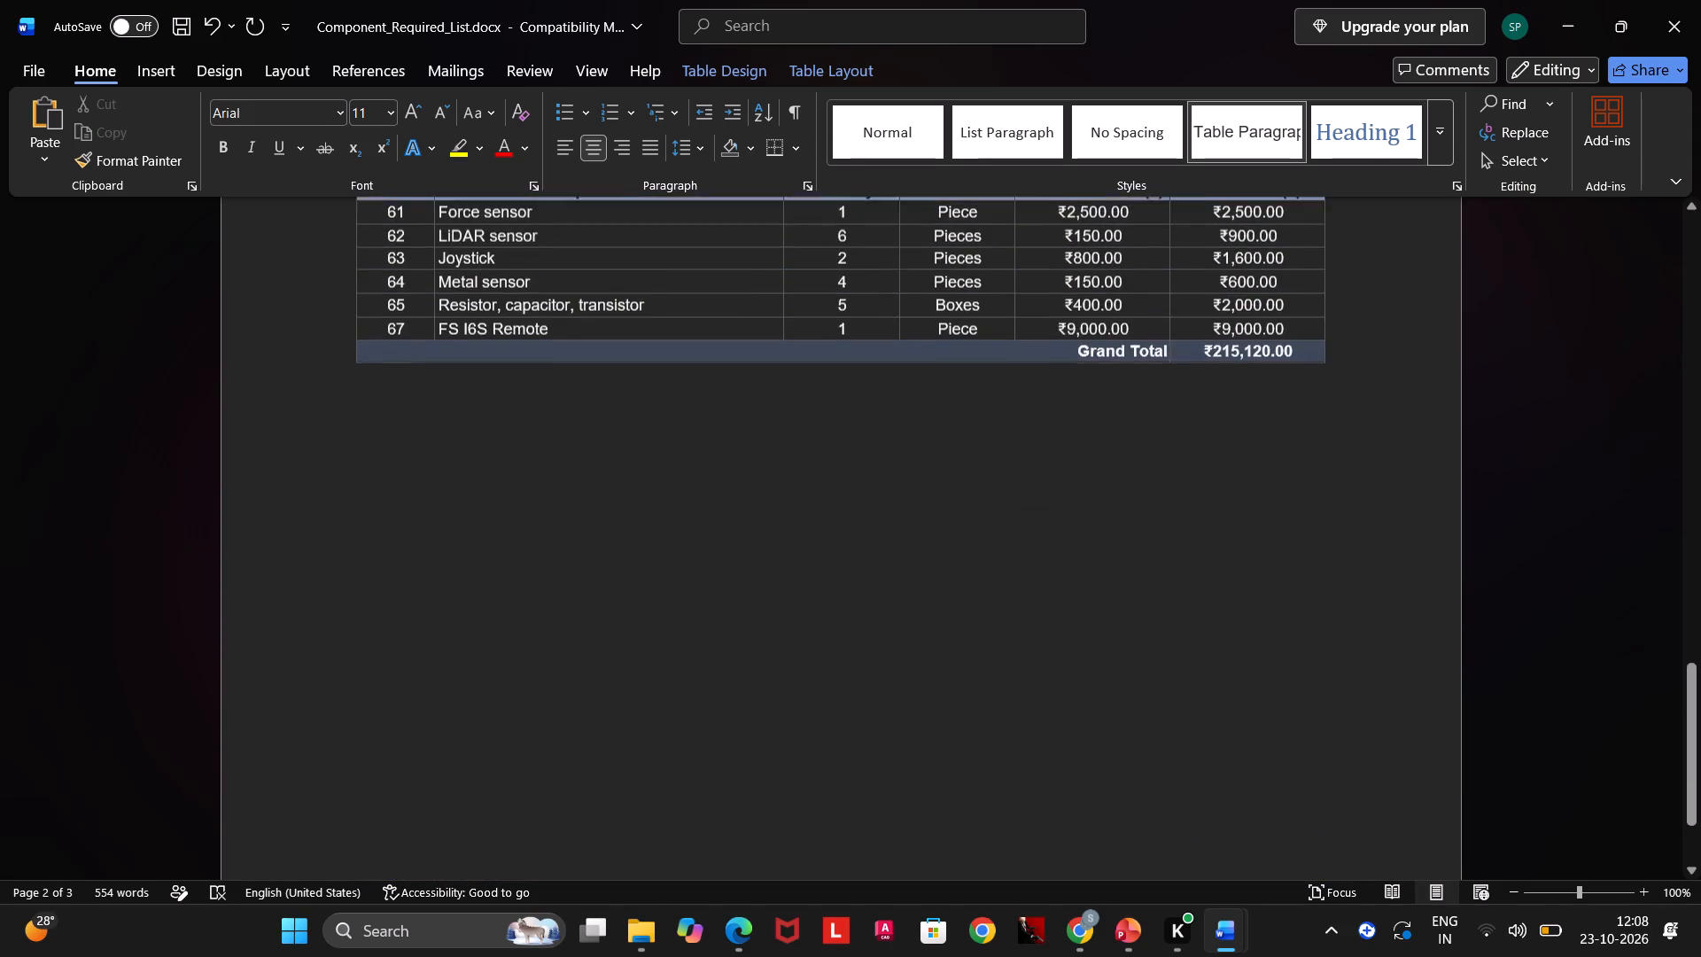
scroll(1249, 657, up, 3)
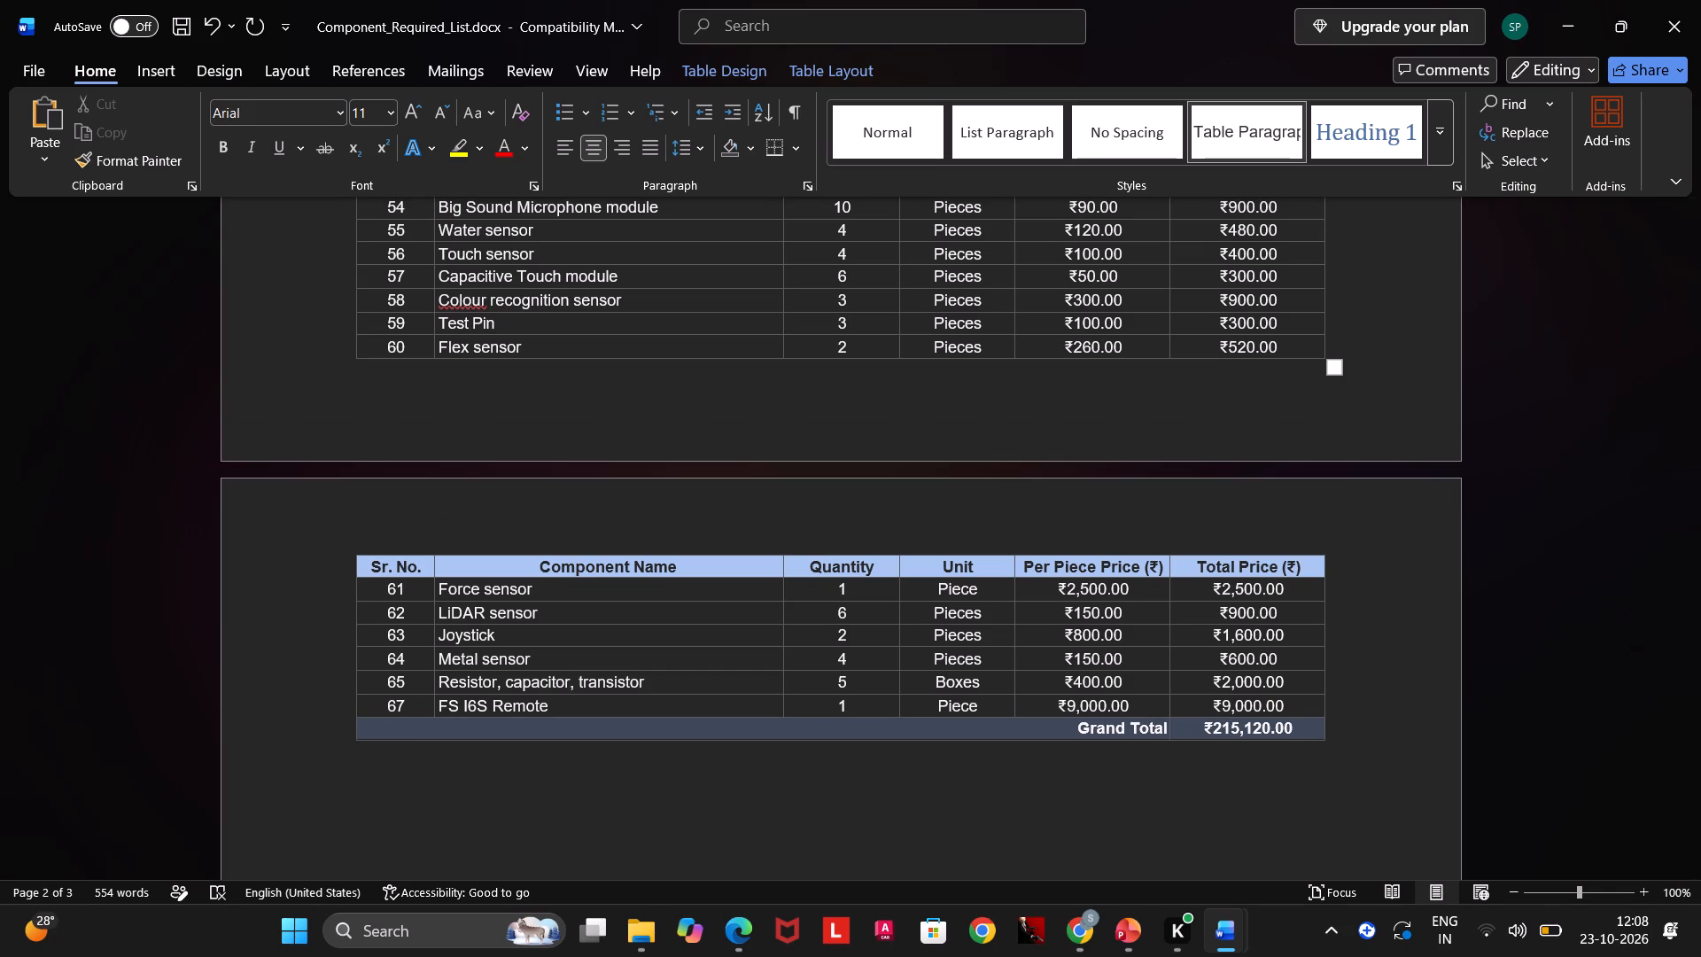
click(1099, 590)
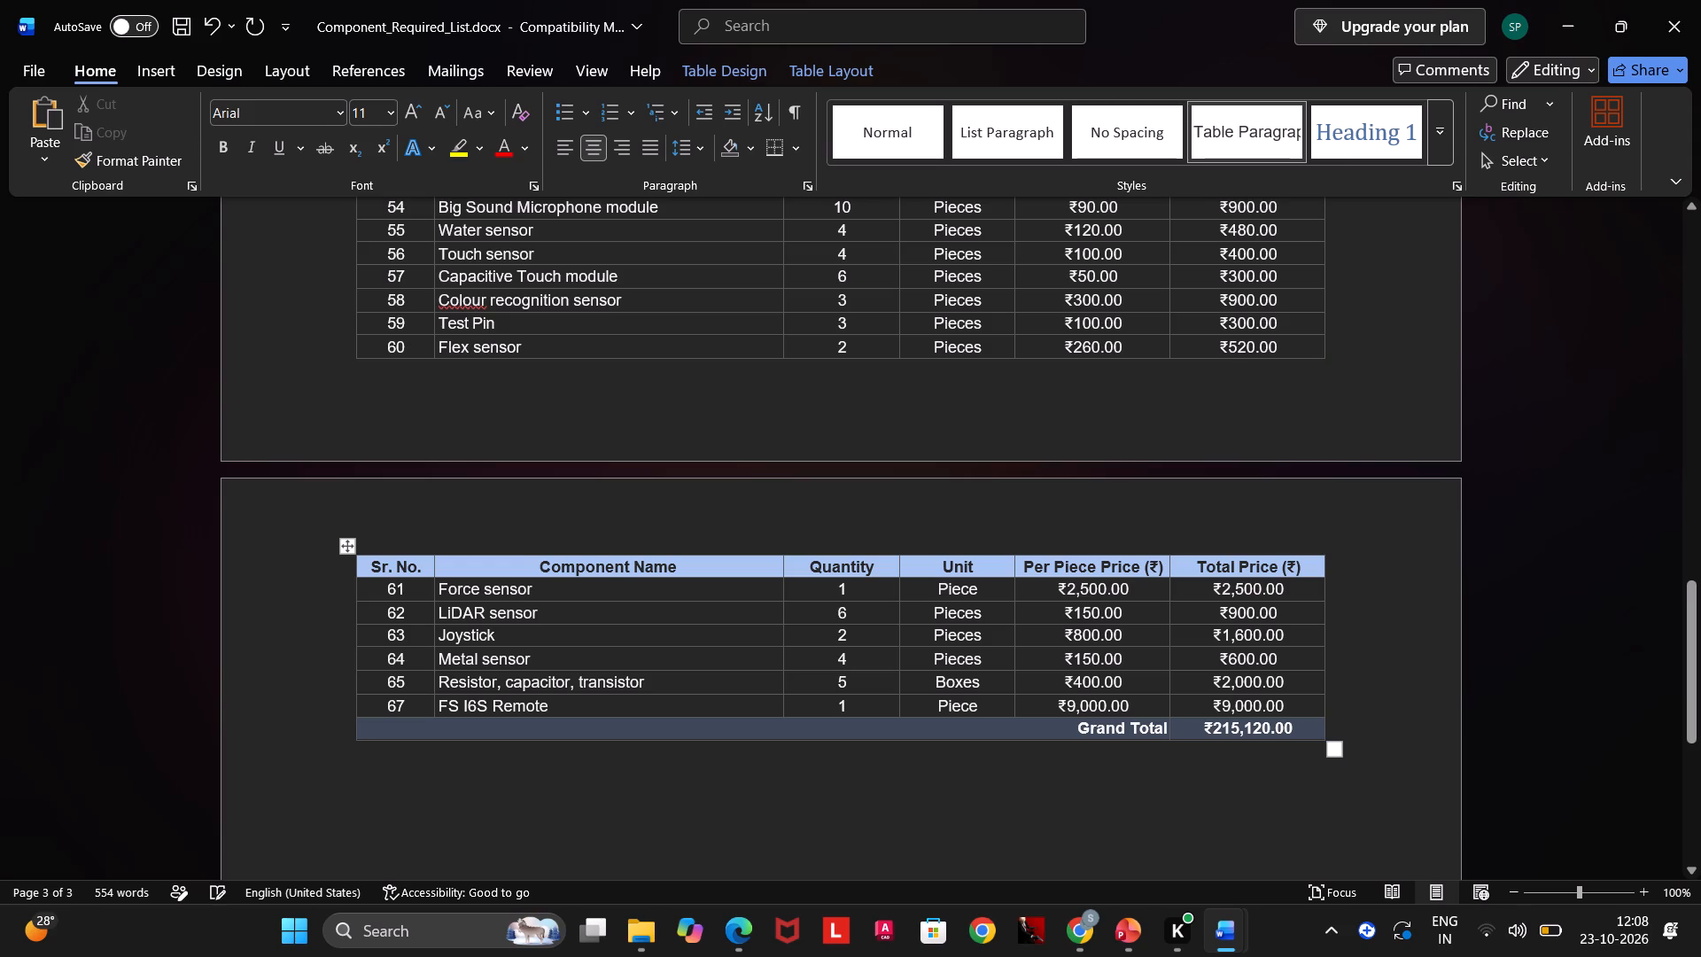
key(BackSpace)
key(BackSpace)
key(BackSpace)
key(BackSpace)
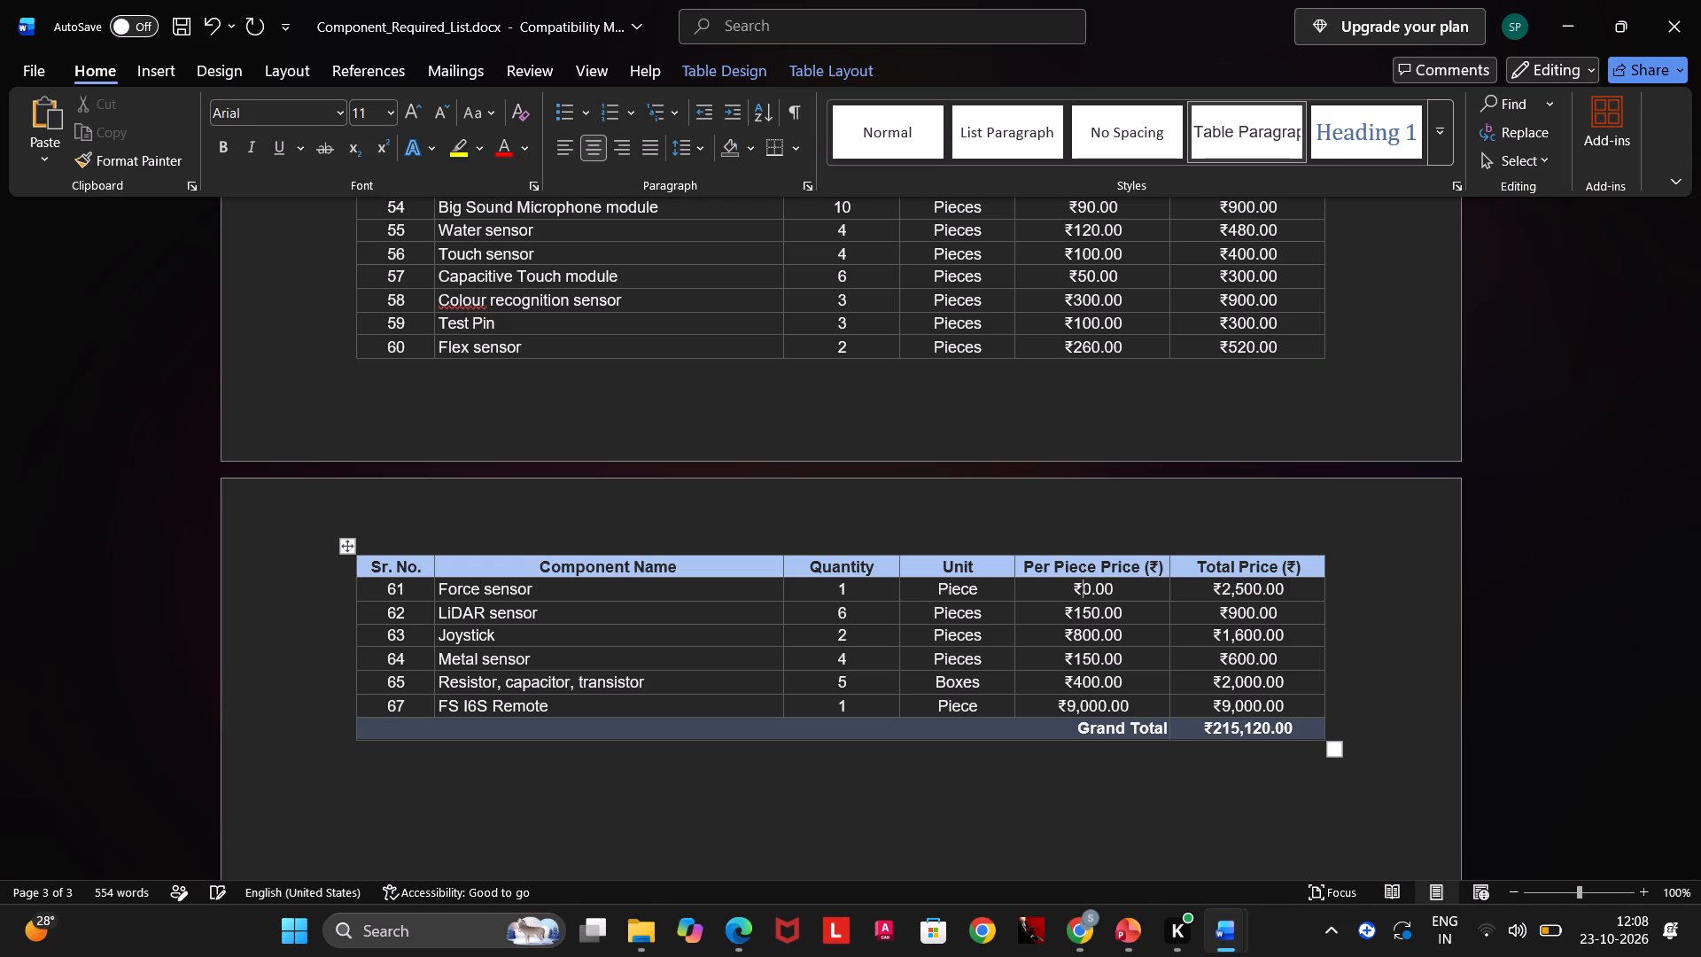
text(42)
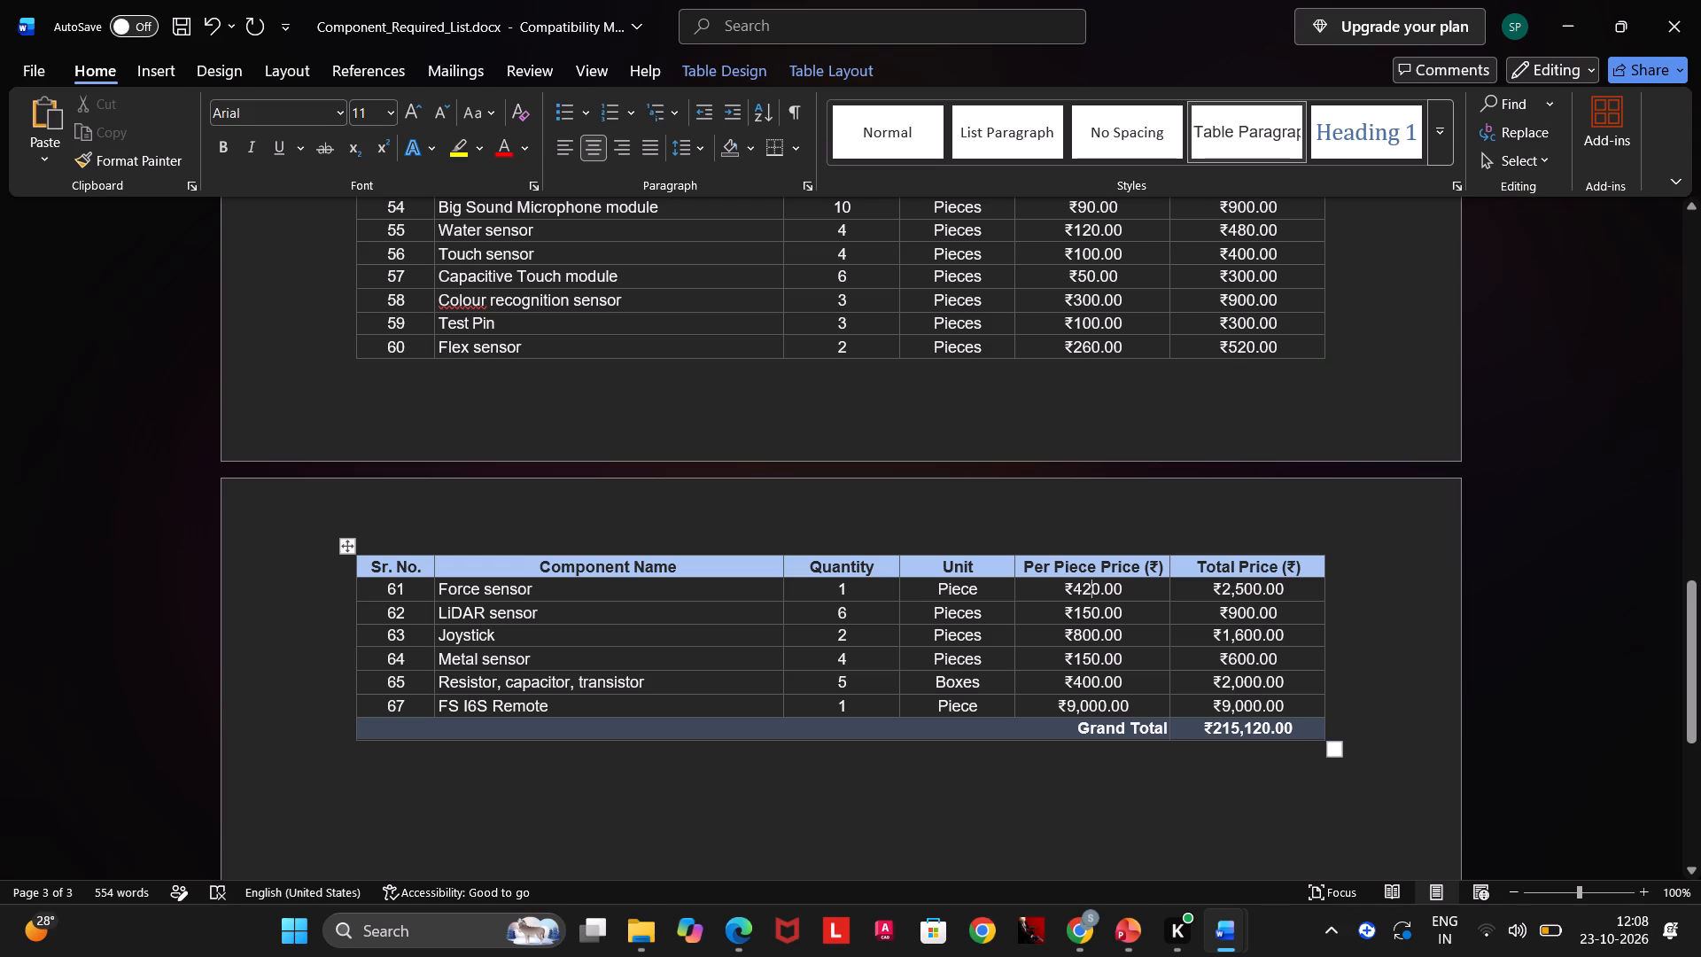
Set the total price of the Force sensor in row 61 to ₹840.00.
click(1249, 583)
key(BackSpace)
key(BackSpace)
key(BackSpace)
key(BackSpace)
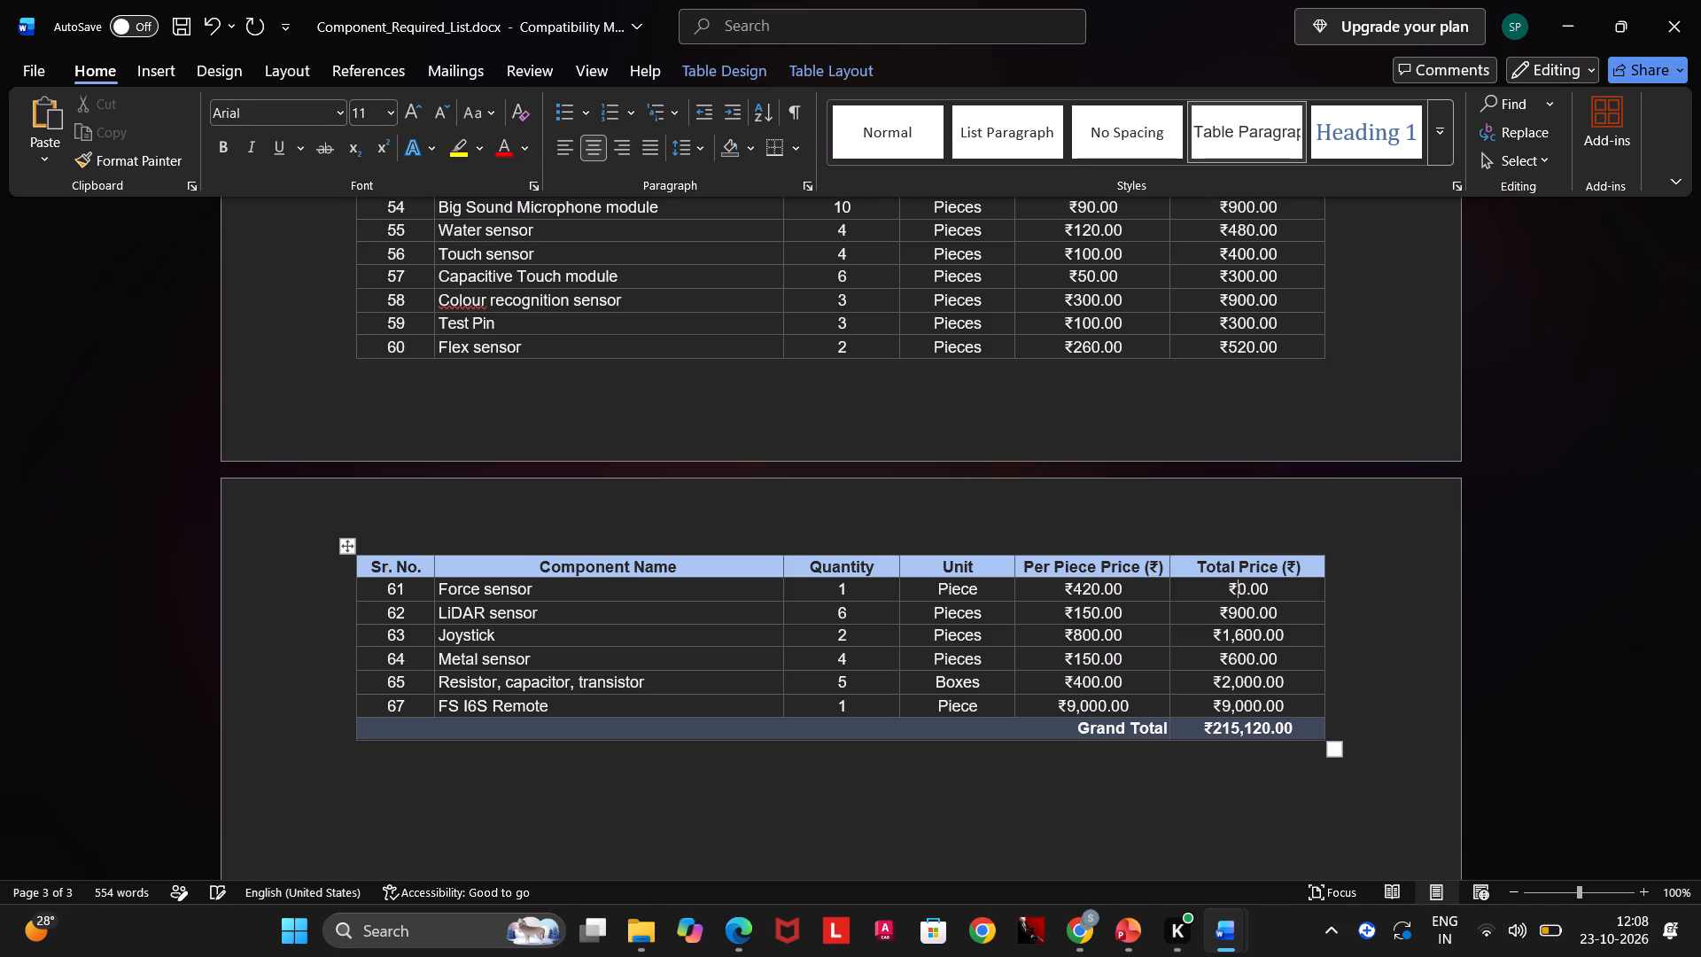
text(47)
key(BackSpace)
key(4)
key(BackSpace)
key(BackSpace)
text(84)
Set the Force sensor's quantity in row 61 to 2.
click(866, 588)
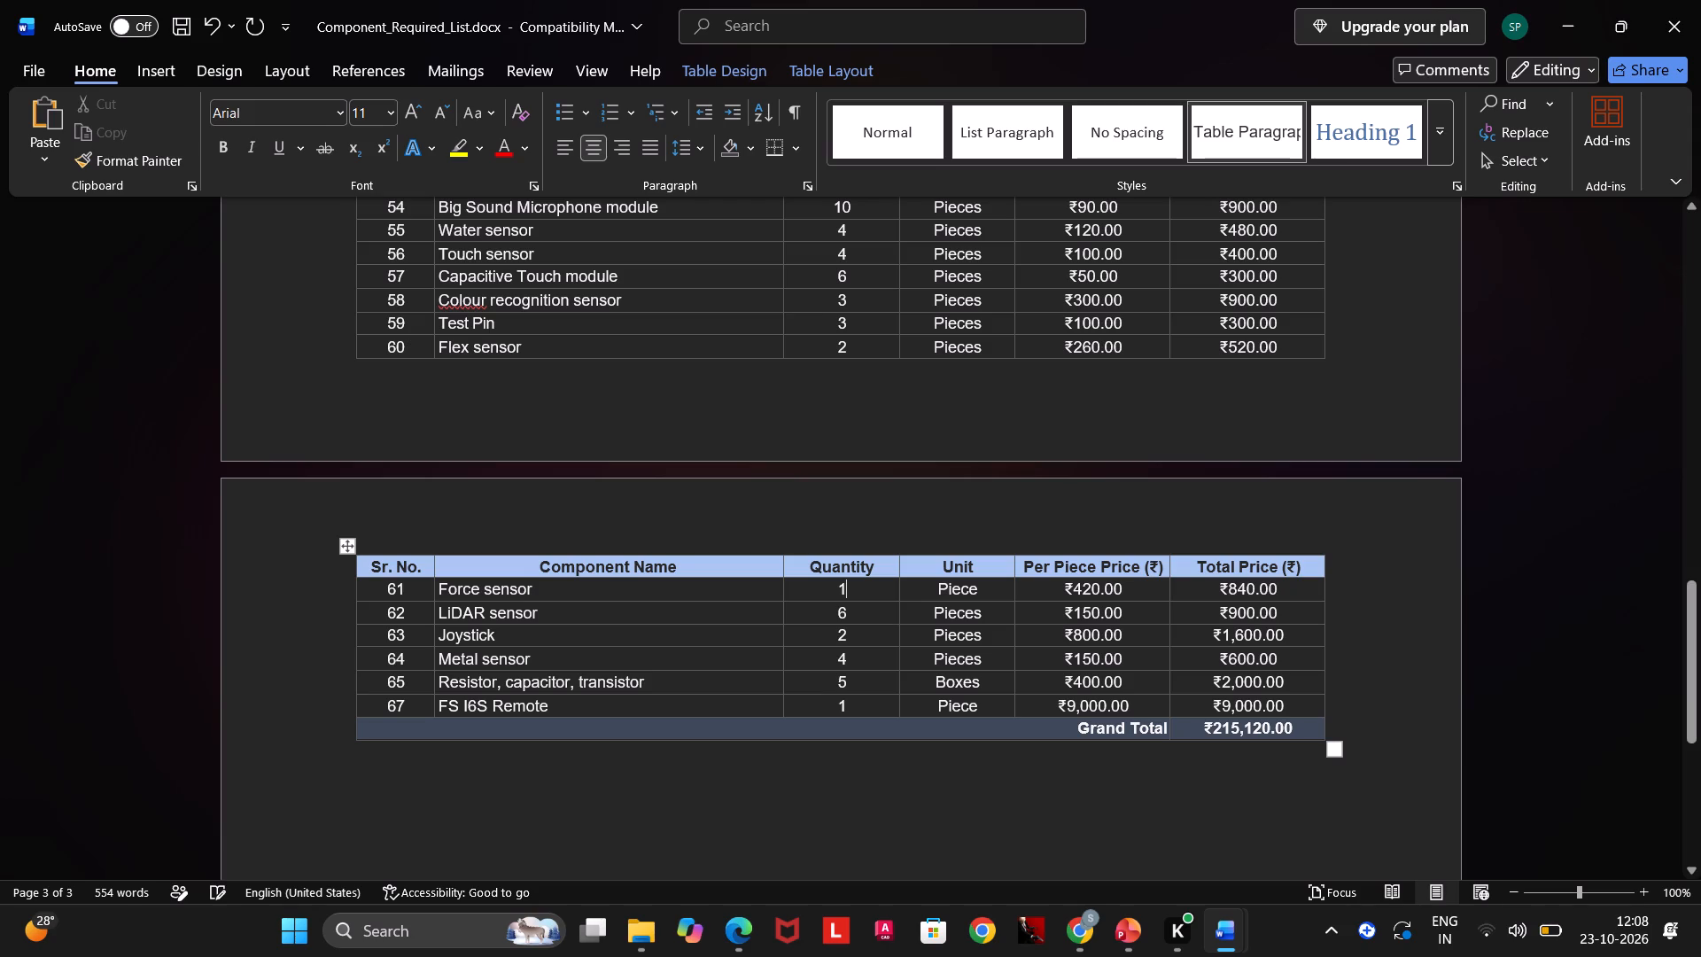
key(BackSpace)
key(2)
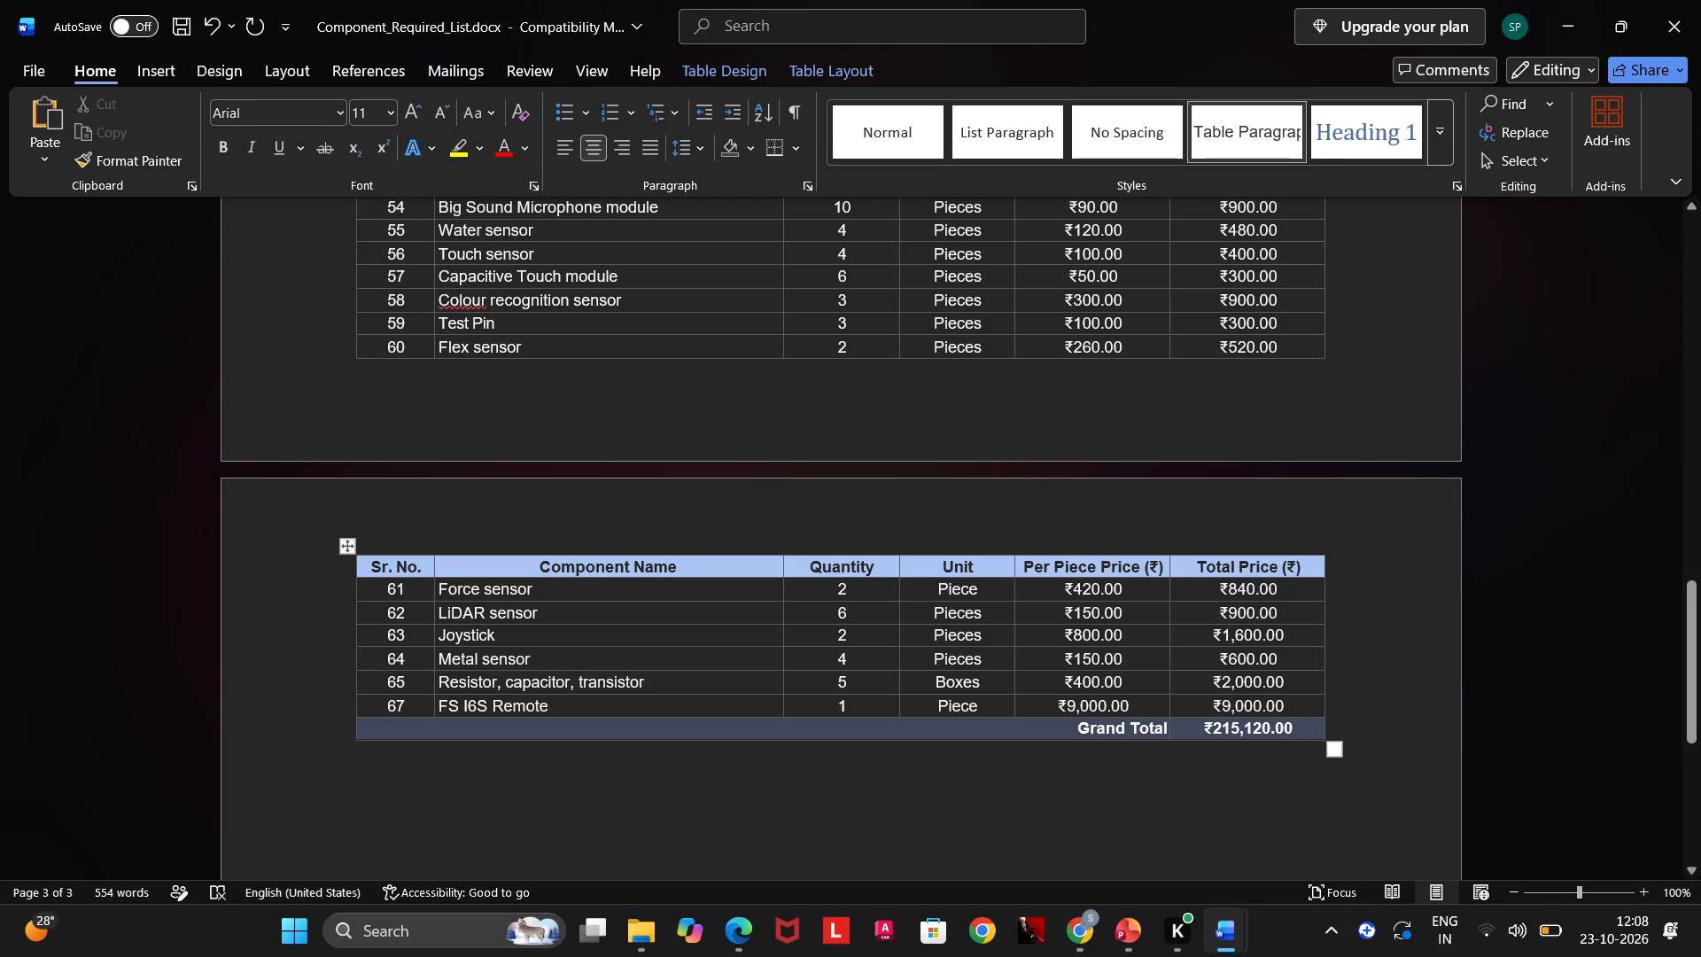
Set the LiDAR sensor's per piece price in row 62 to ₹2500.00 and its total price to ₹2500.00.
click(1083, 609)
key(Right)
key(BackSpace)
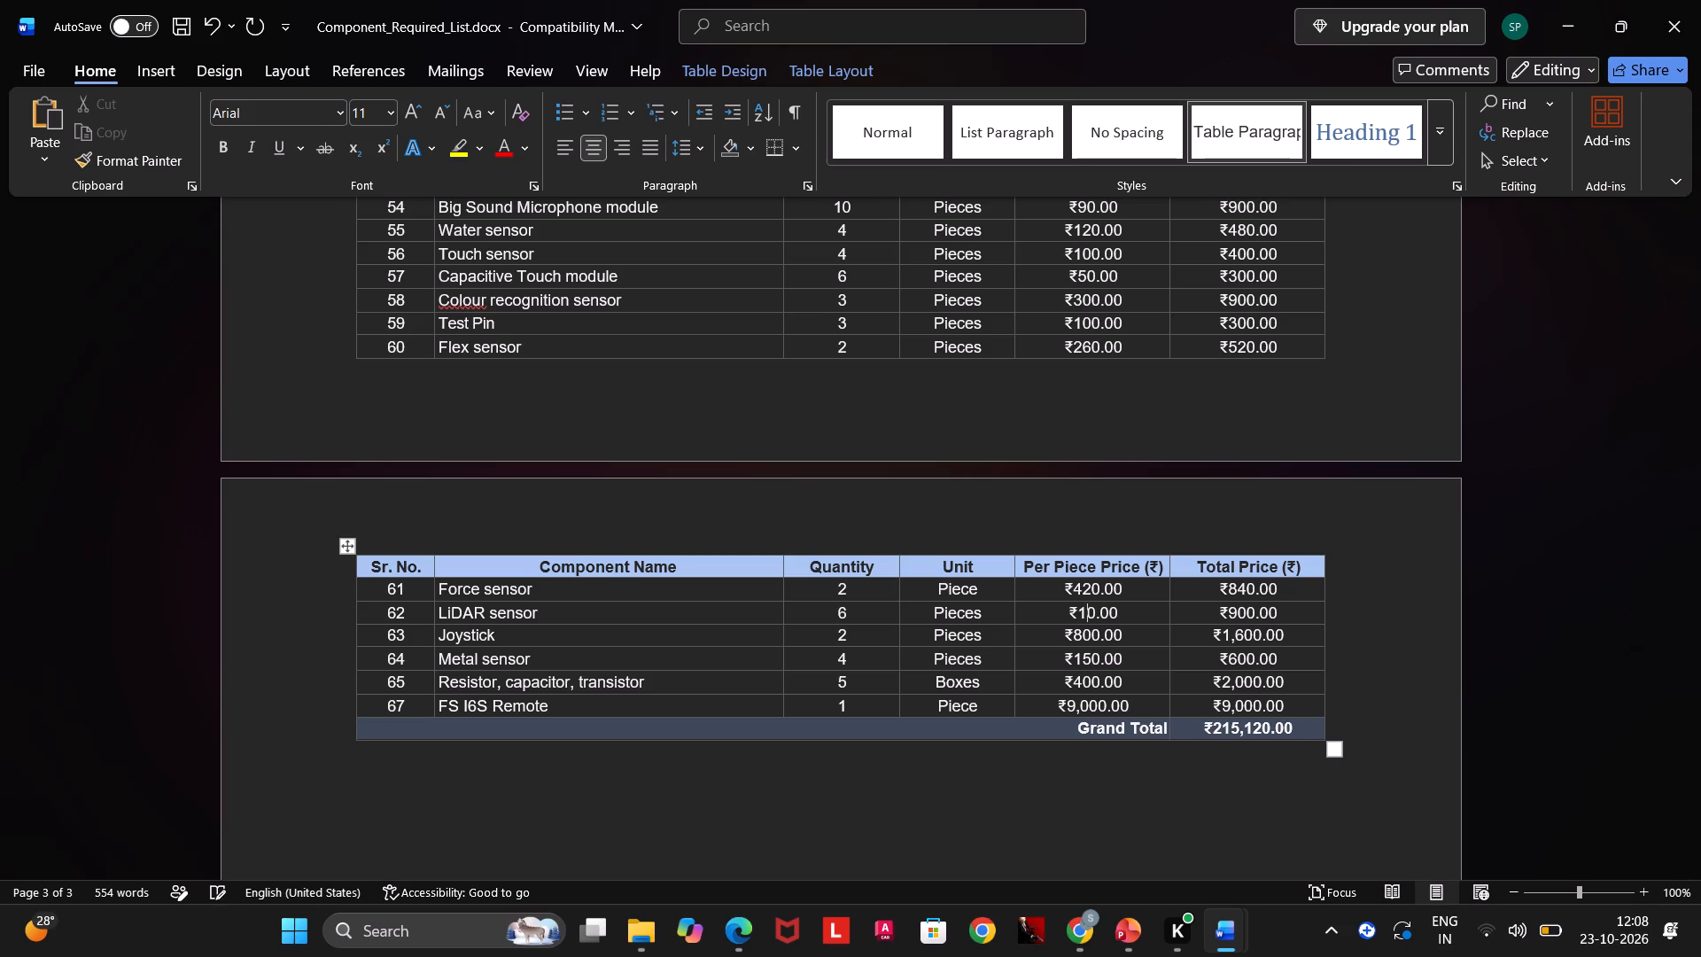
key(BackSpace)
text(25)
key(0)
click(1243, 611)
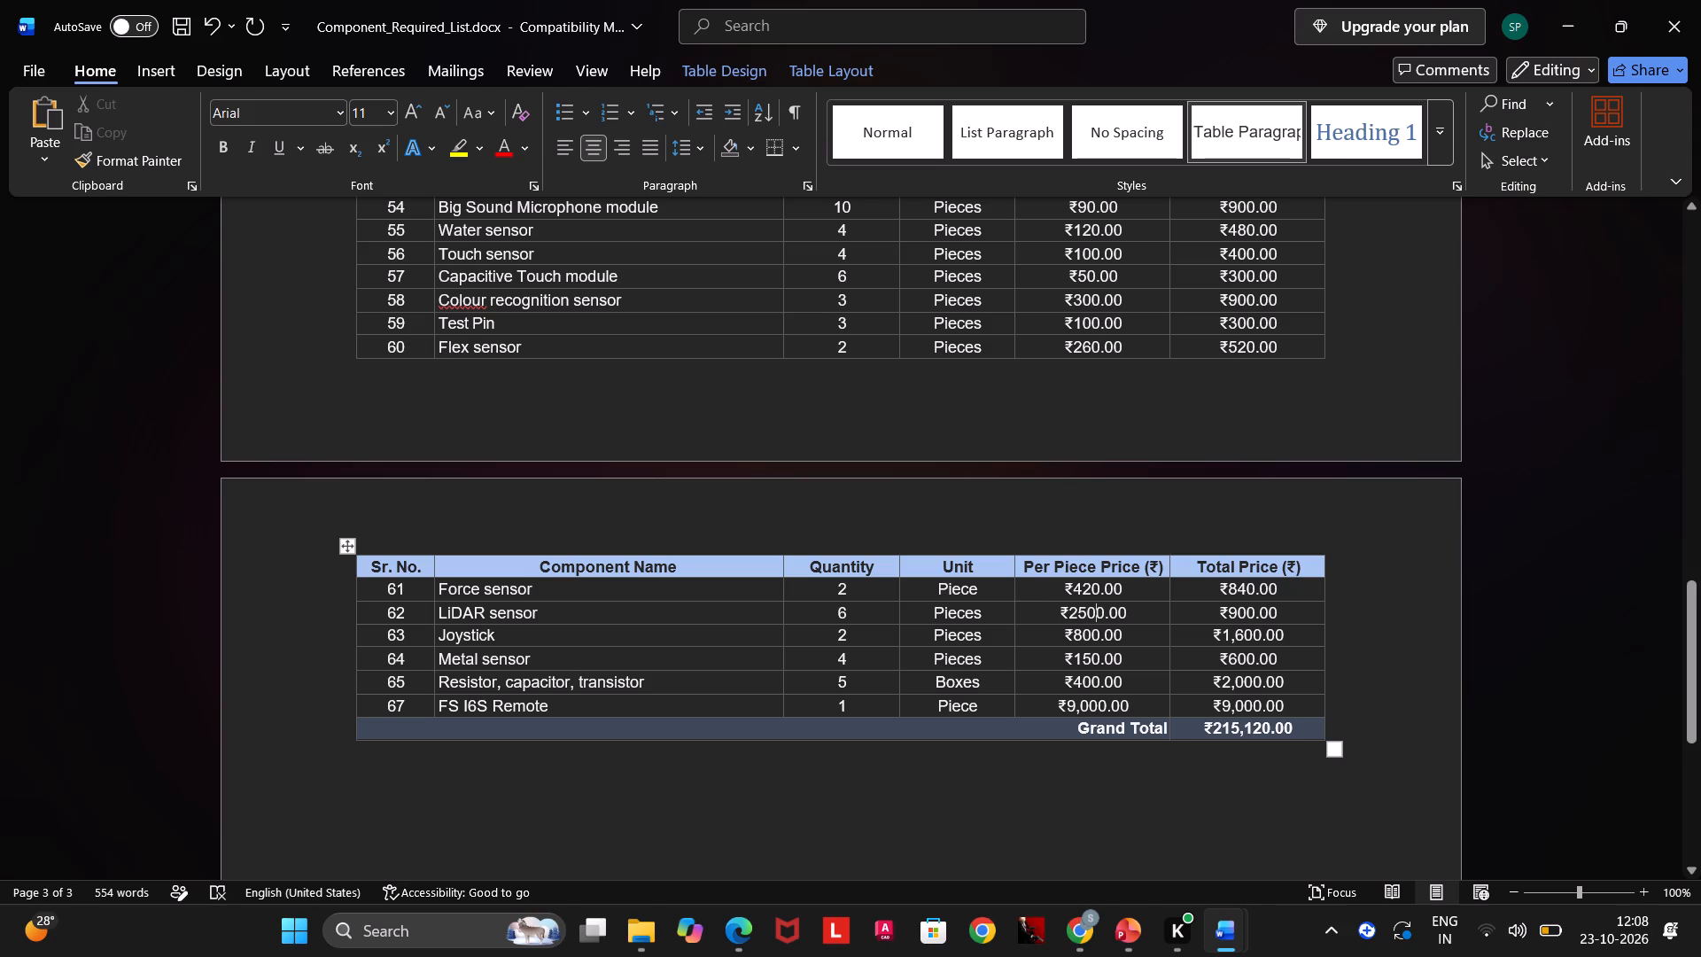
key(BackSpace)
key(BackSpace)
text(250)
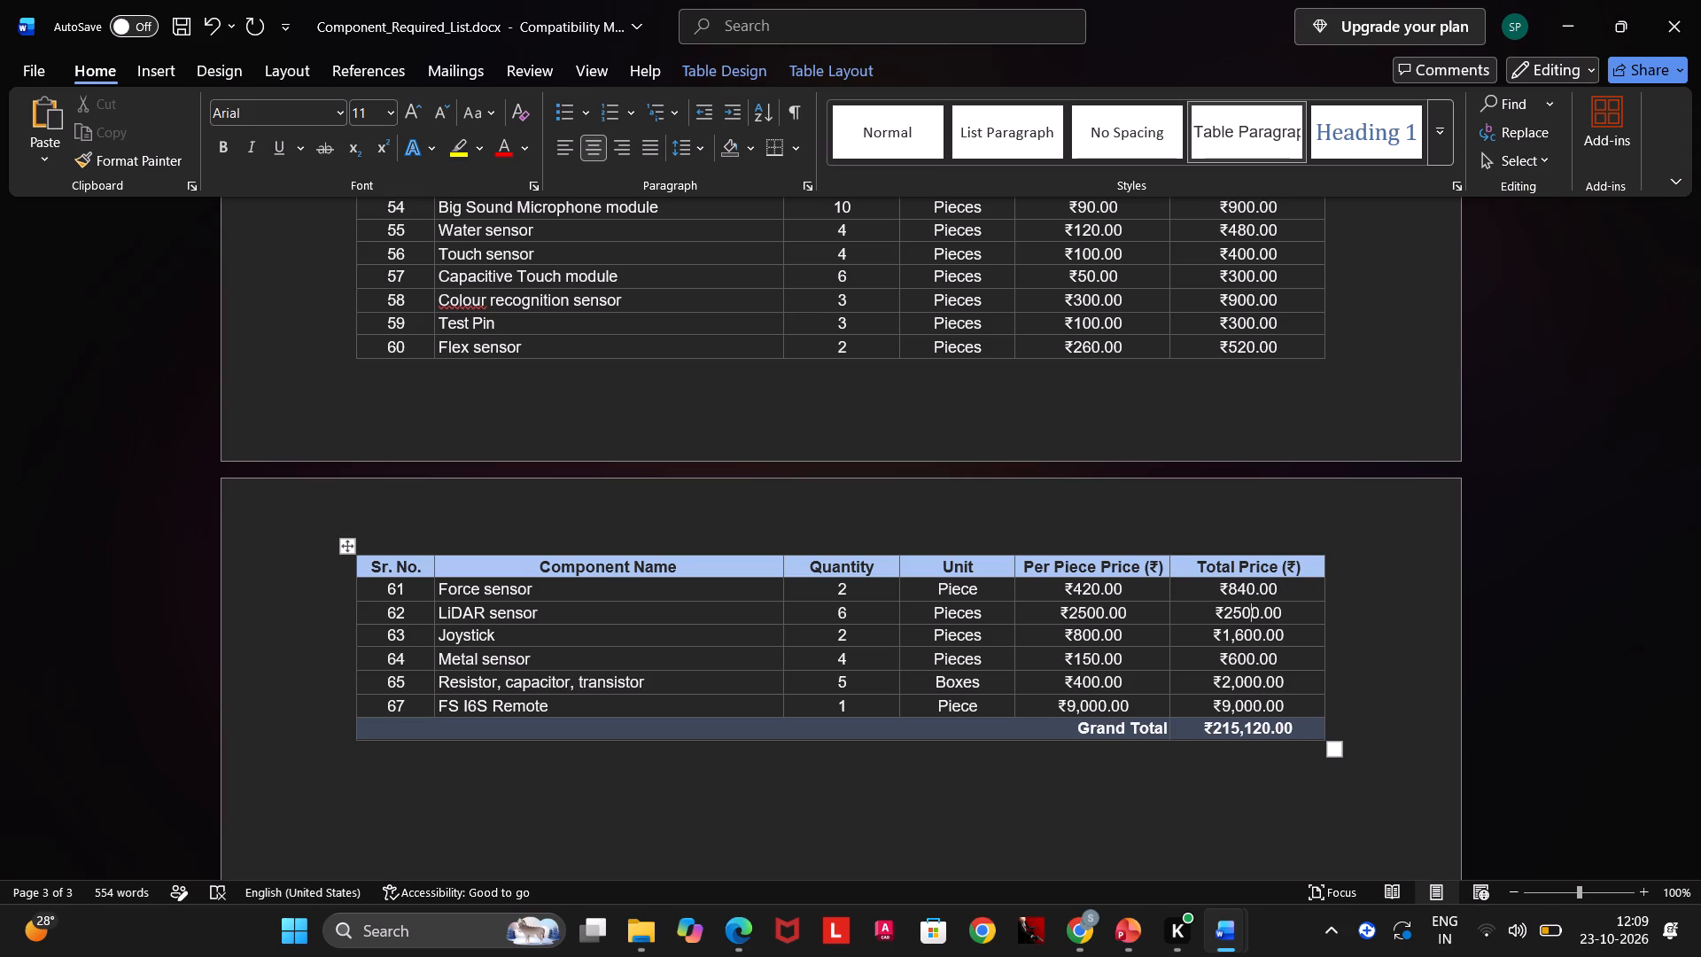
Set the LiDAR sensor's quantity in row 62 to 1.
click(874, 614)
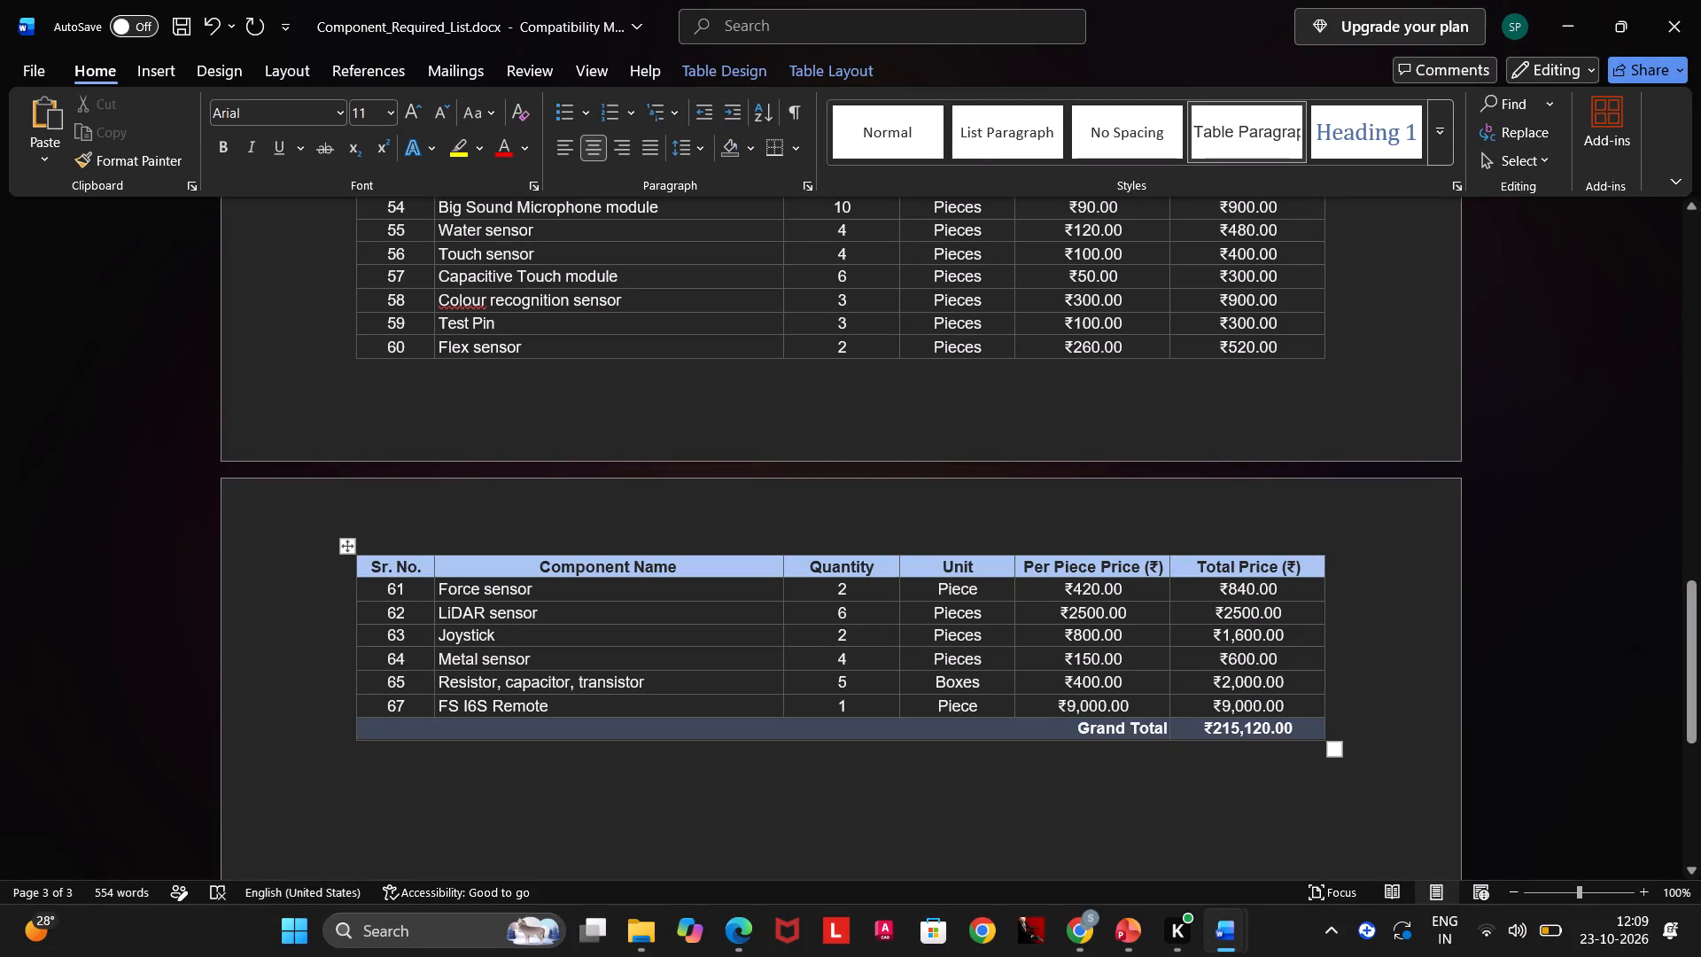
key(BackSpace)
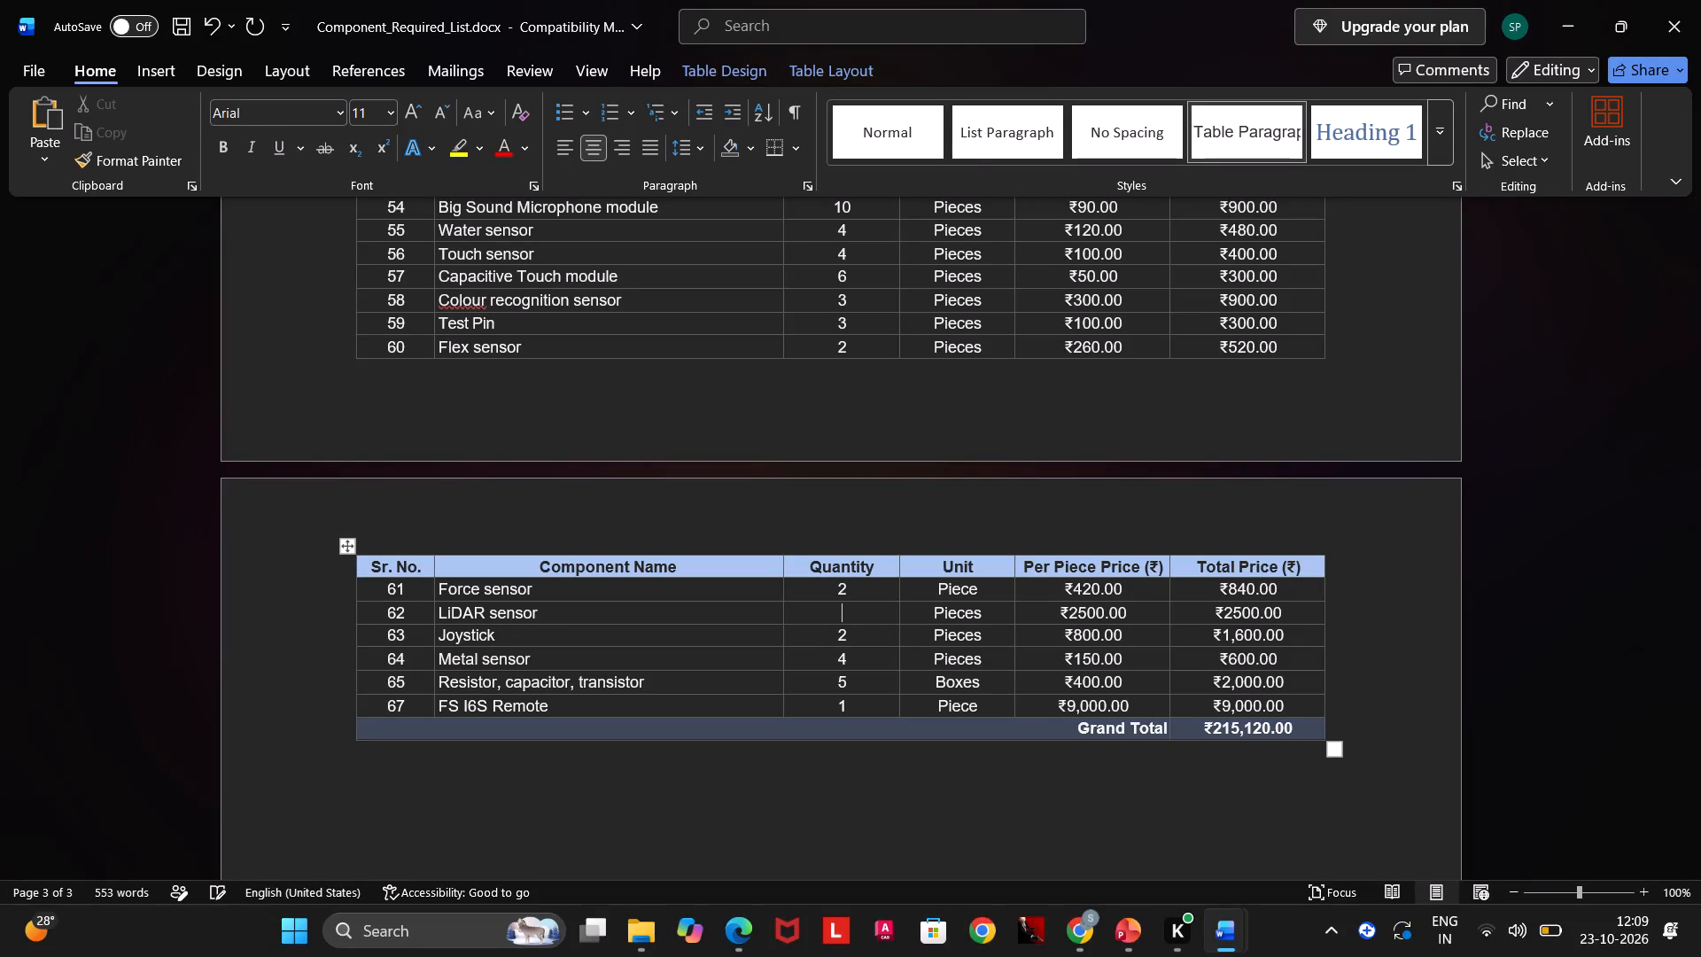
key(End)
key(End)
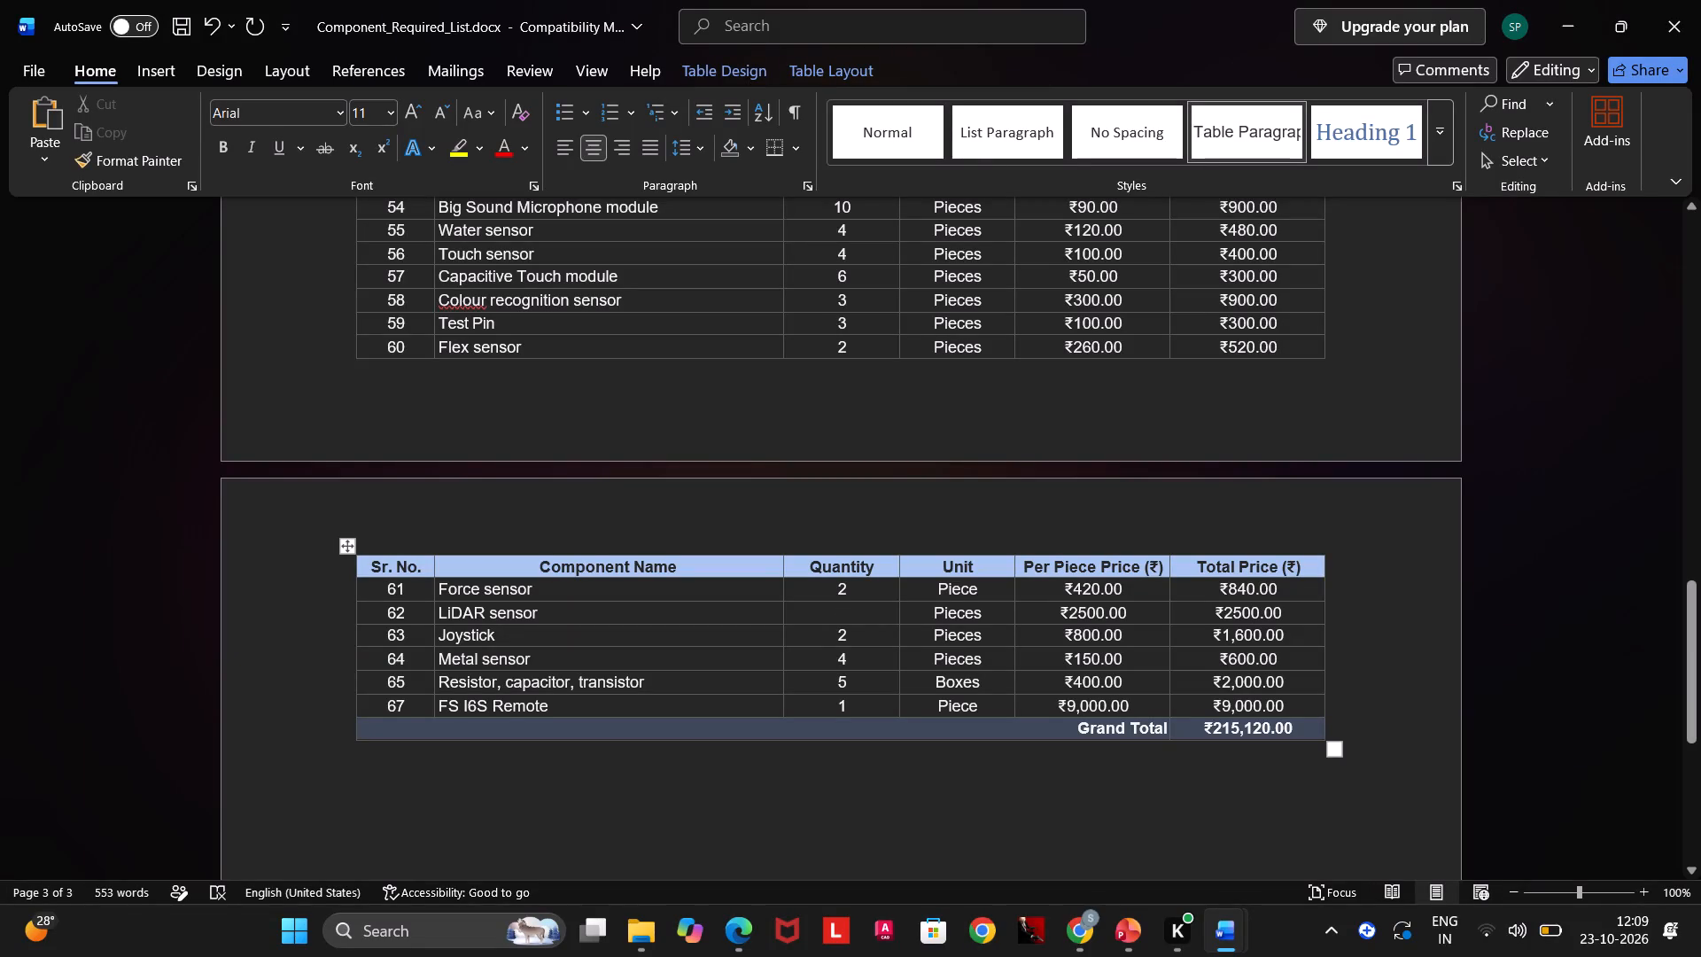
key(1)
Set the Joystick's quantity in row 63 to 6.
click(866, 629)
key(BackSpace)
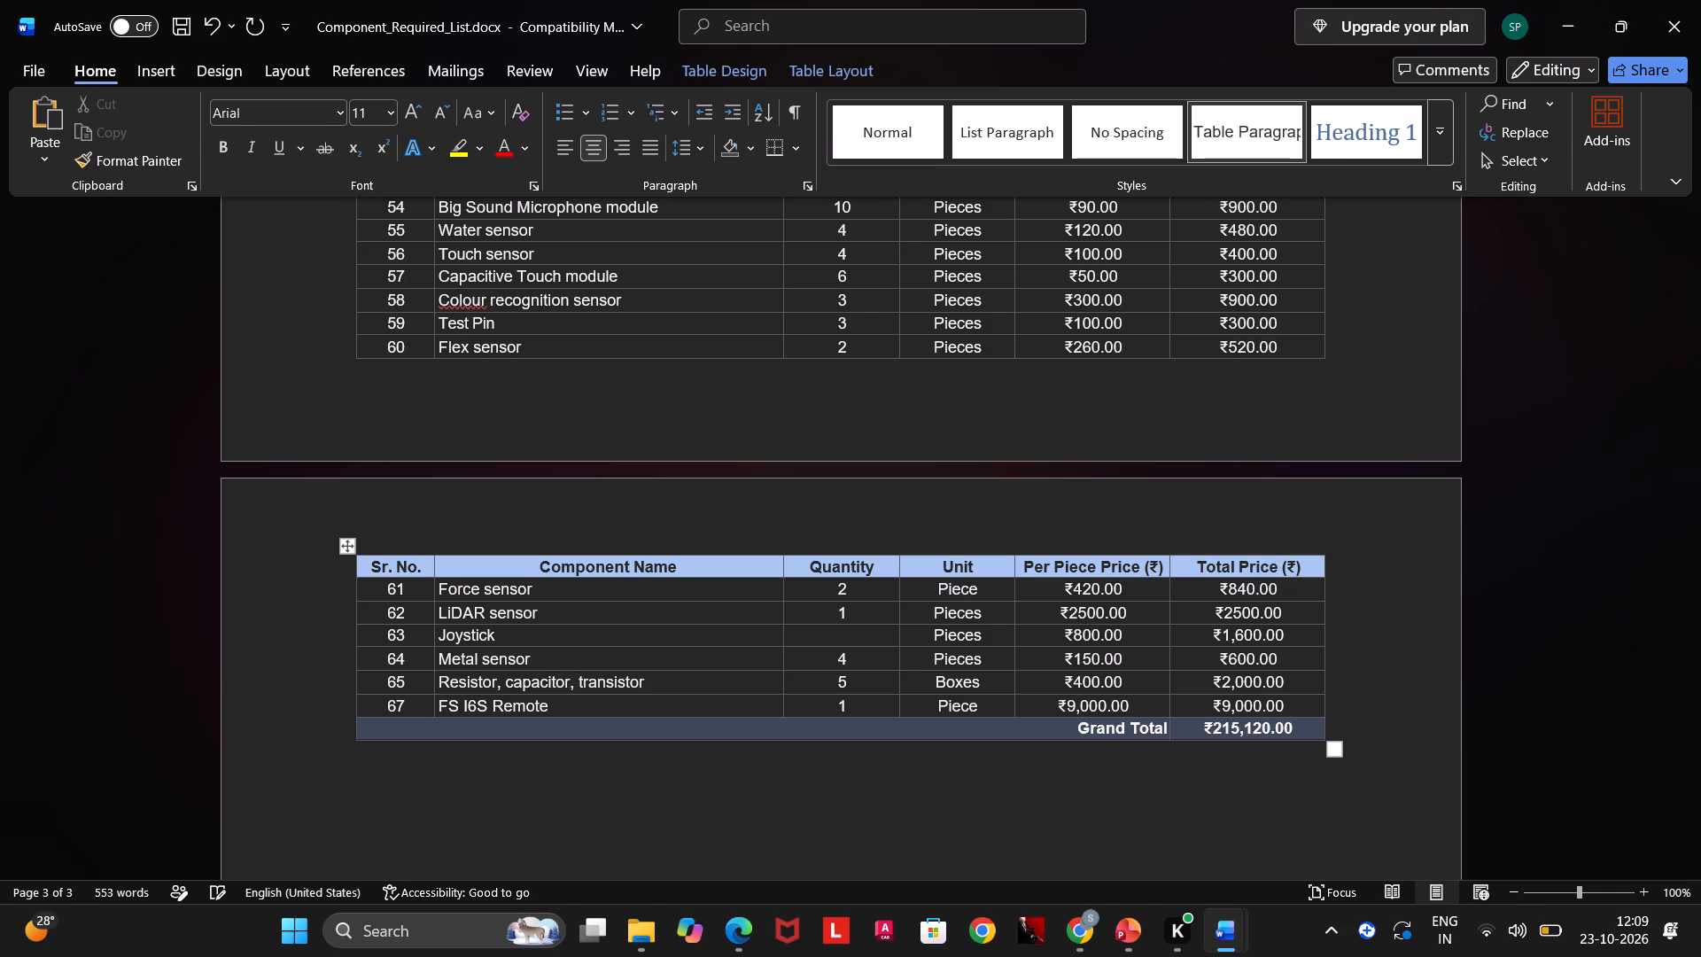
key(6)
Set the Joystick's per piece price in row 63 to ₹150.00.
key(Right)
key(Right)
key(Right)
key(Right)
key(Right)
key(Right)
key(Right)
key(Right)
key(Right)
key(Right)
key(Right)
key(BackSpace)
key(BackSpace)
text(15)
Set the total price of the Joystick in row 63 to ₹900.00.
key(Right)
key(Right)
key(Right)
key(Right)
key(Right)
key(Right)
key(Right)
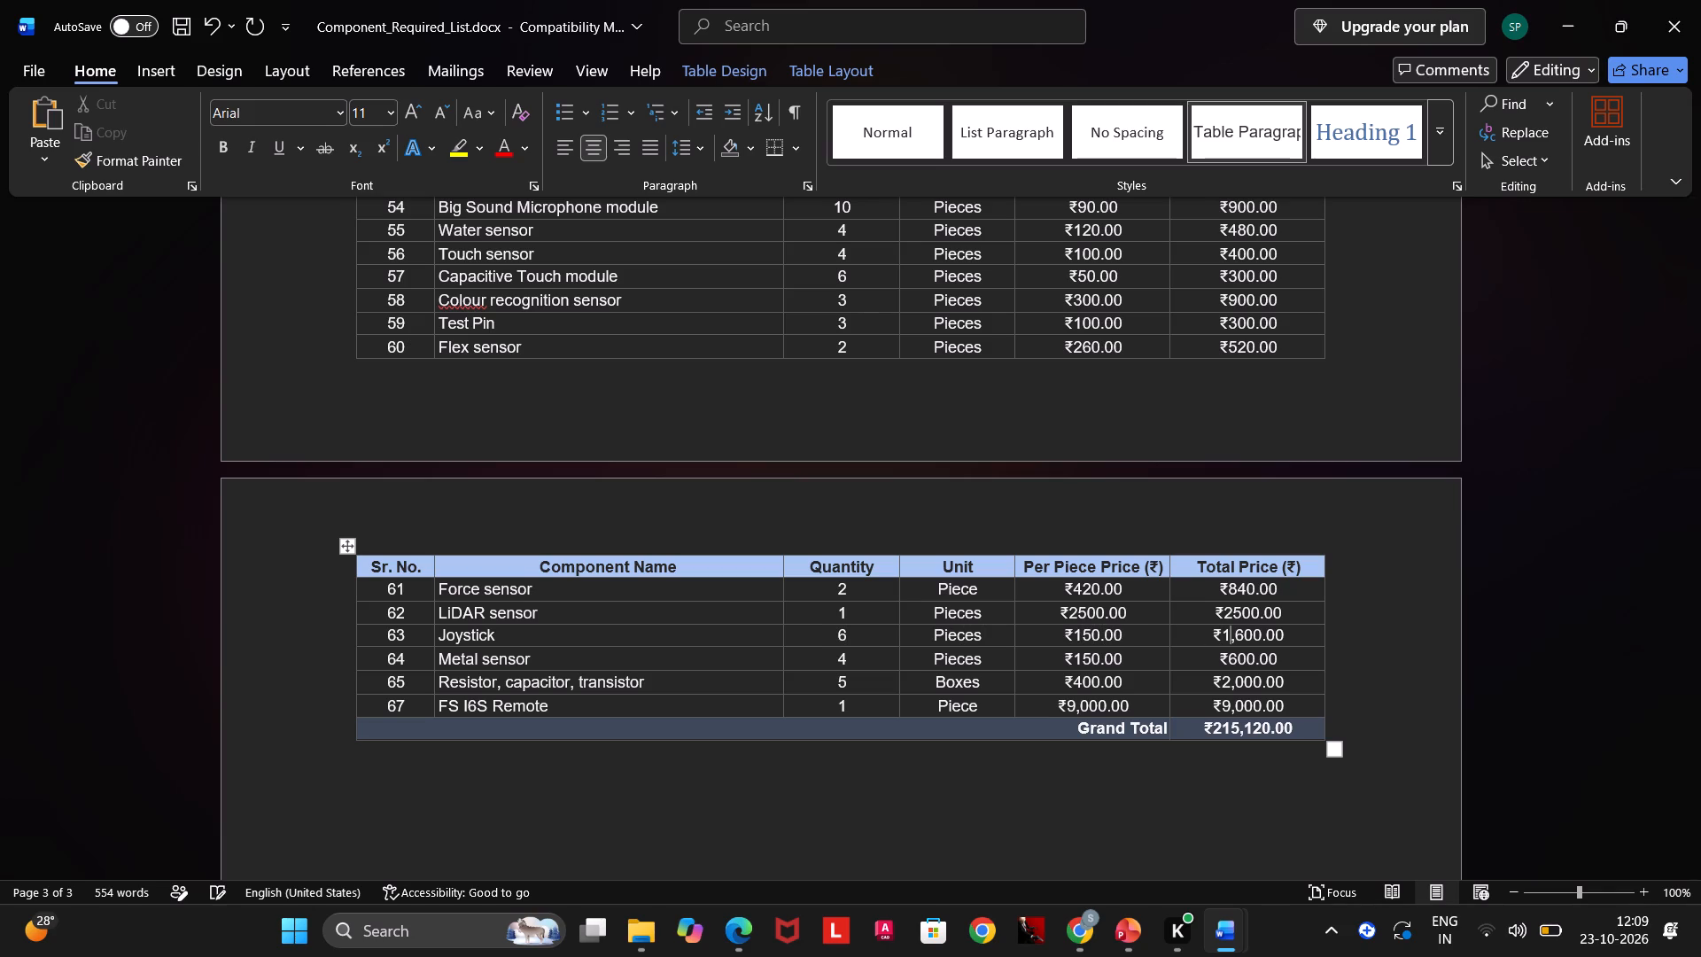
key(Right)
key(Right)
key(BackSpace)
key(BackSpace)
key(BackSpace)
text(900)
key(BackSpace)
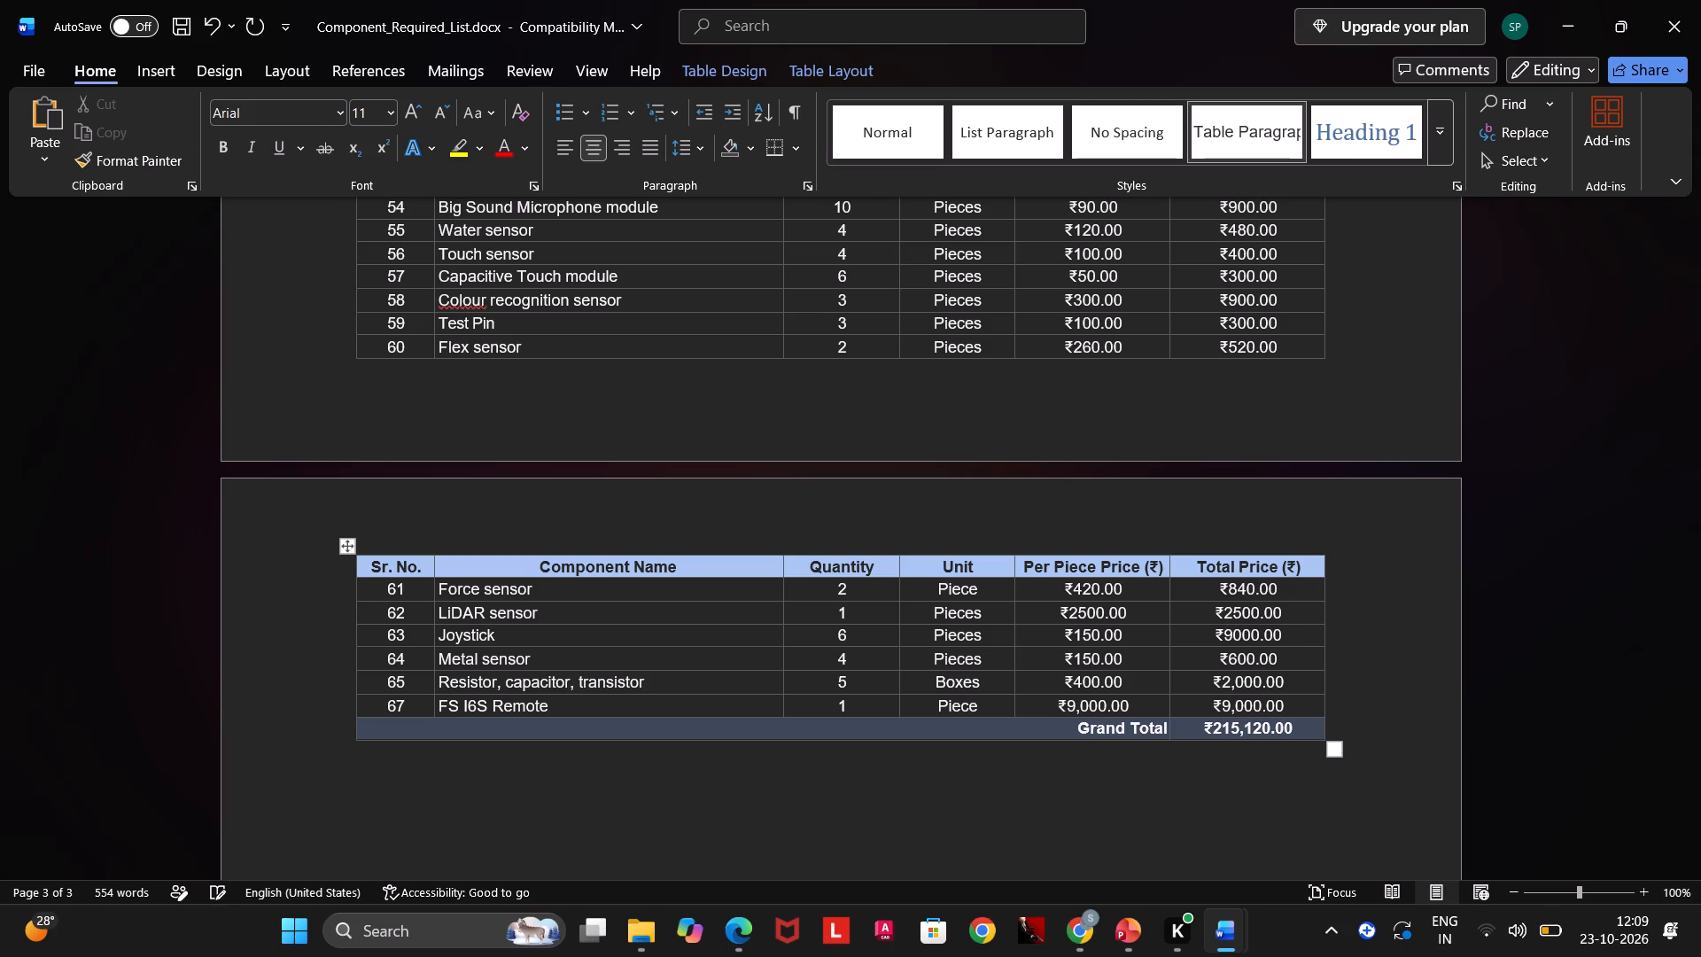
key(BackSpace)
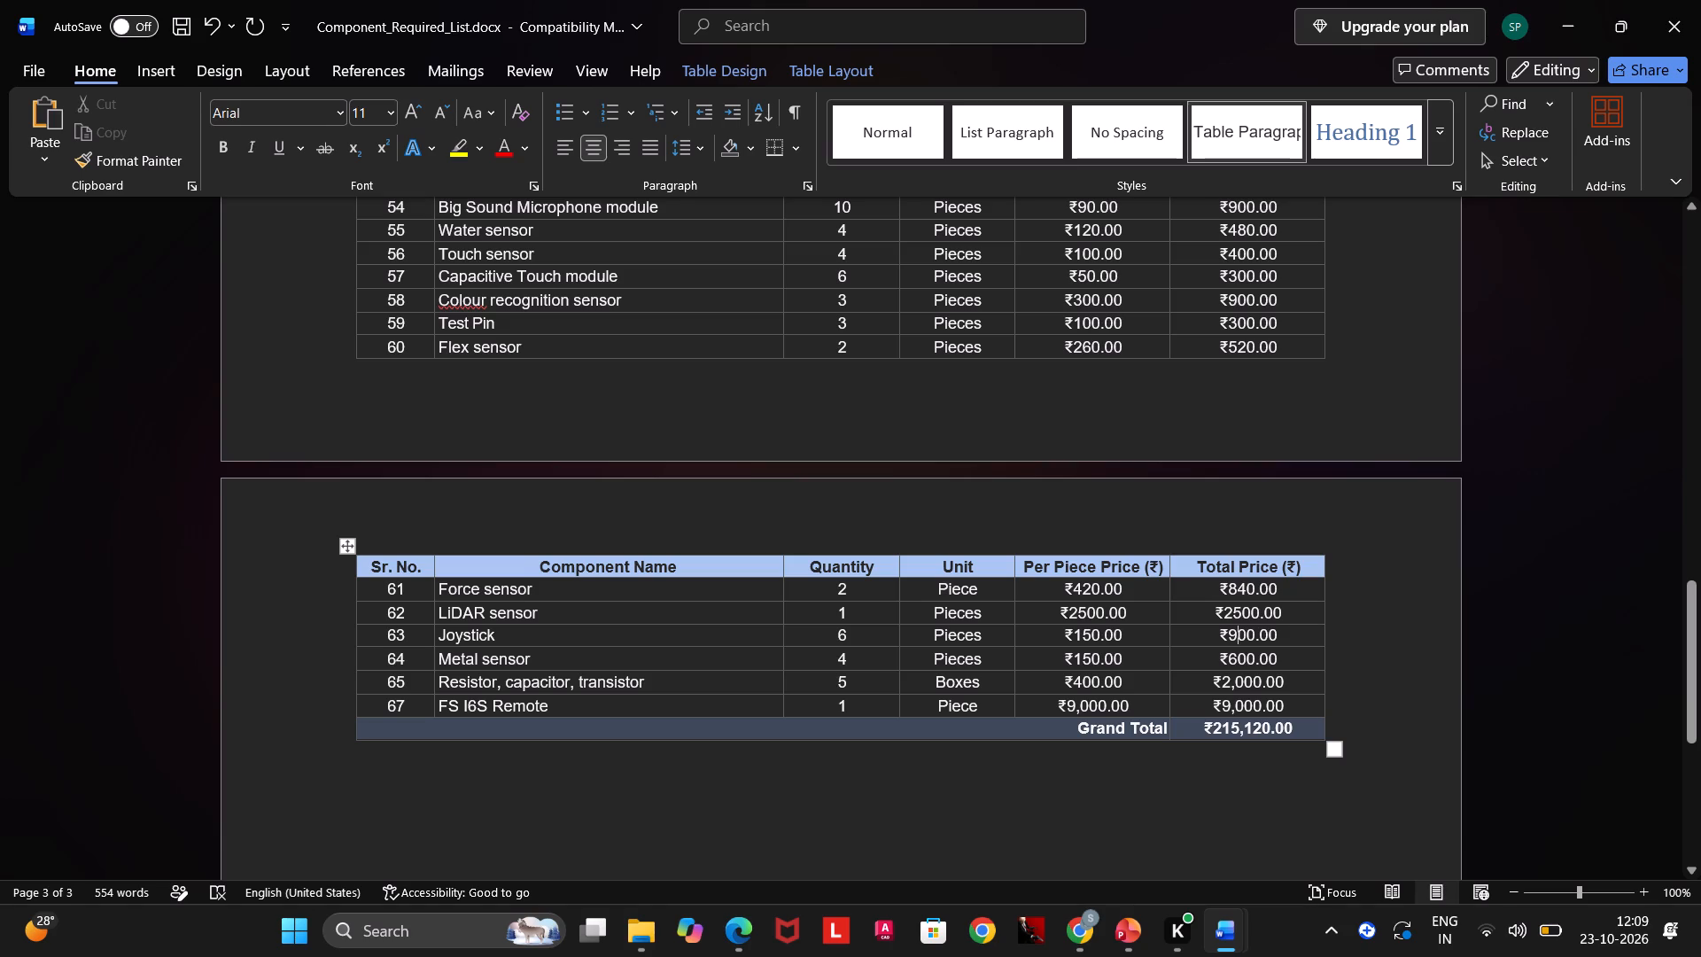
Rename the component in row 64 to Alcohol sensor.
click(477, 655)
key(BackSpace)
key(BackSpace)
key(BackSpace)
key(BackSpace)
key(BackSpace)
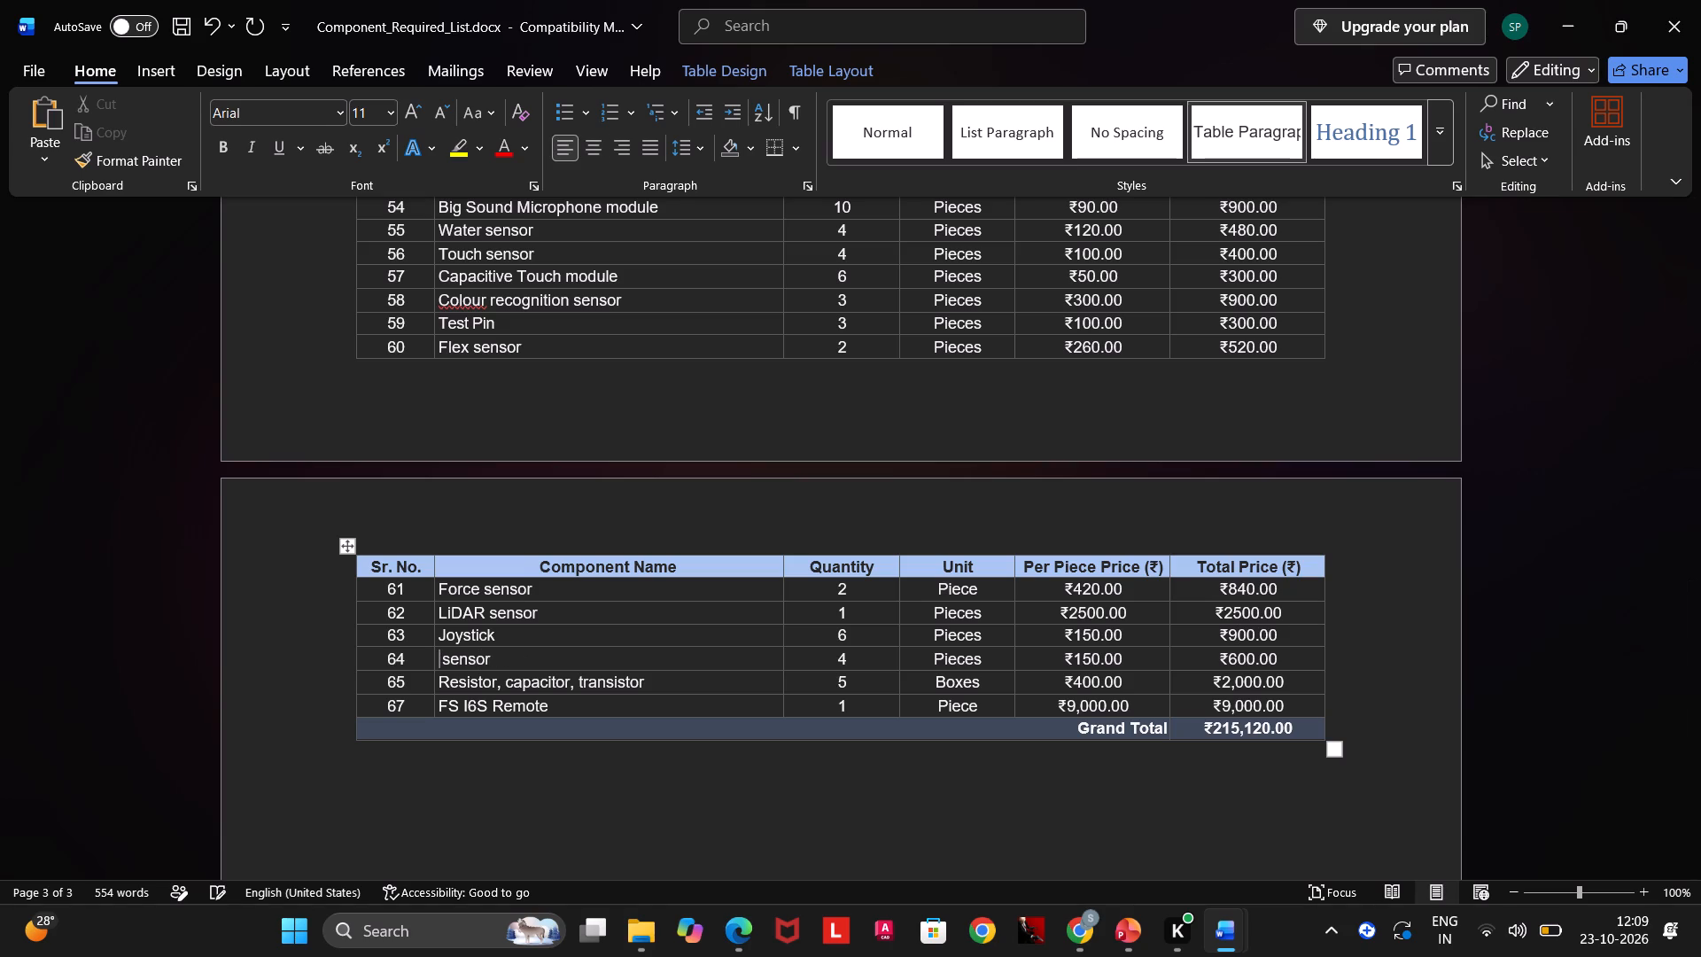
text(alchoal sensor)
key(Right)
key(Right)
key(Right)
key(Right)
key(Right)
key(Right)
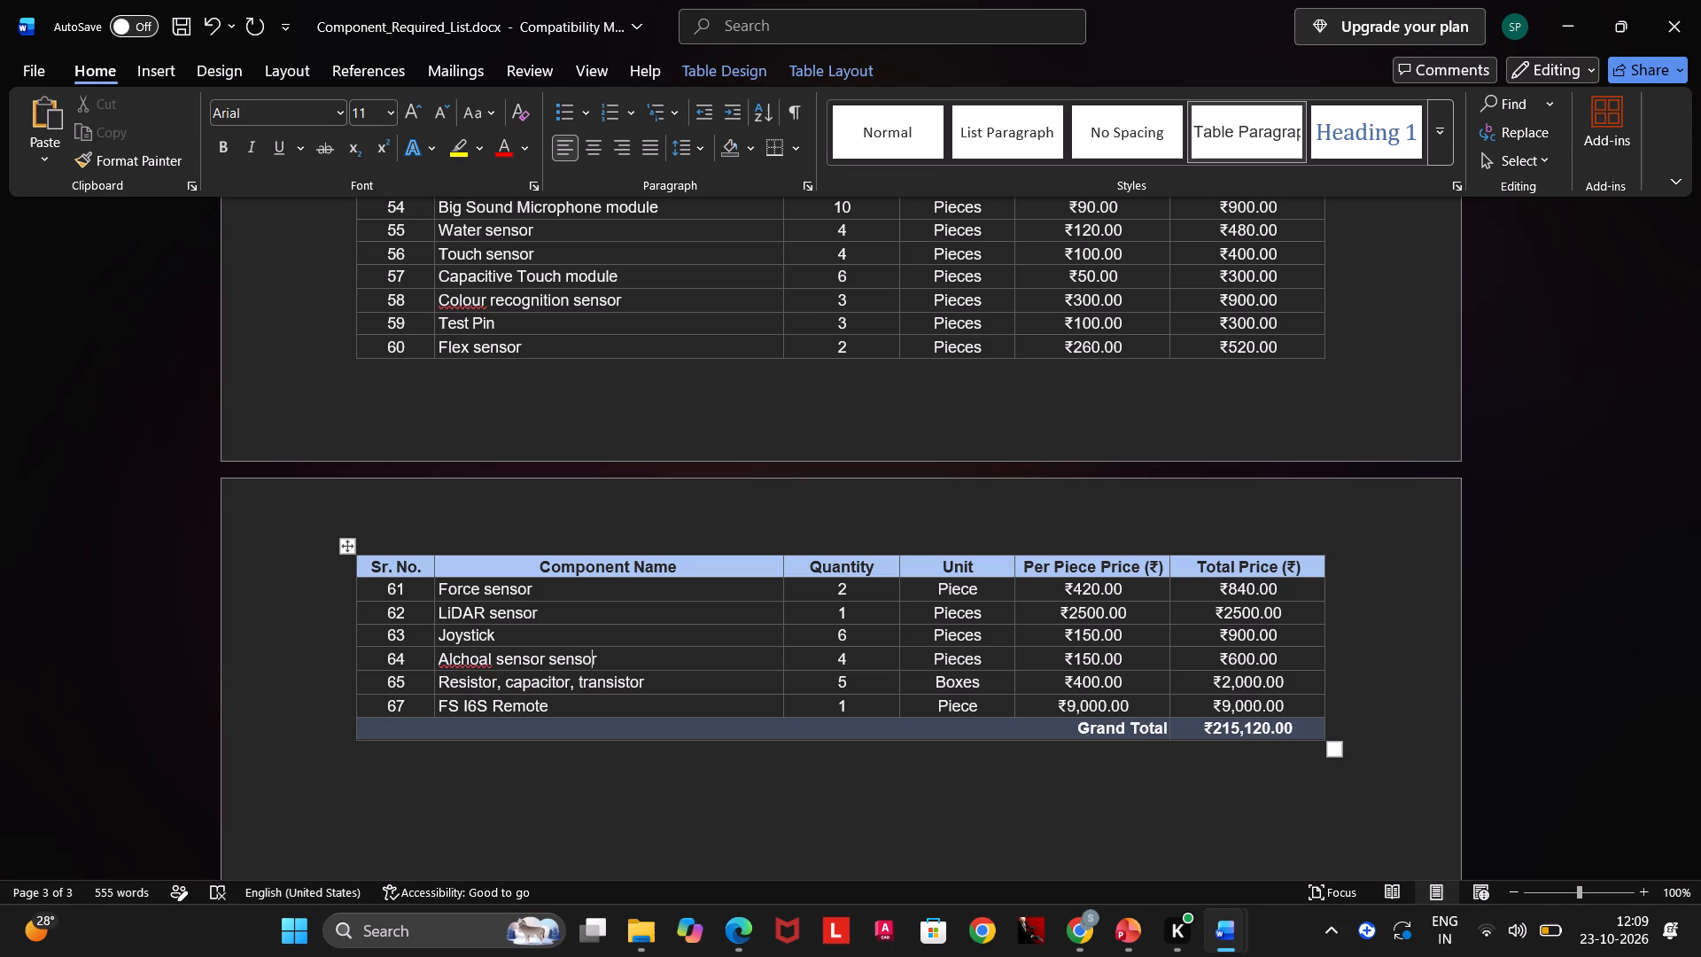
key(BackSpace)
key(BackSpace)
key(BackSpace)
key(BackSpace)
key(Right)
key(BackSpace)
key(BackSpace)
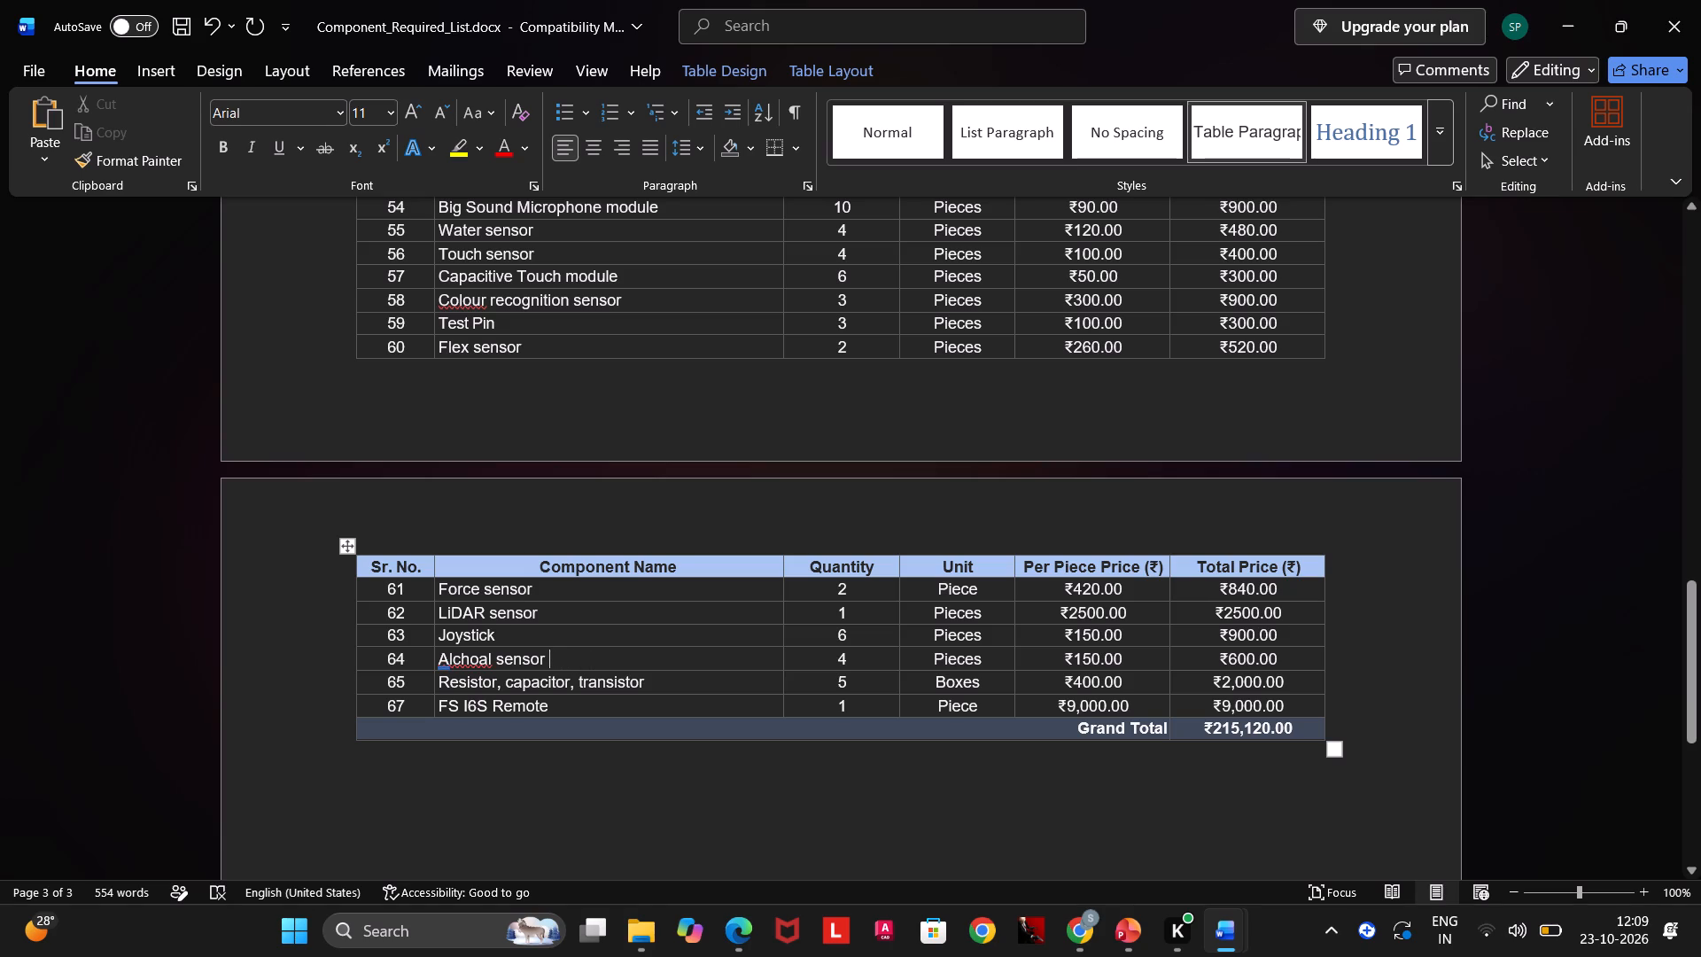
click(478, 659)
key(BackSpace)
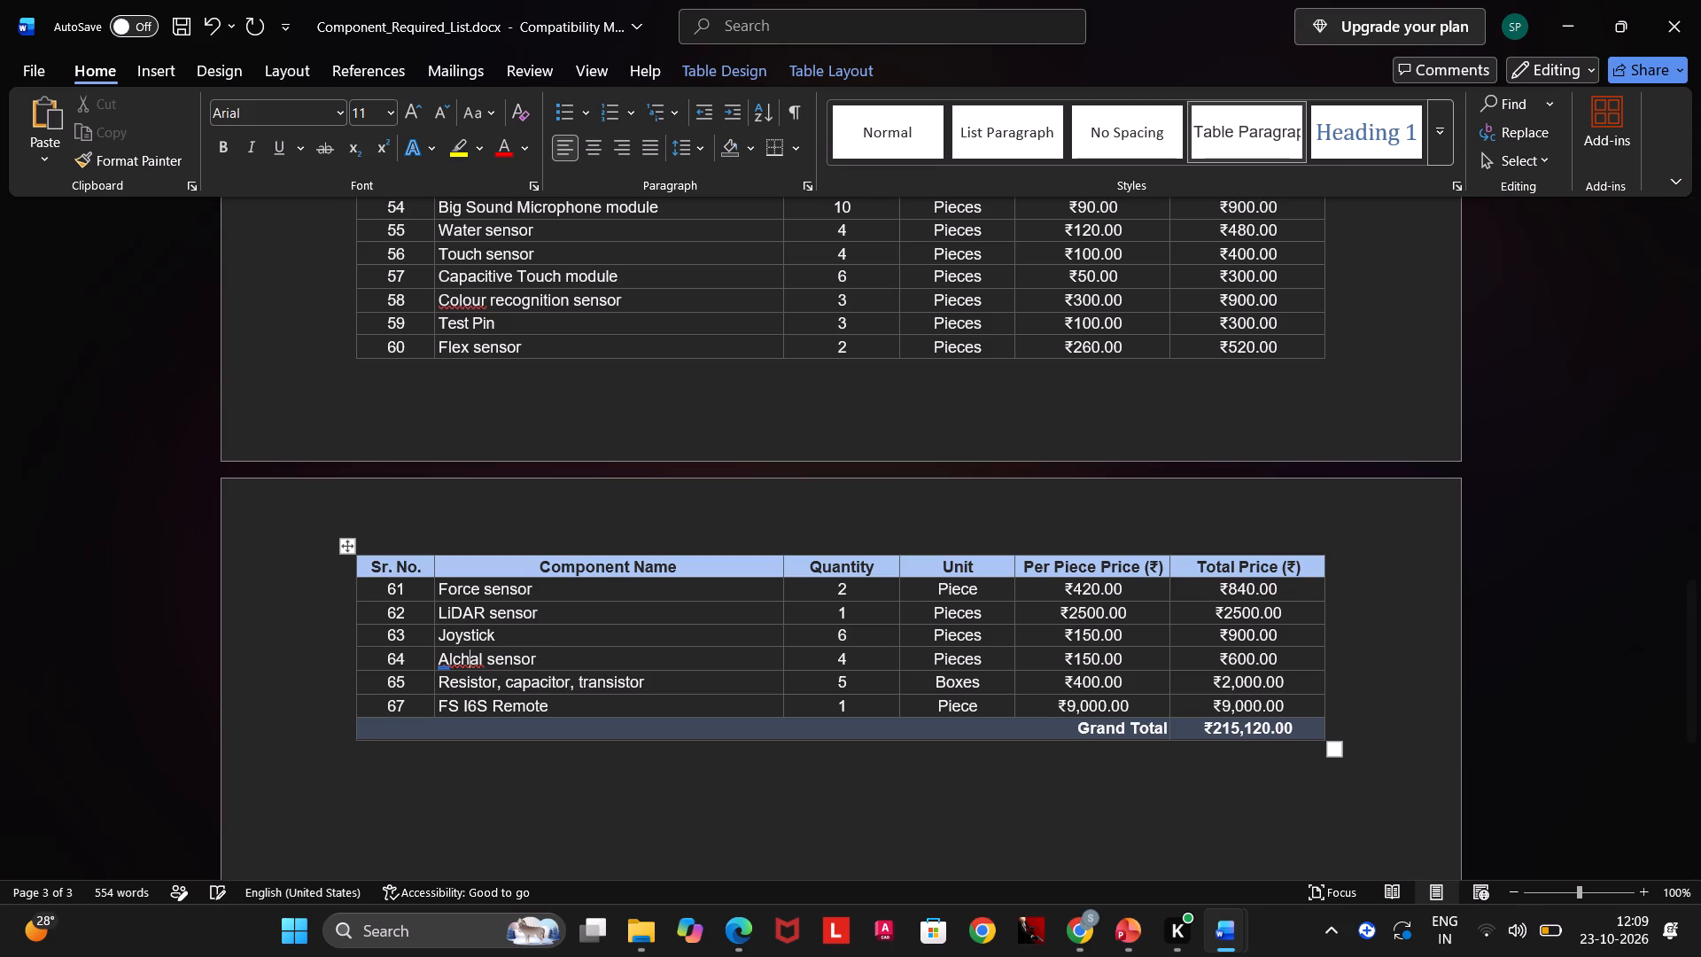
key(BackSpace)
text(oh)
key(o)
key(Right)
key(BackSpace)
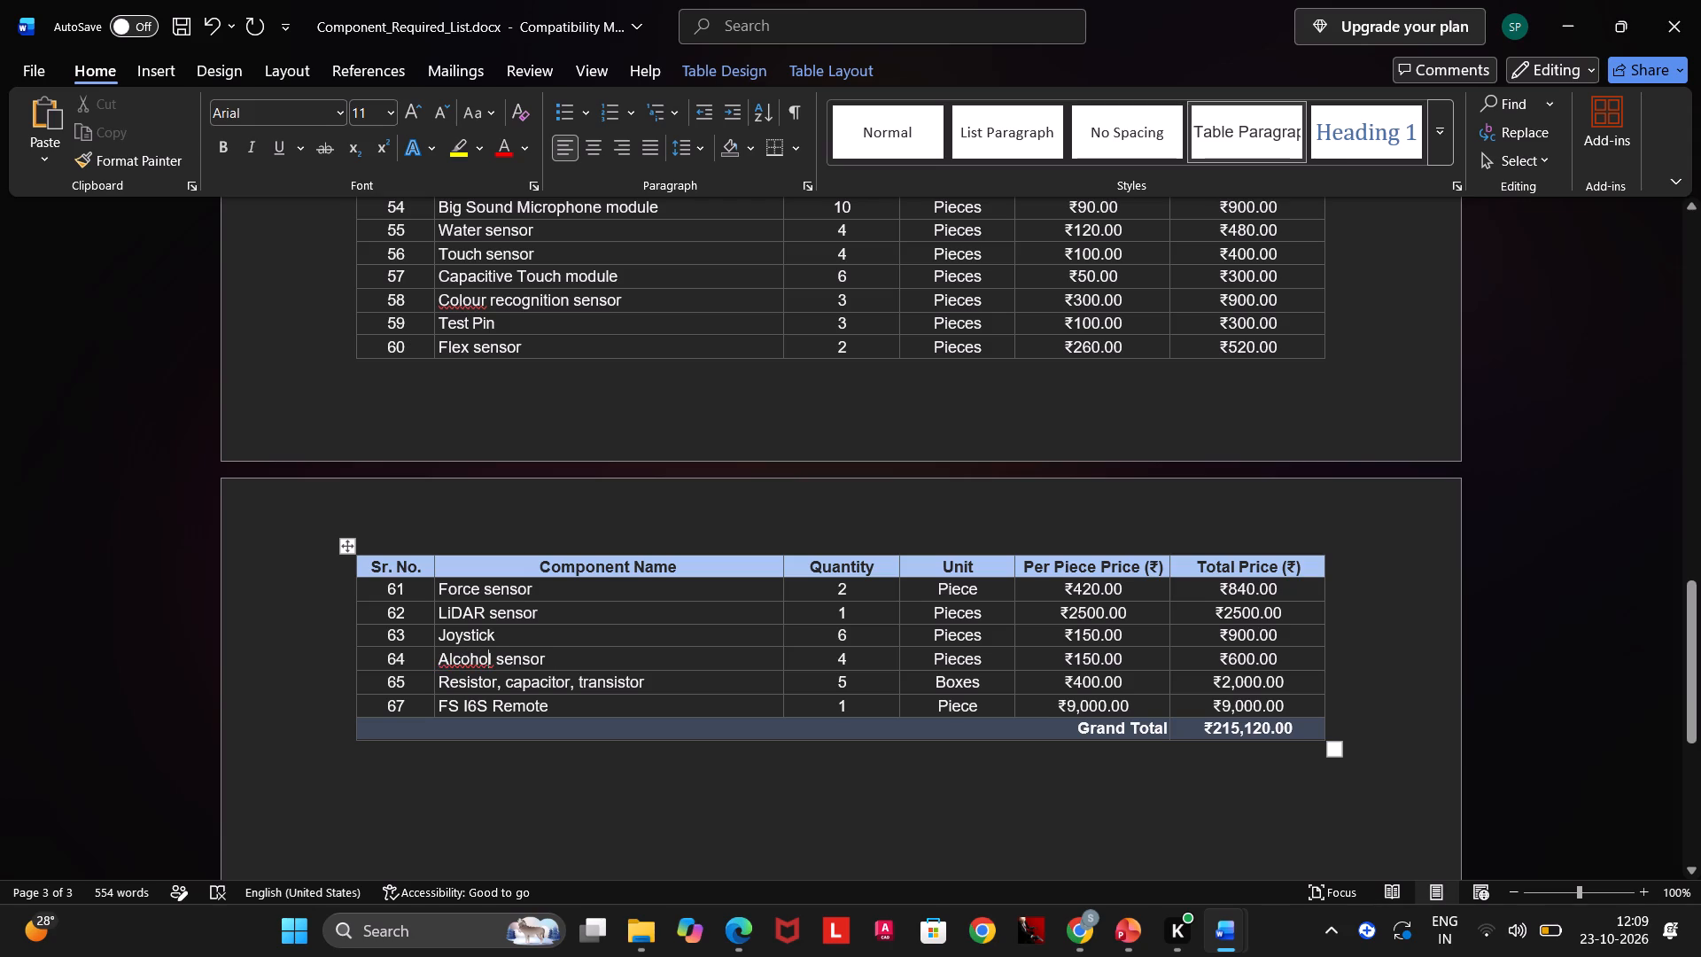
click(567, 667)
Set the quantity of the resistor, capacitor, transistor entry in row 65 to 450.
click(879, 682)
key(BackSpace)
key(4)
text(50)
Change the unit of the resistor, capacitor, transistor entry in row 65 to Pieces.
click(987, 684)
key(BackSpace)
key(BackSpace)
key(BackSpace)
key(BackSpace)
key(BackSpace)
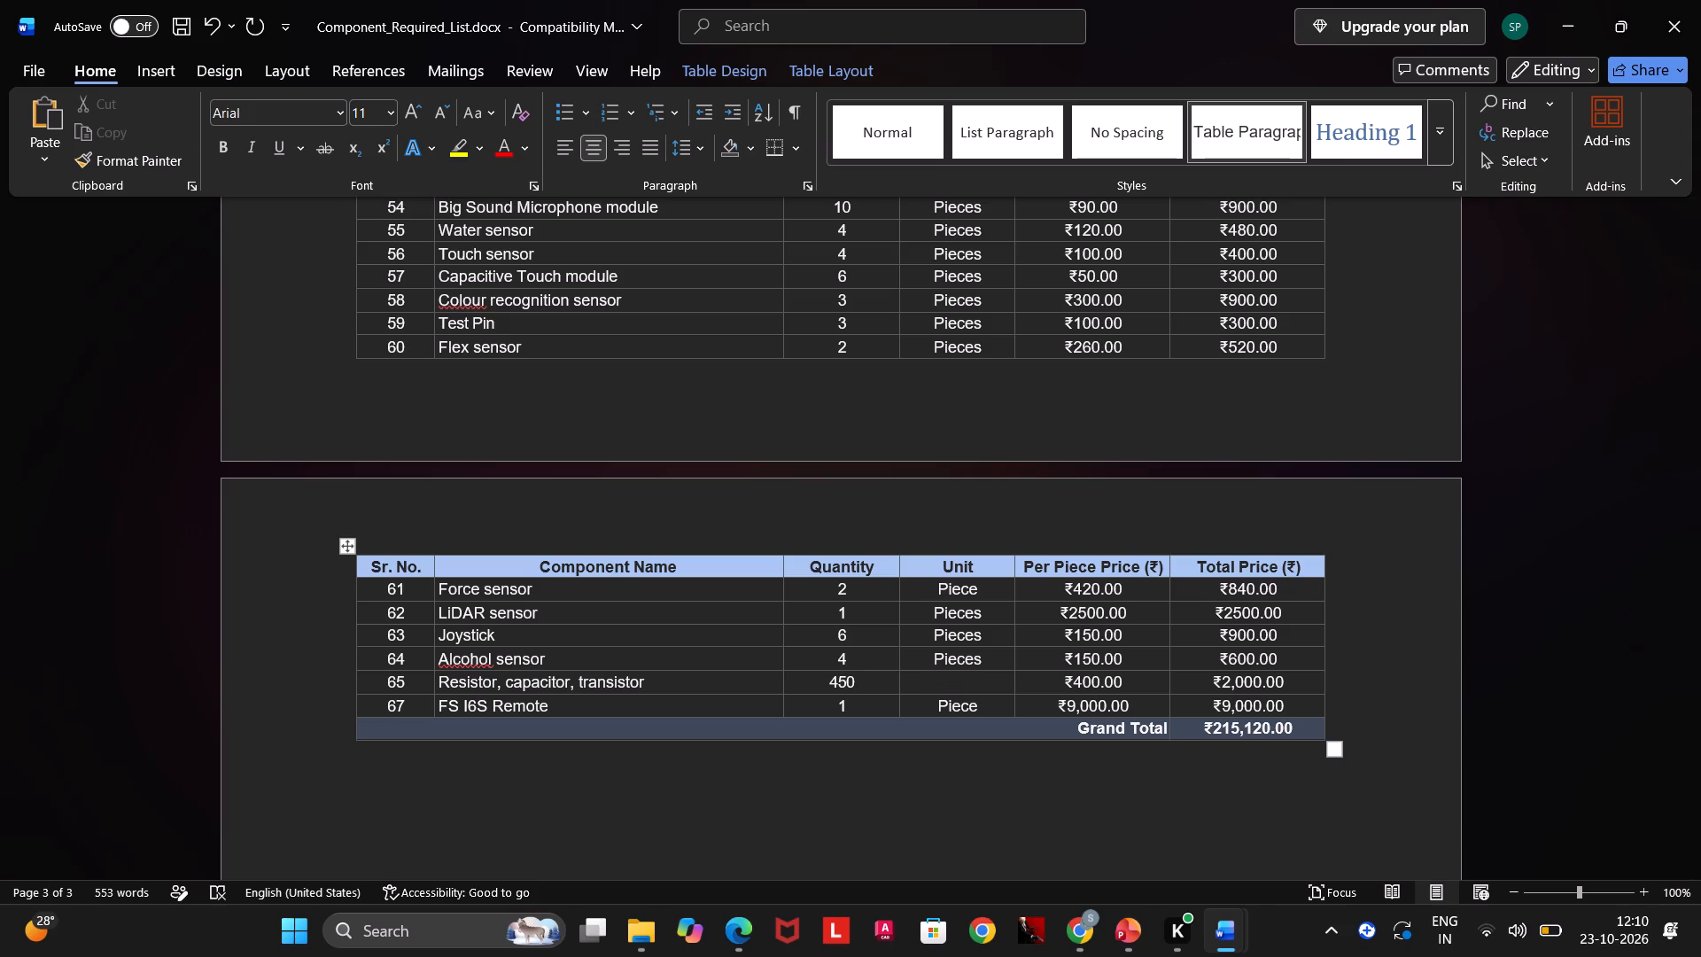
text(pieces)
key(space)
Append the note (150 each) to the quantity in row 65.
click(858, 678)
key(space)
key(shift+parenleft)
text(150m)
key(BackSpace)
key(space)
text(r)
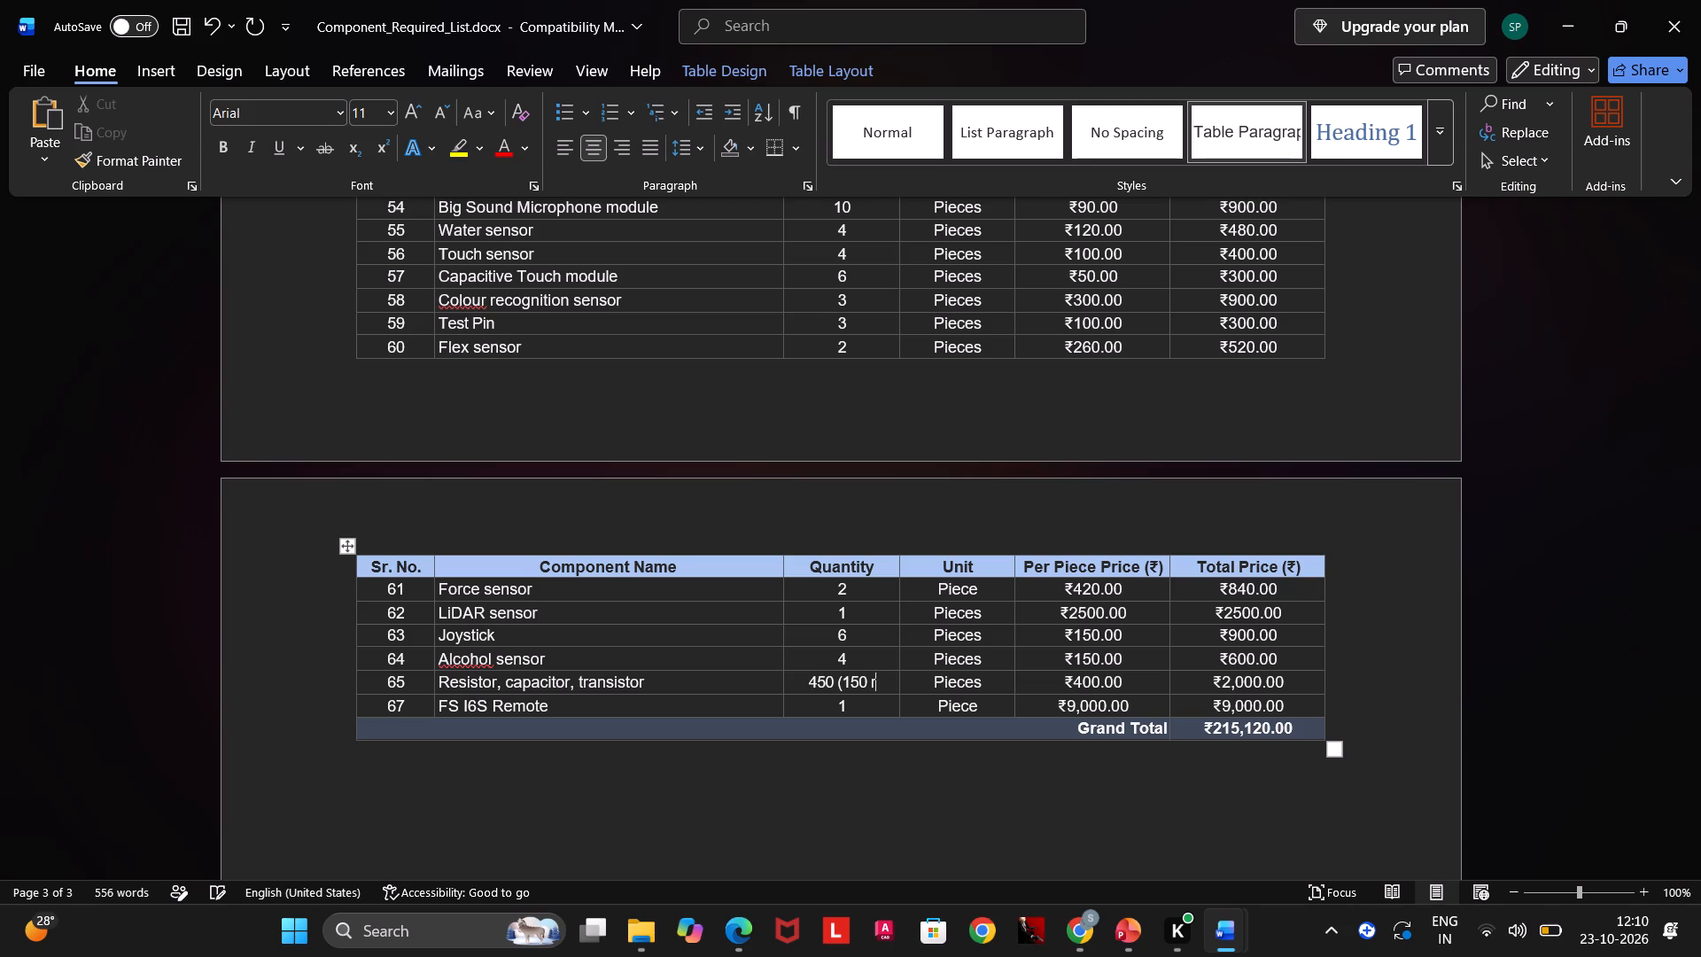
key(BackSpace)
text(ea)
text(ch)
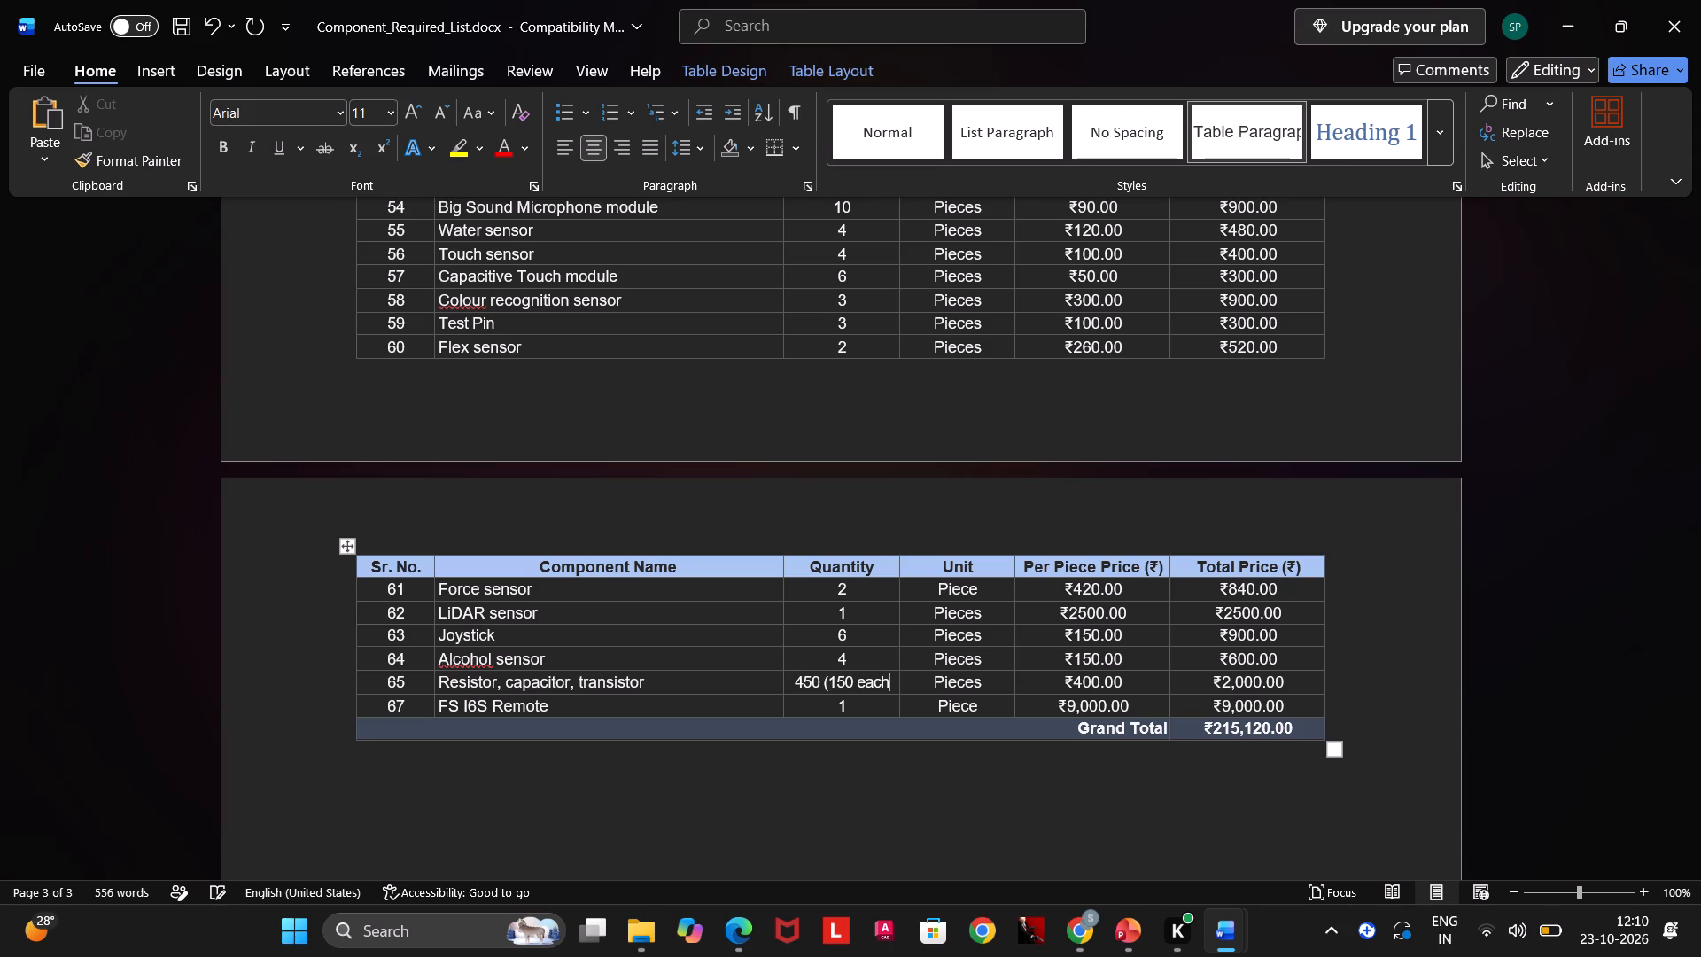
key(shift+parenright)
Set the per piece price in row 65 to ₹5.00.
click(1099, 680)
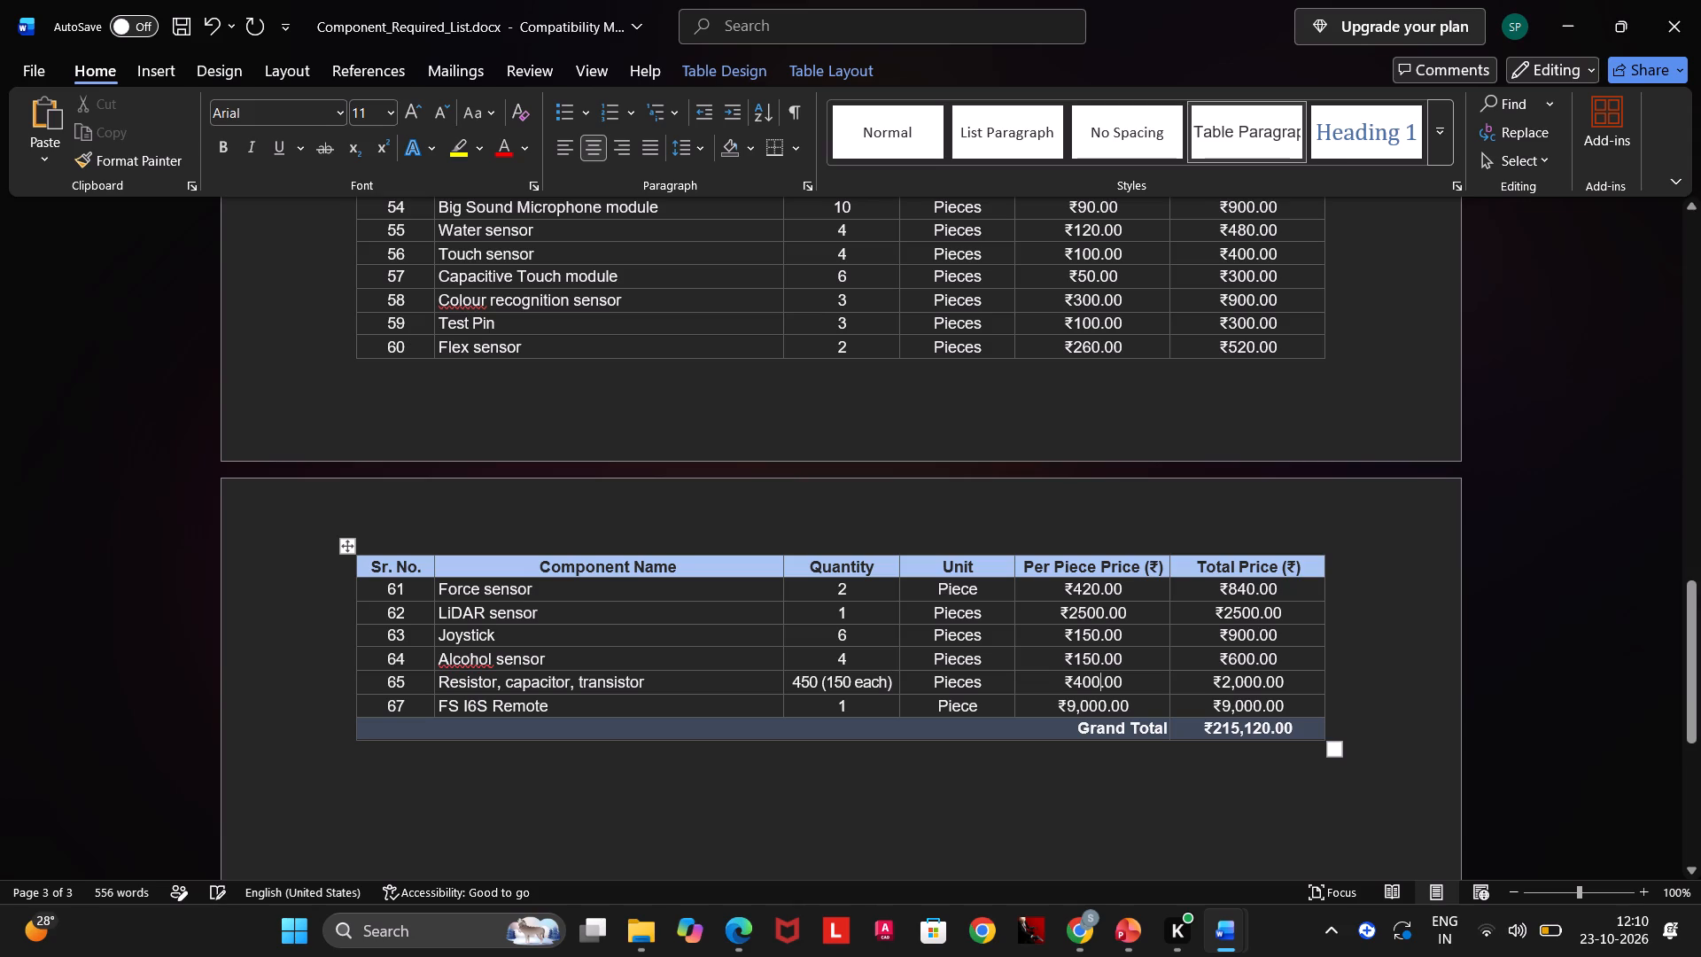
key(BackSpace)
key(BackSpace)
key(BackSpace)
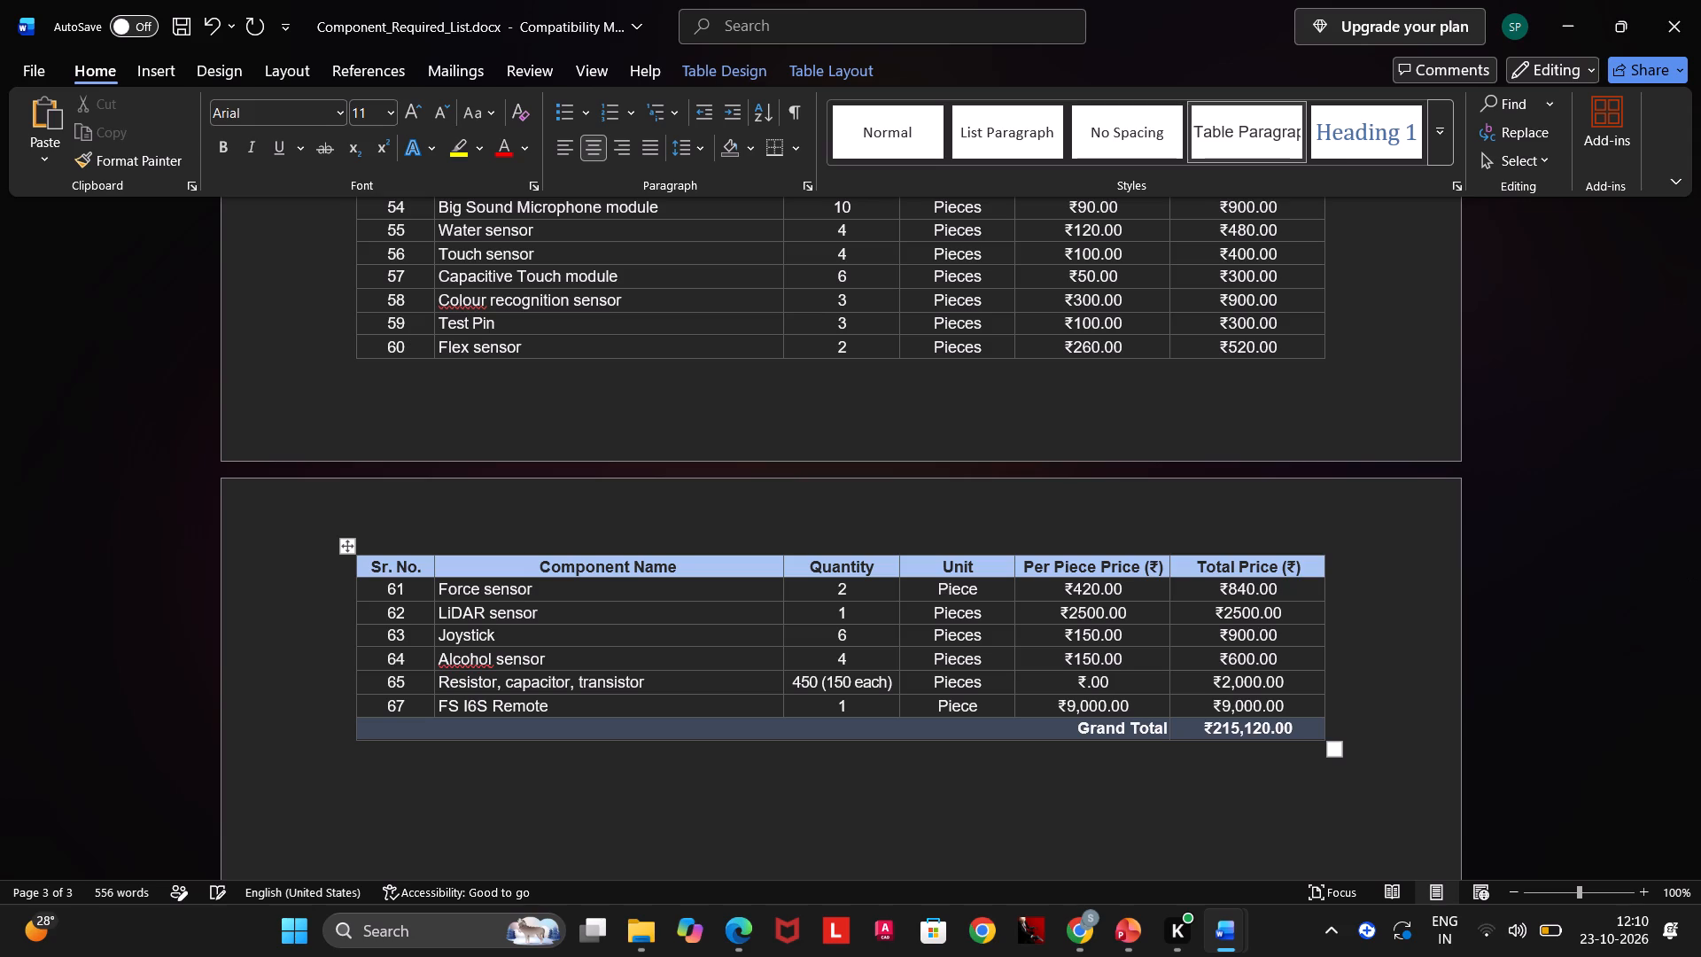
key(5)
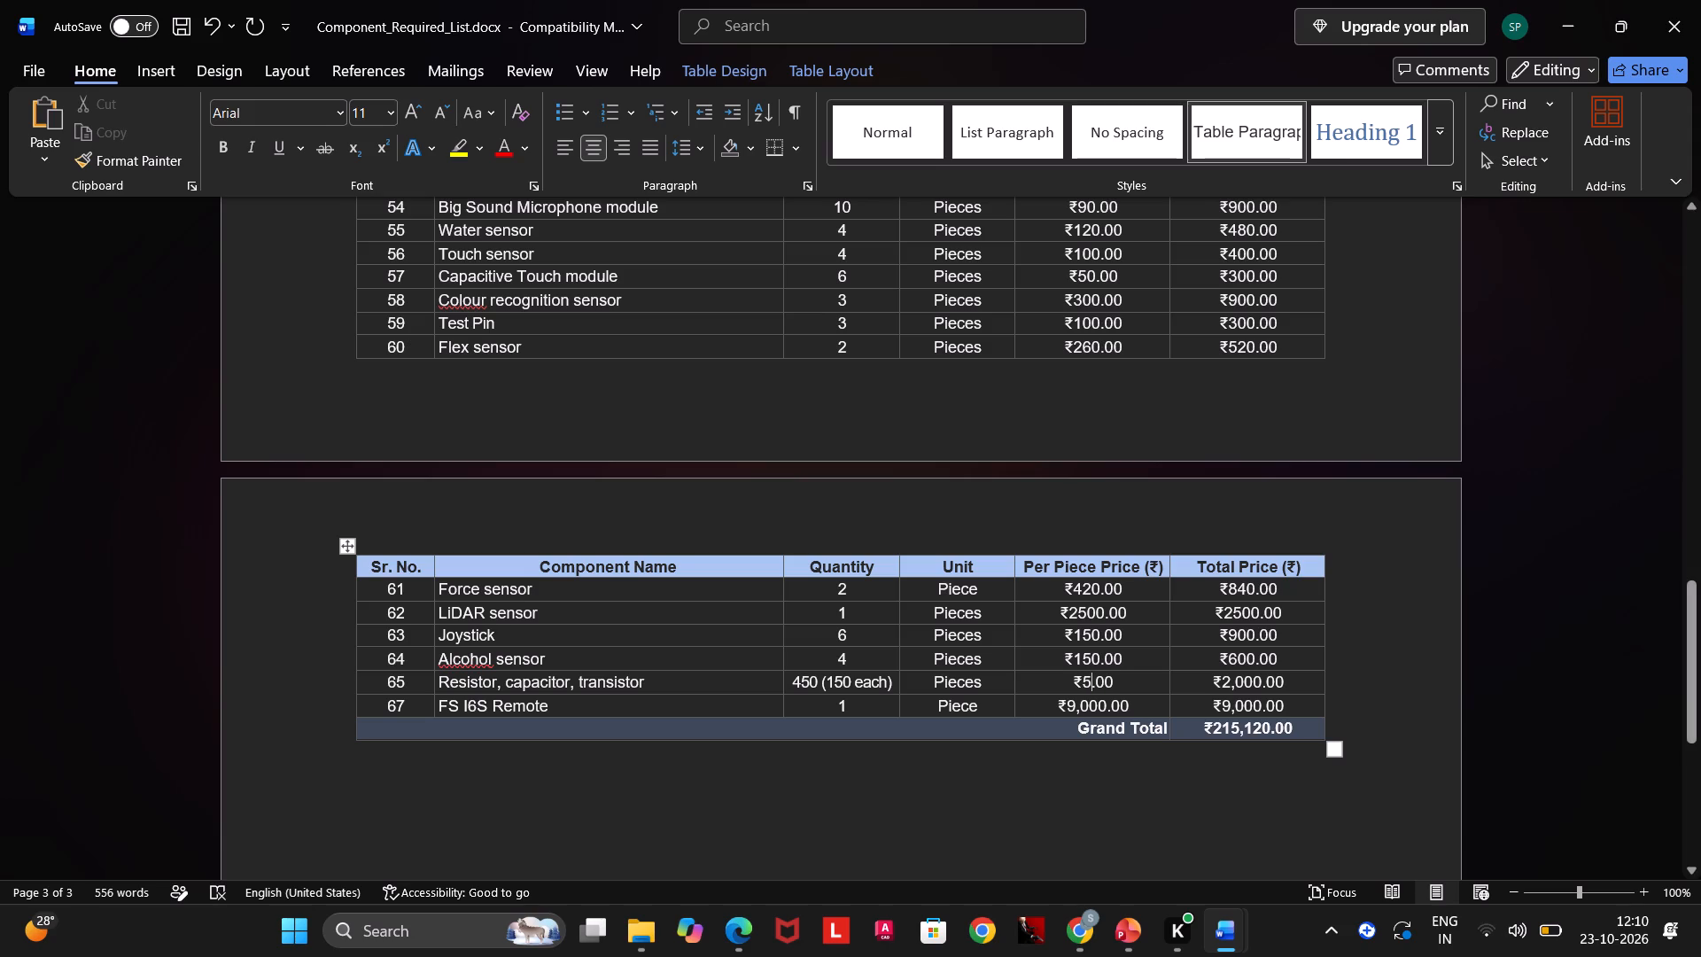
Set the total price of the resistor, capacitor, transistor entry in row 65 to ₹2250.00.
click(1253, 685)
key(BackSpace)
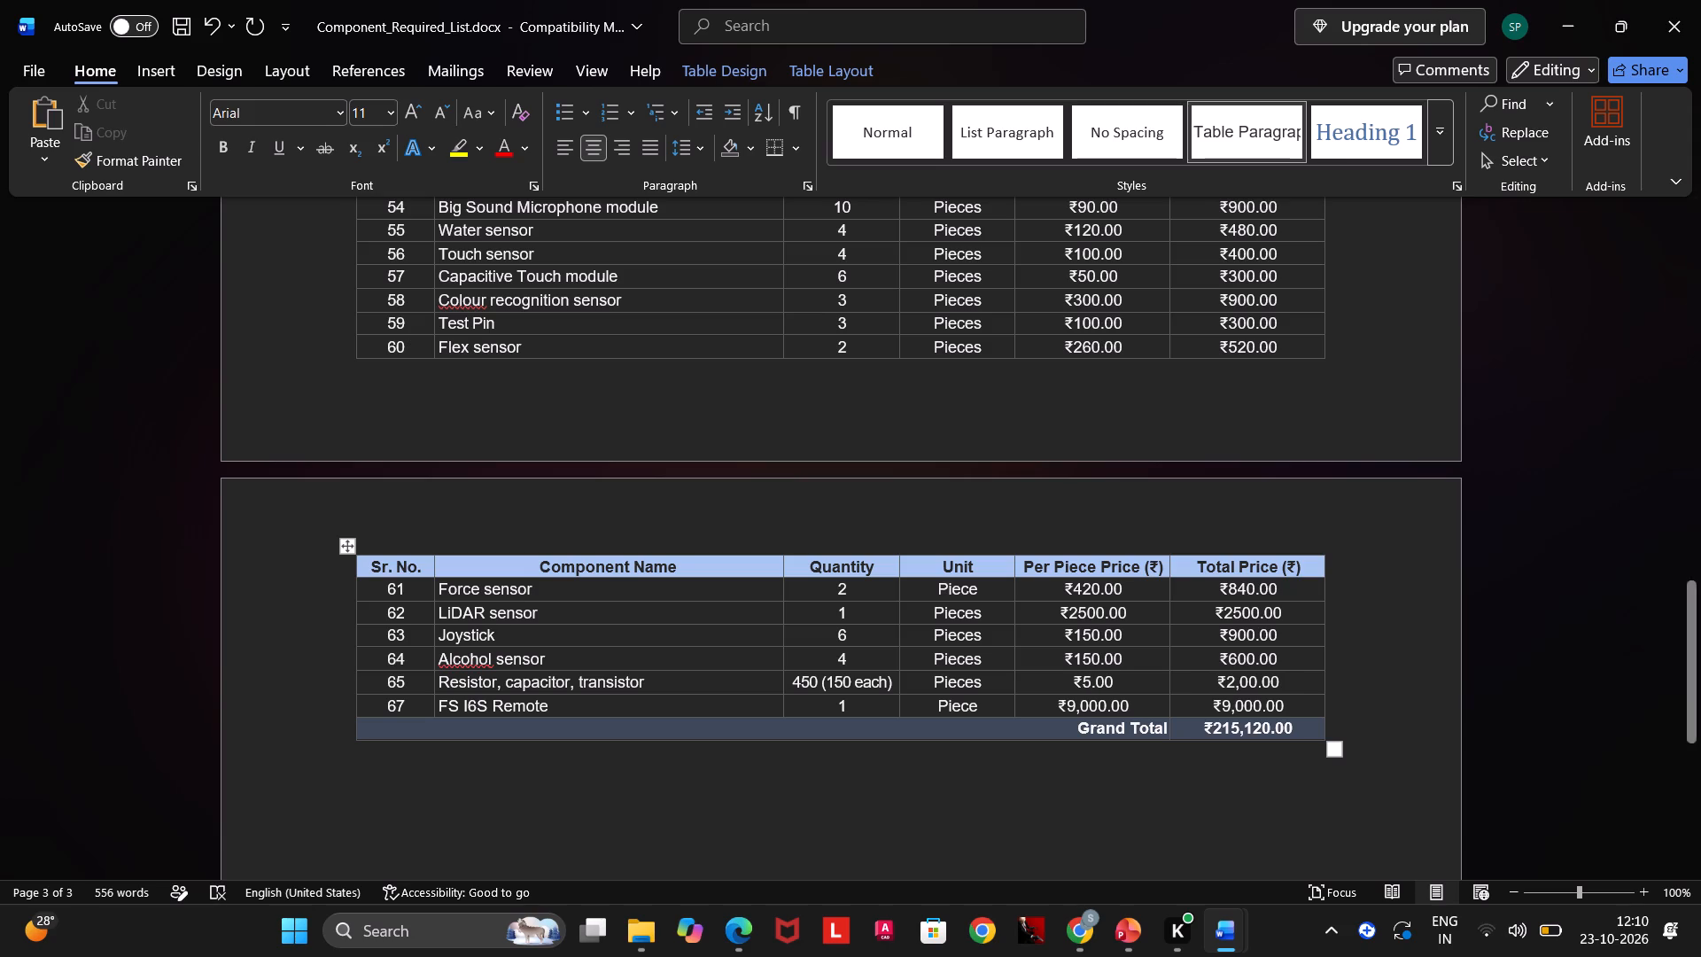
key(BackSpace)
key(BackSpace)
key(BackSpace)
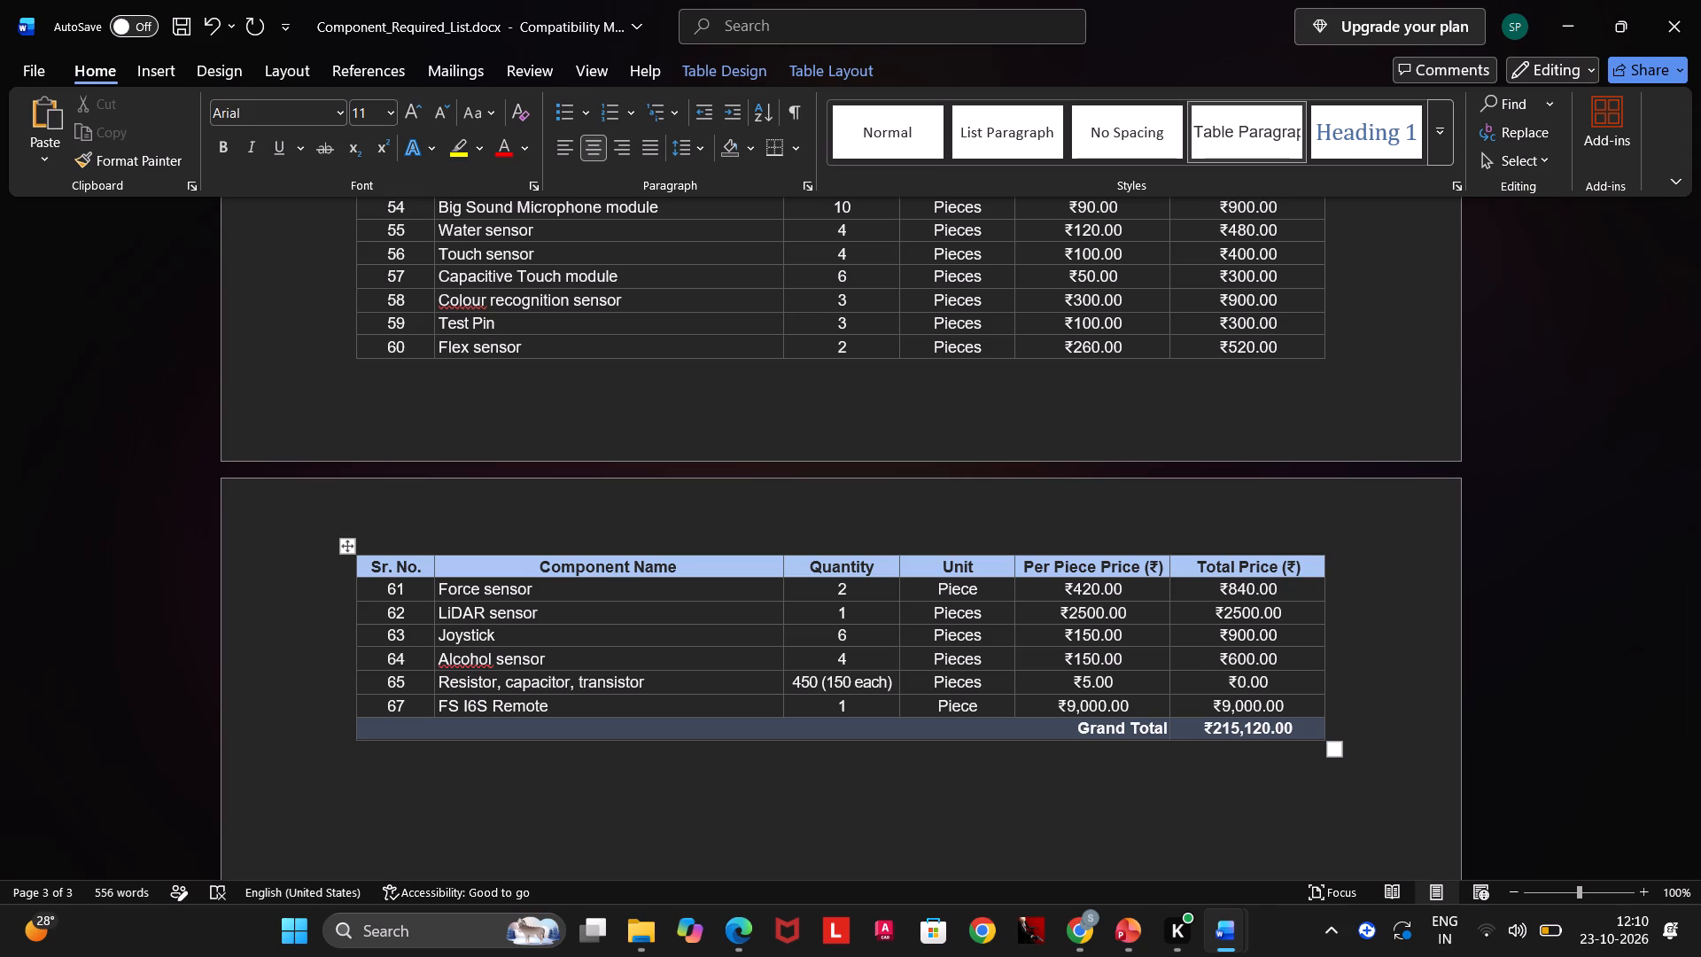
key(1)
key(comma)
text(35)
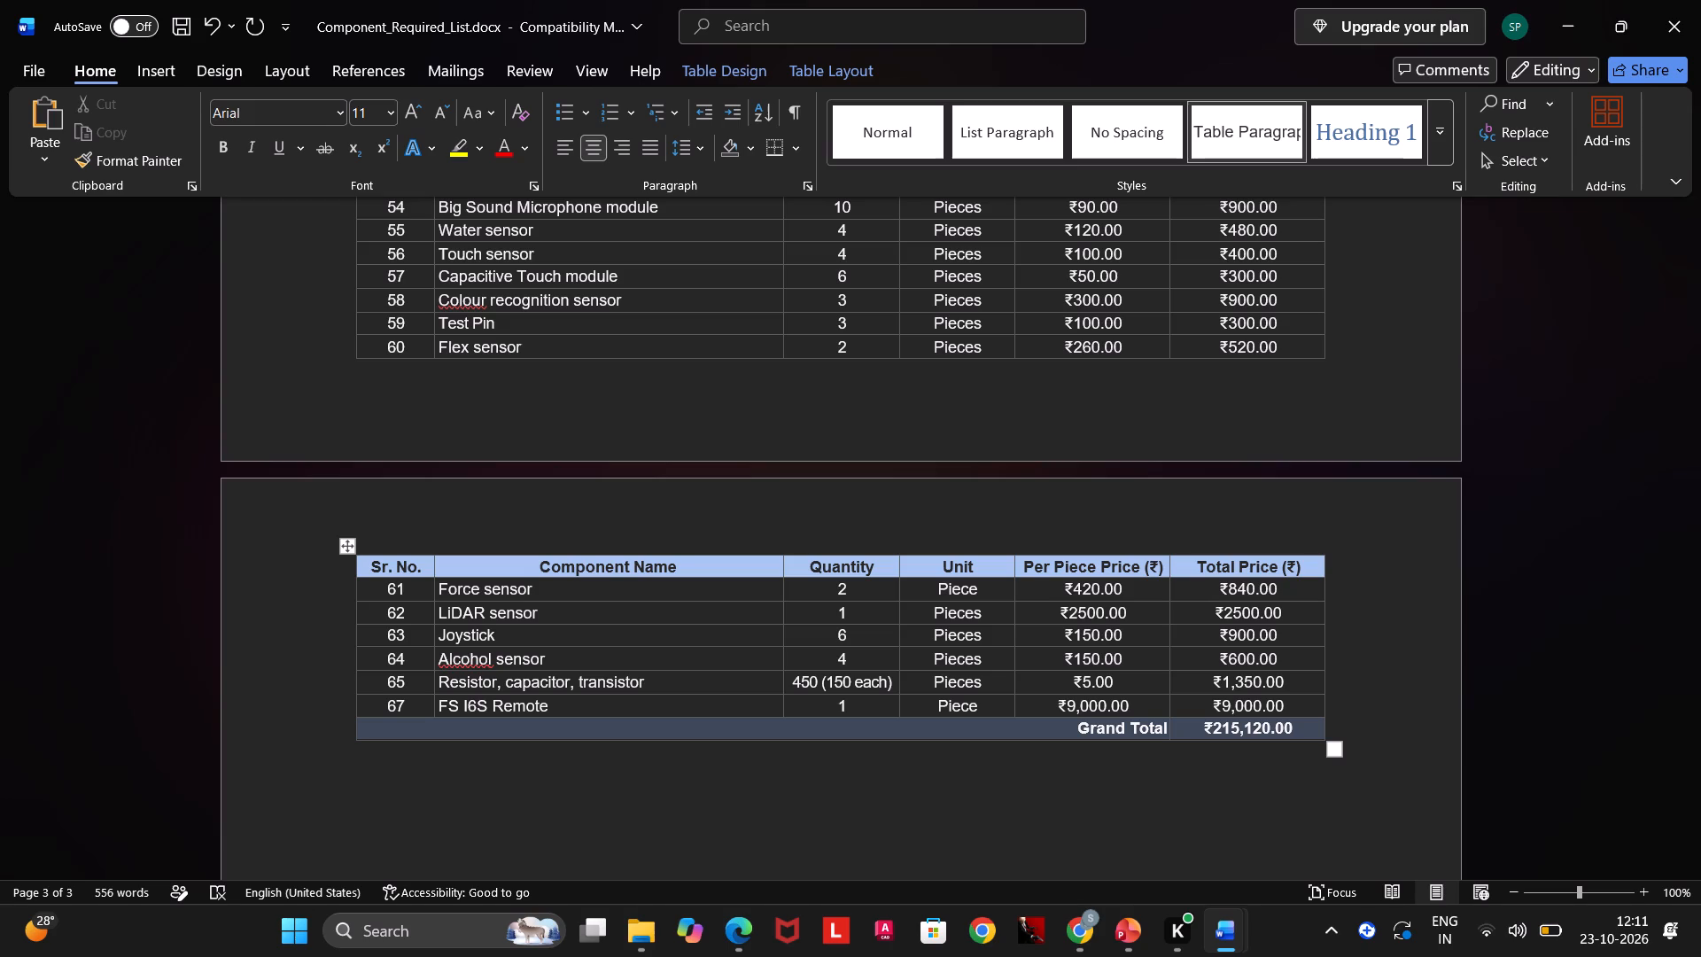
click(1254, 677)
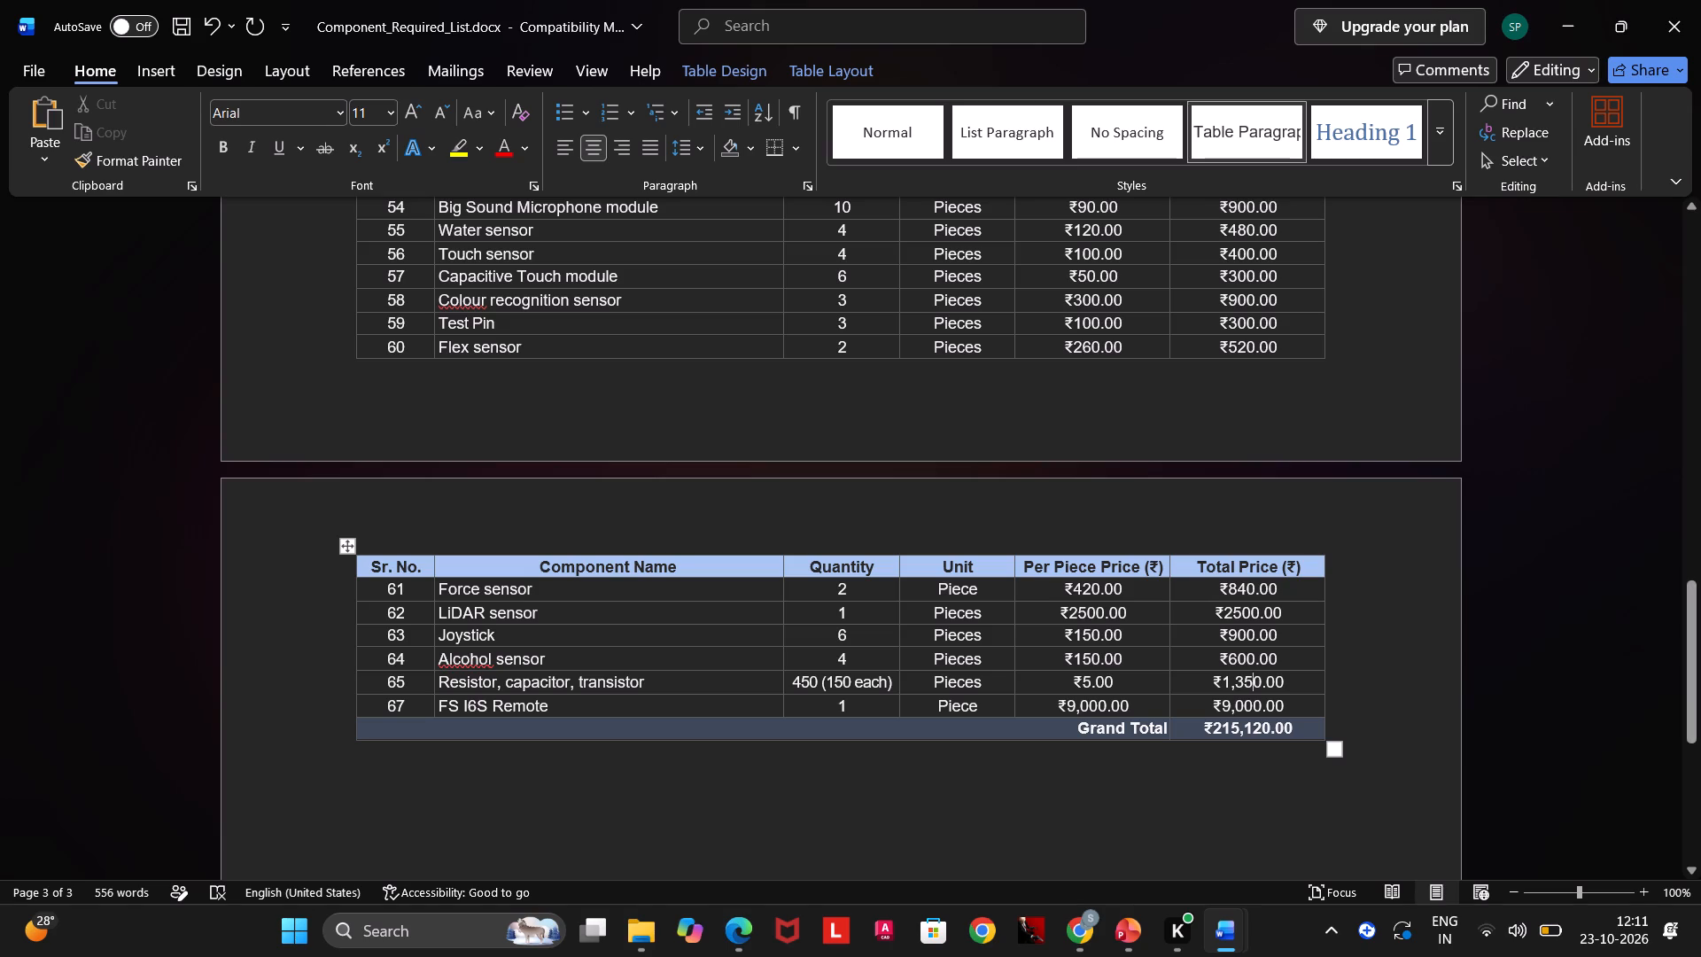
key(BackSpace)
key(BackSpace)
text(25)
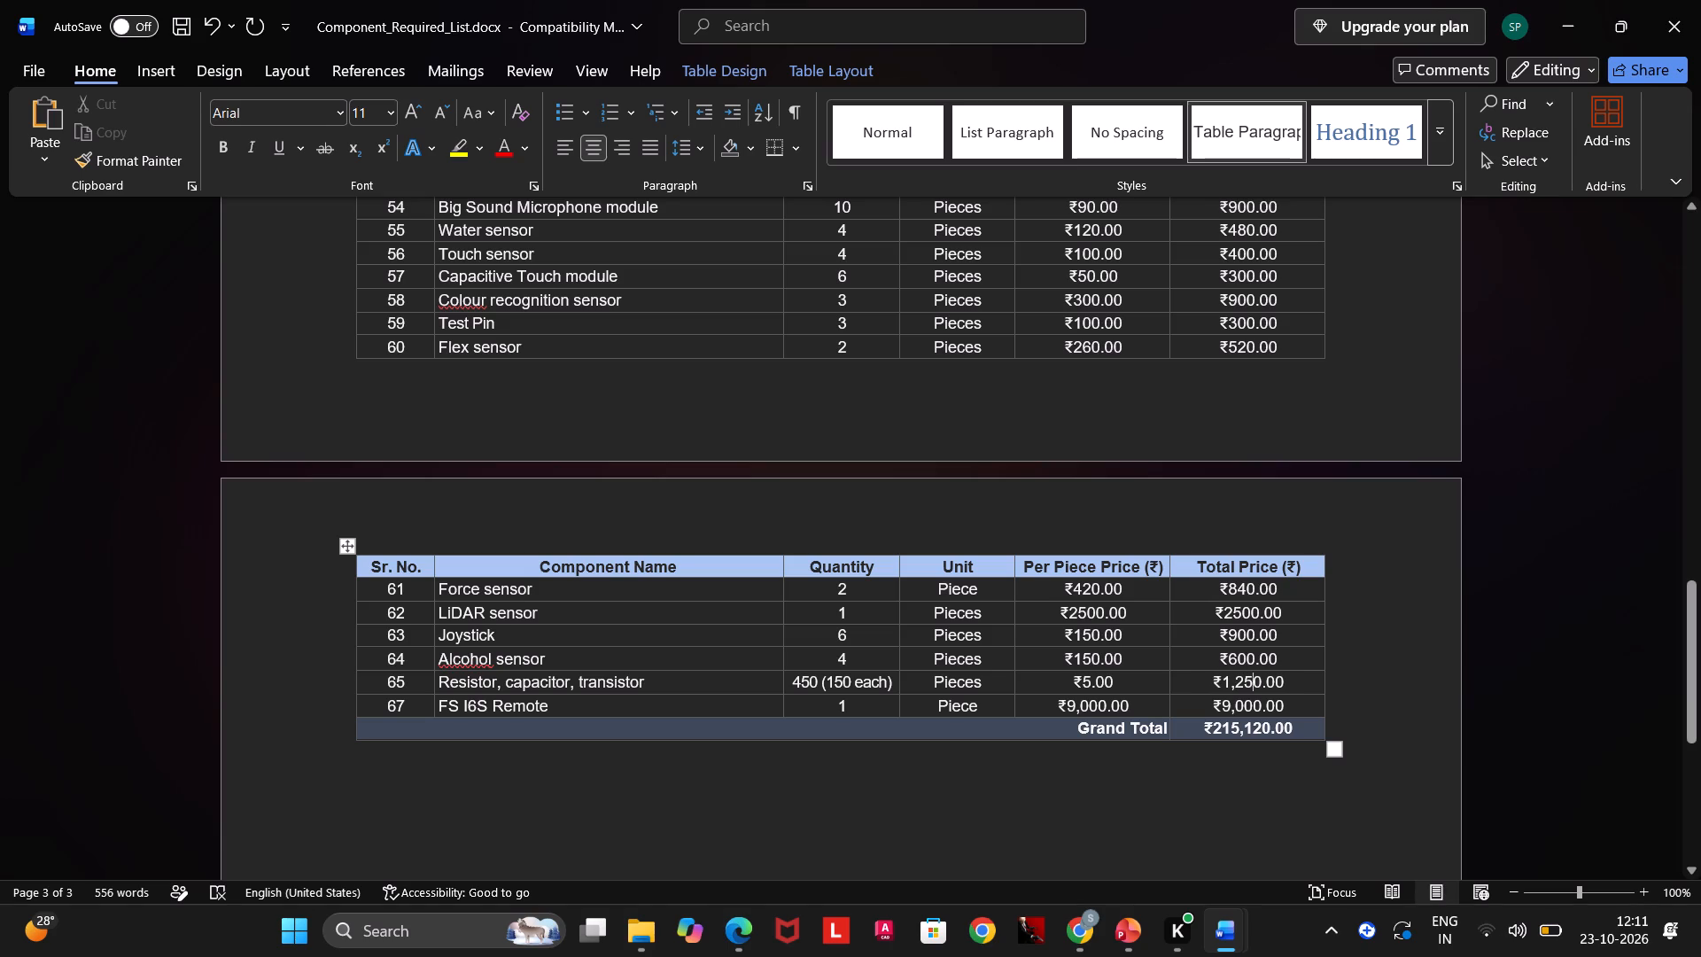
click(1233, 684)
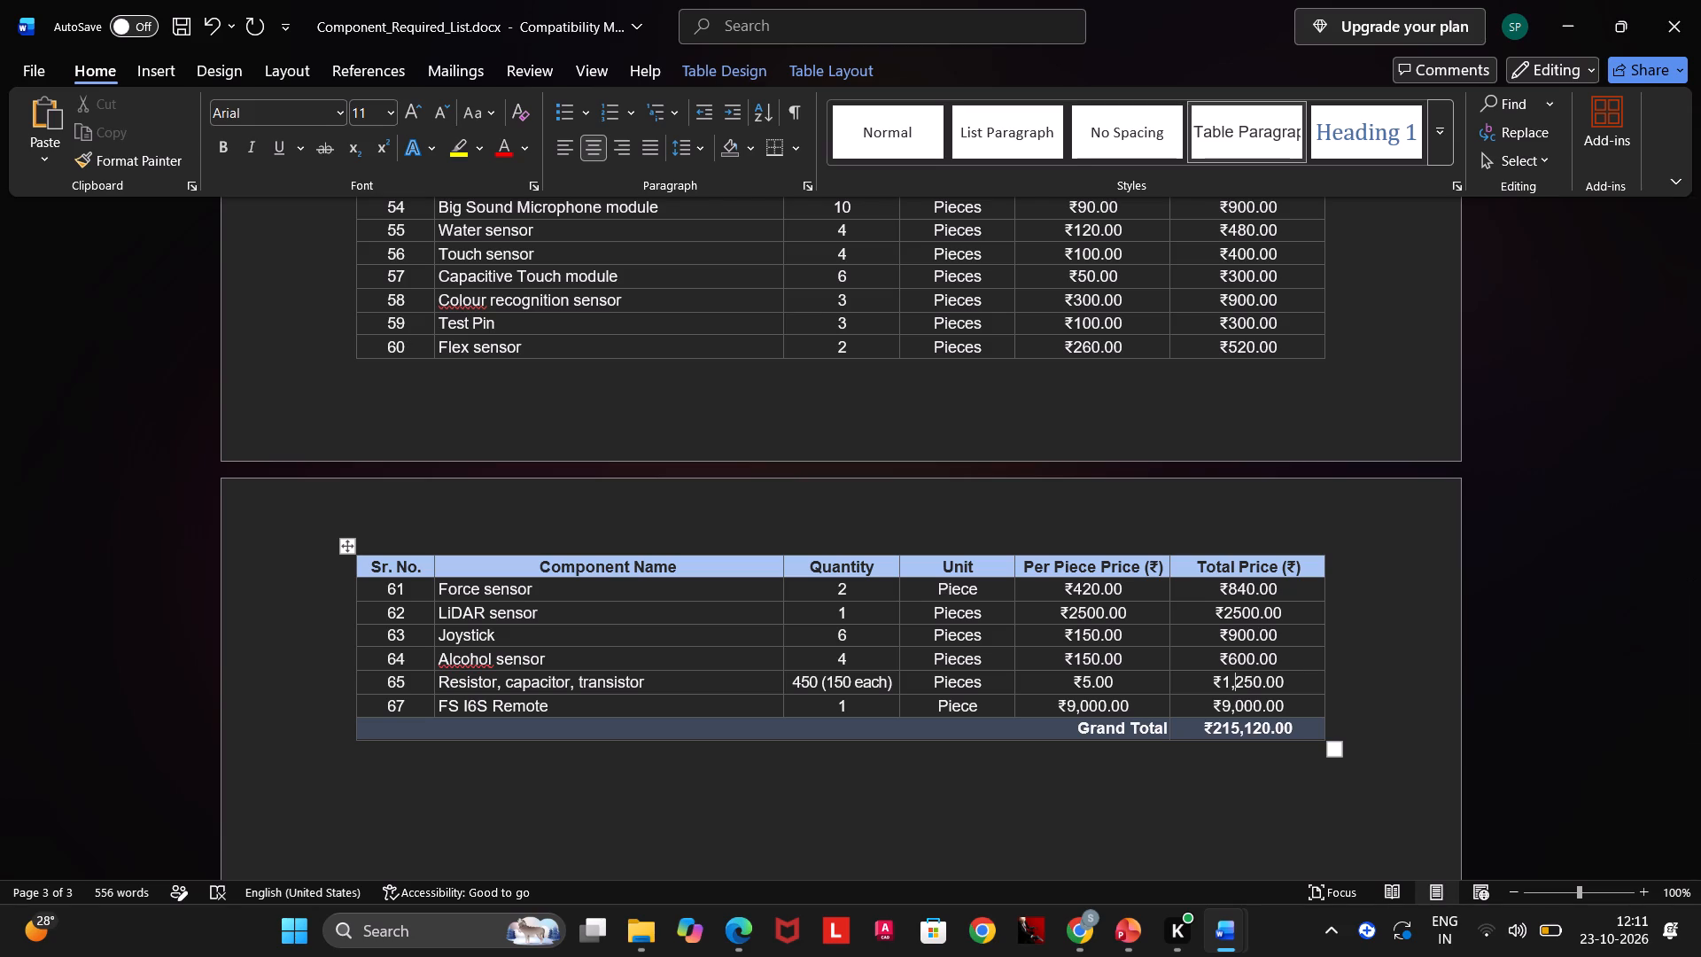
key(BackSpace)
key(2)
key(BackSpace)
key(BackSpace)
key(2)
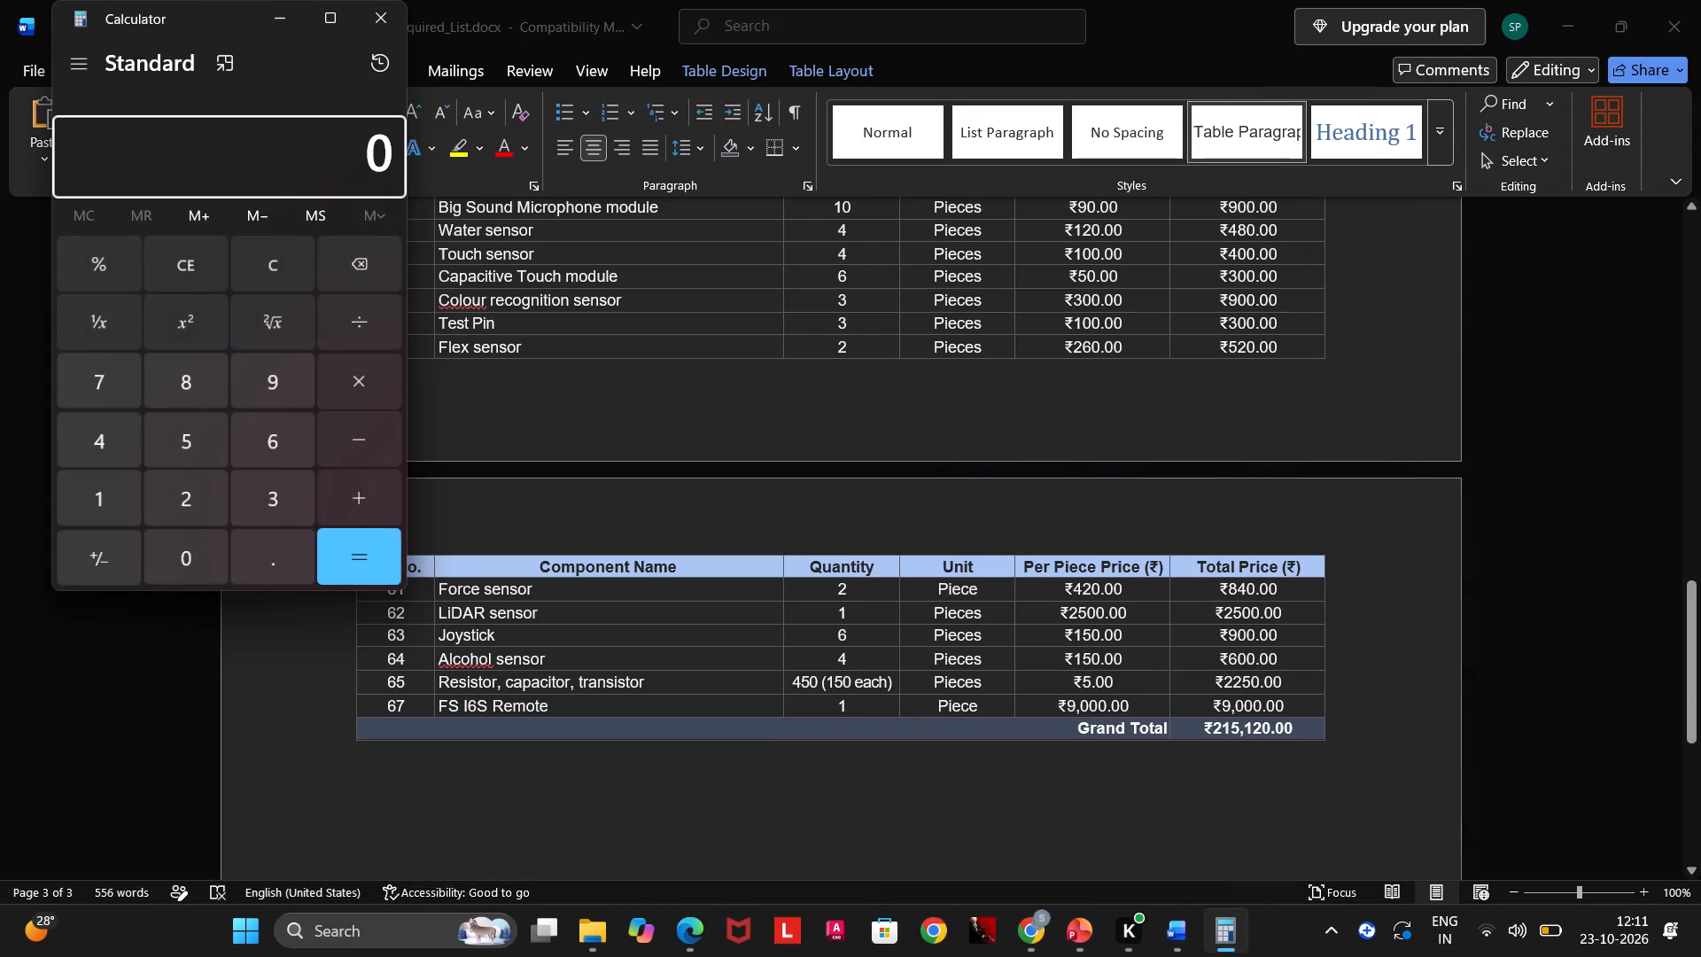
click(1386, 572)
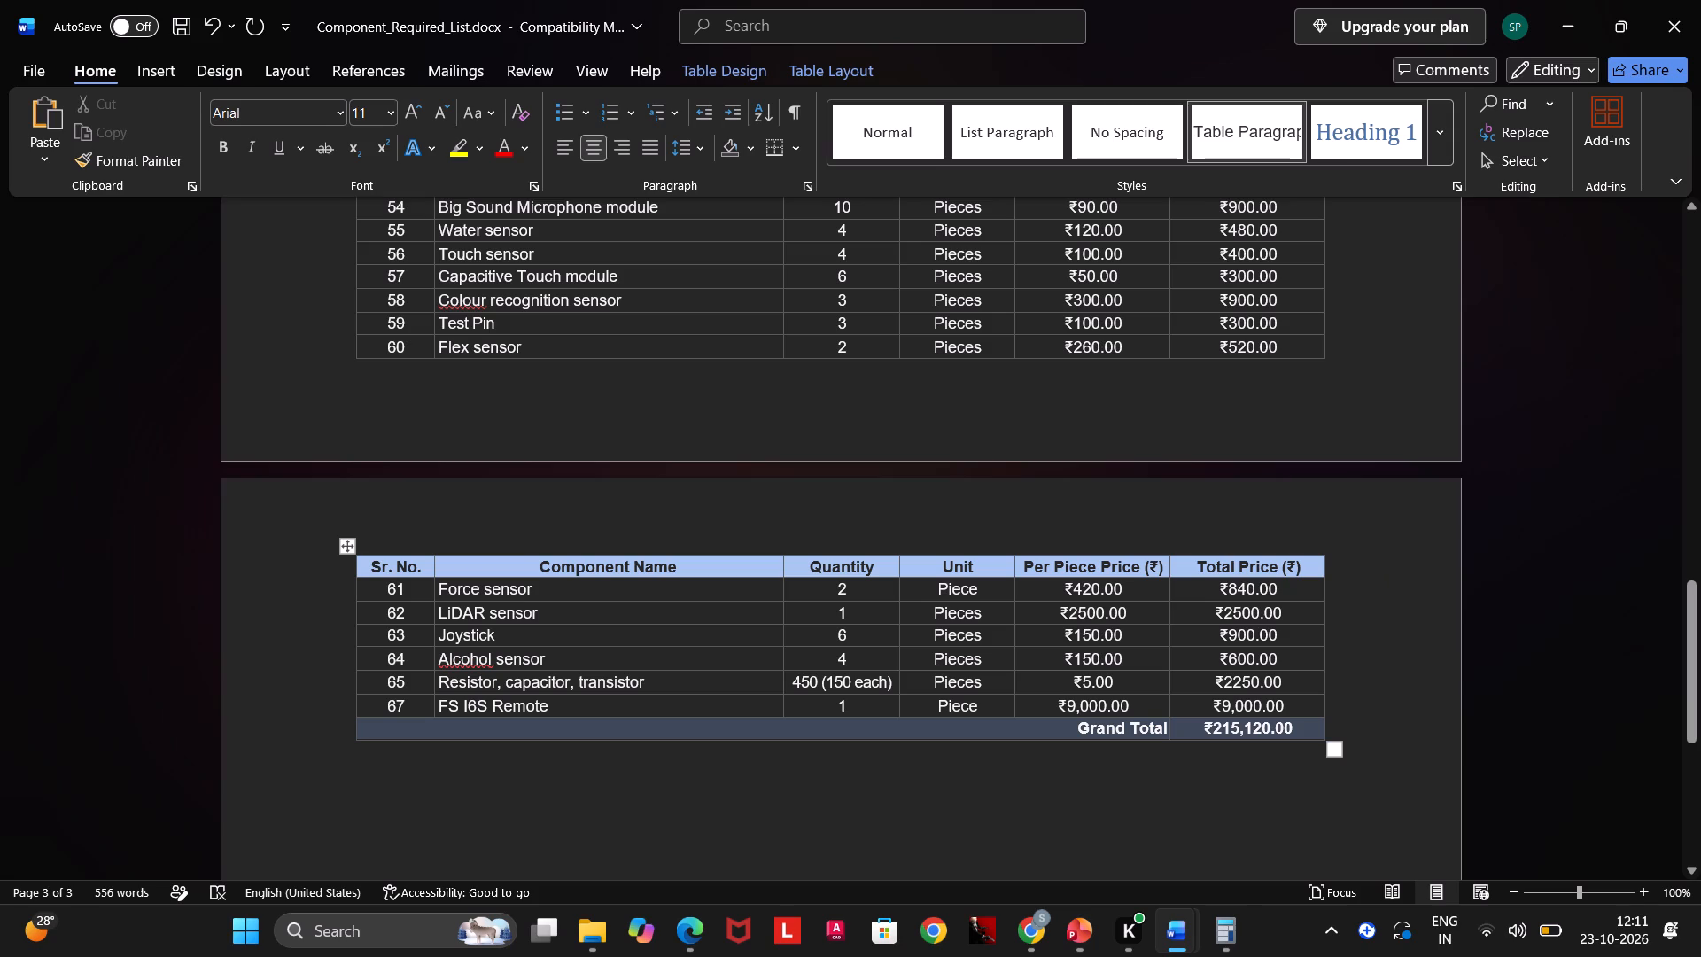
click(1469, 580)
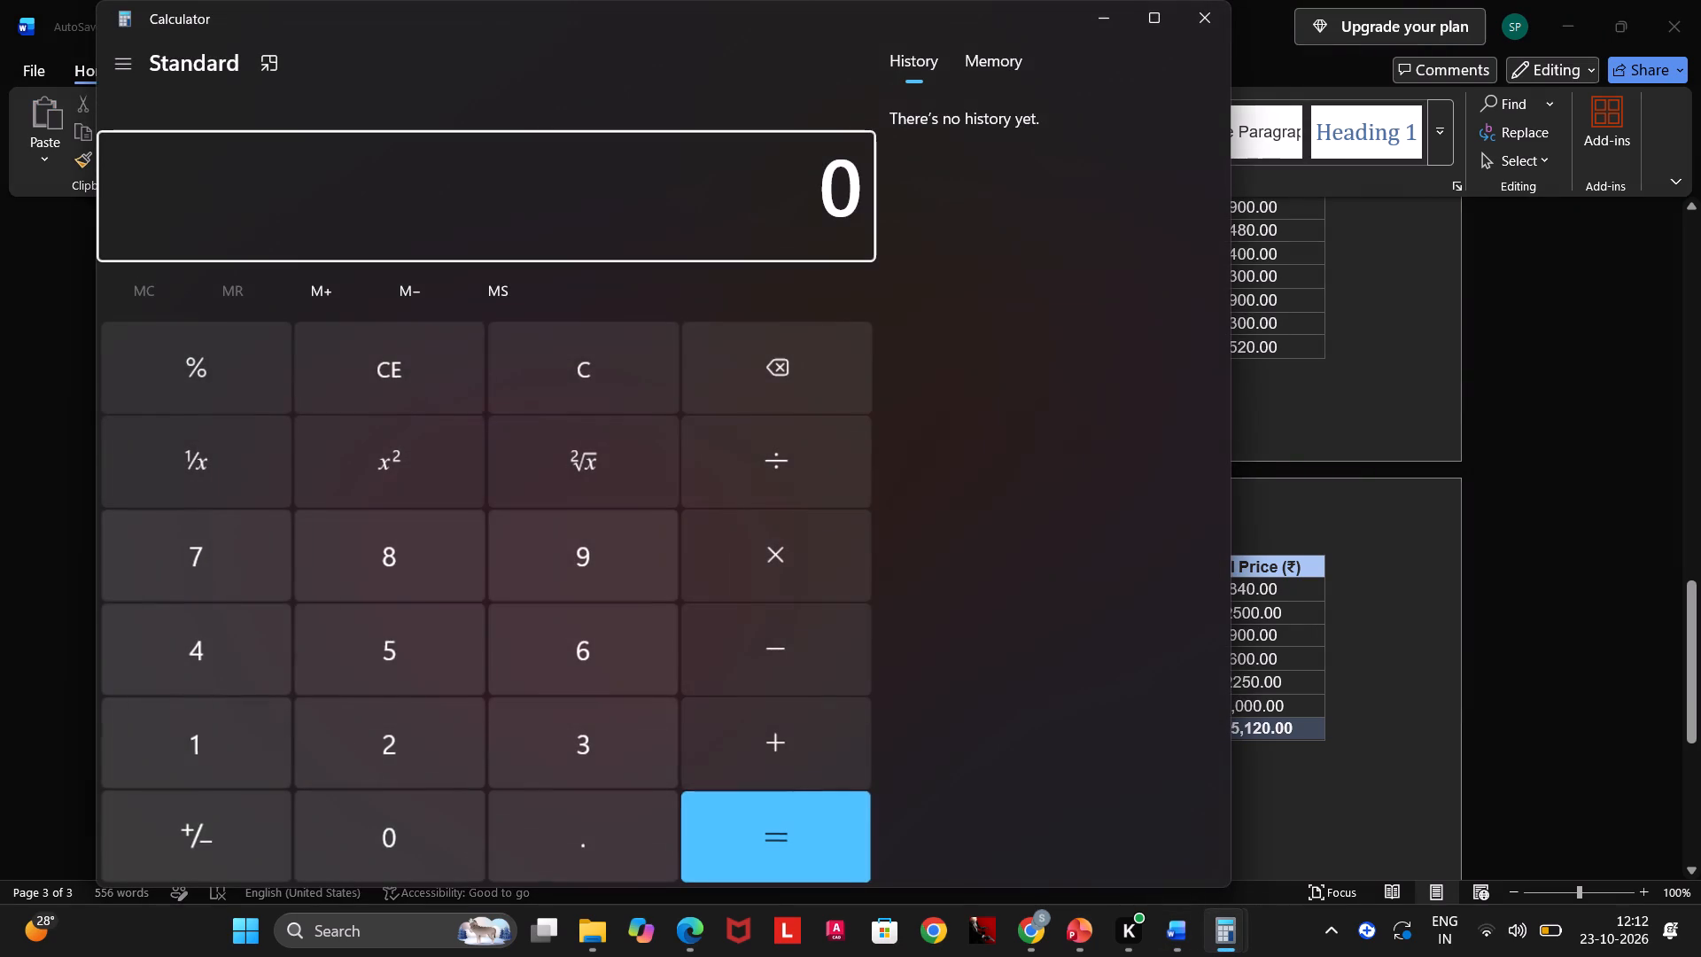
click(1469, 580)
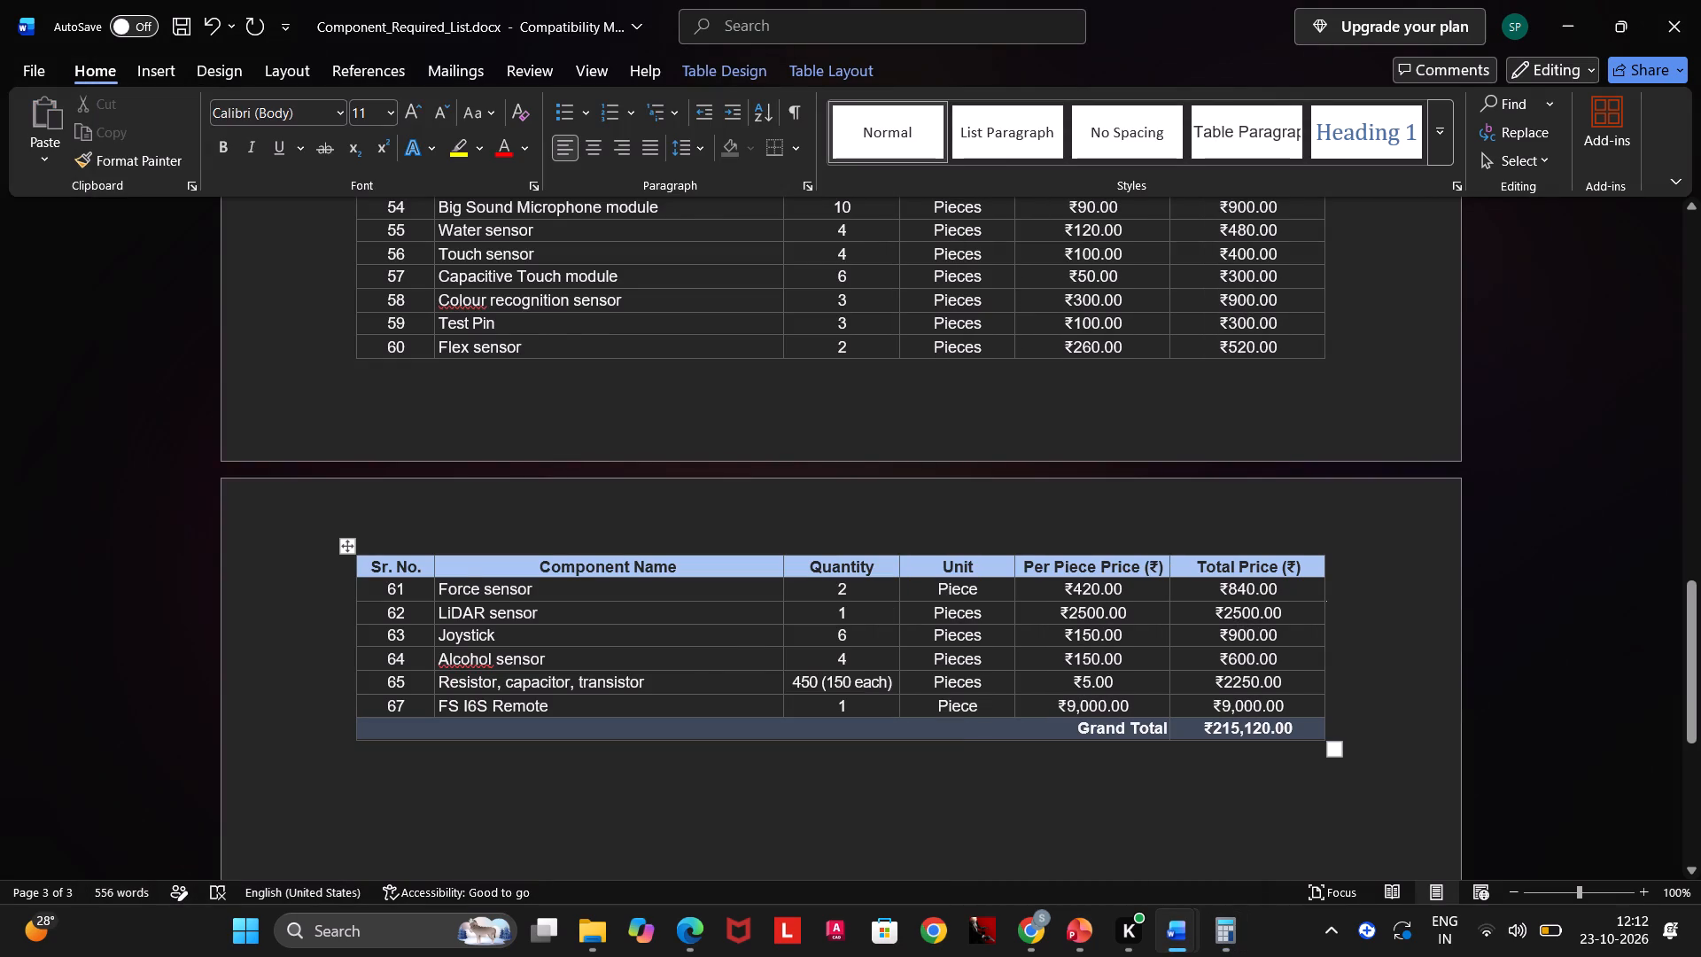
Save the component list document.
key(ctrl+s)
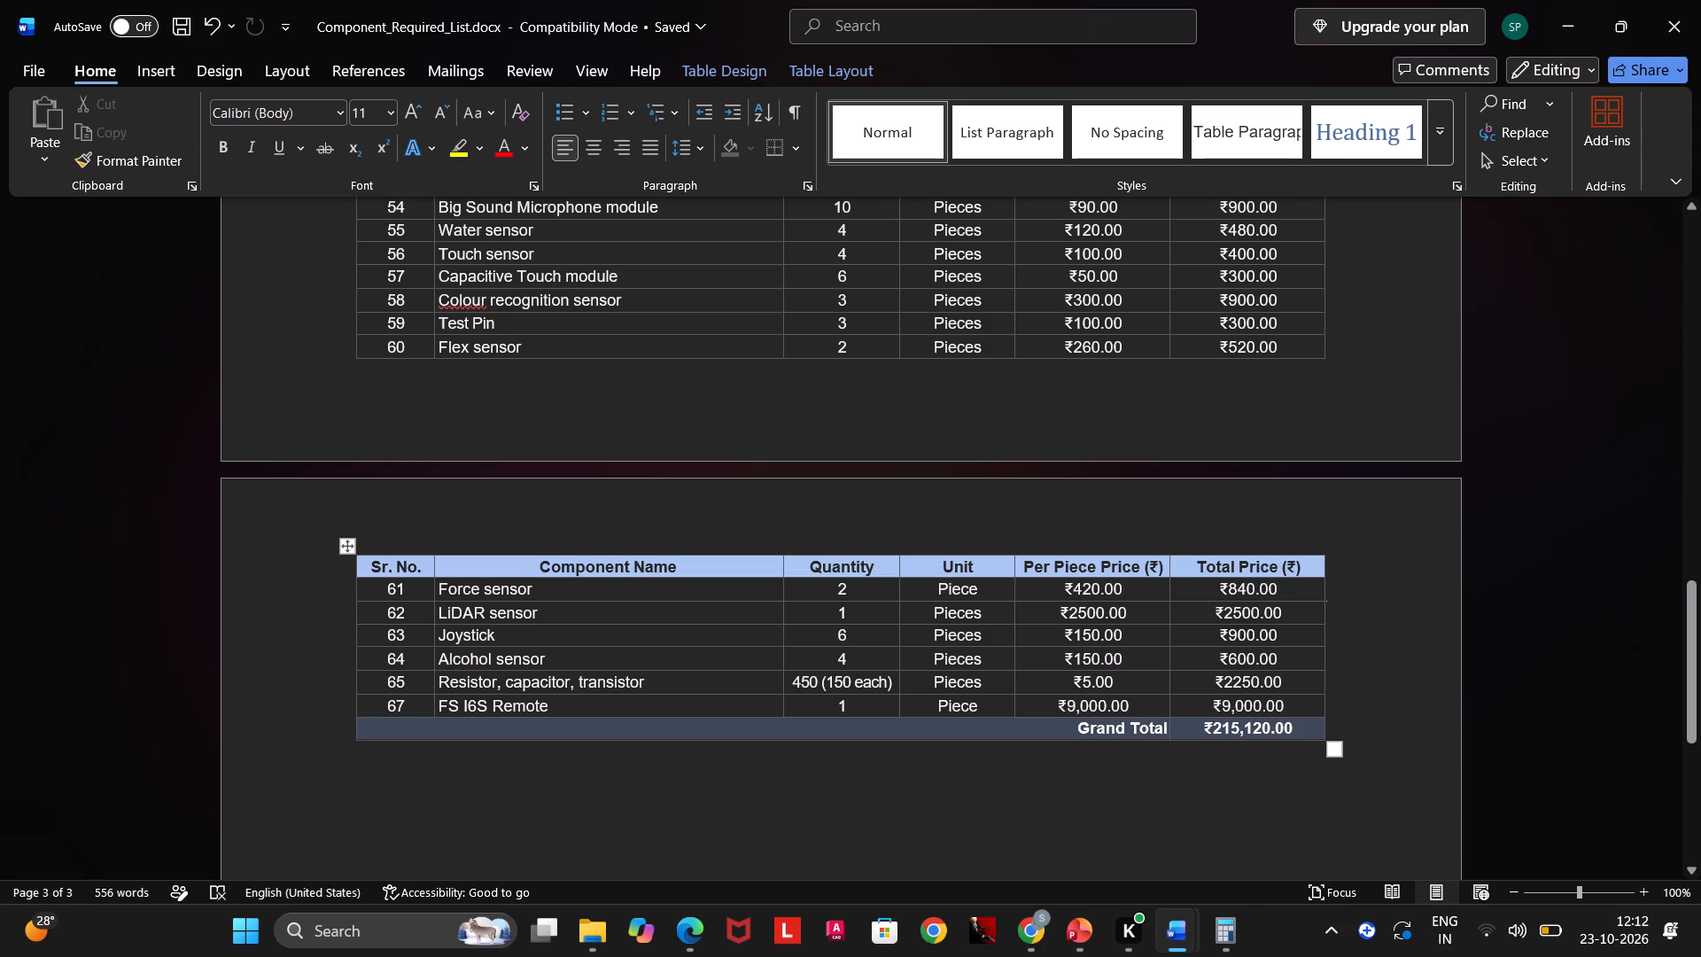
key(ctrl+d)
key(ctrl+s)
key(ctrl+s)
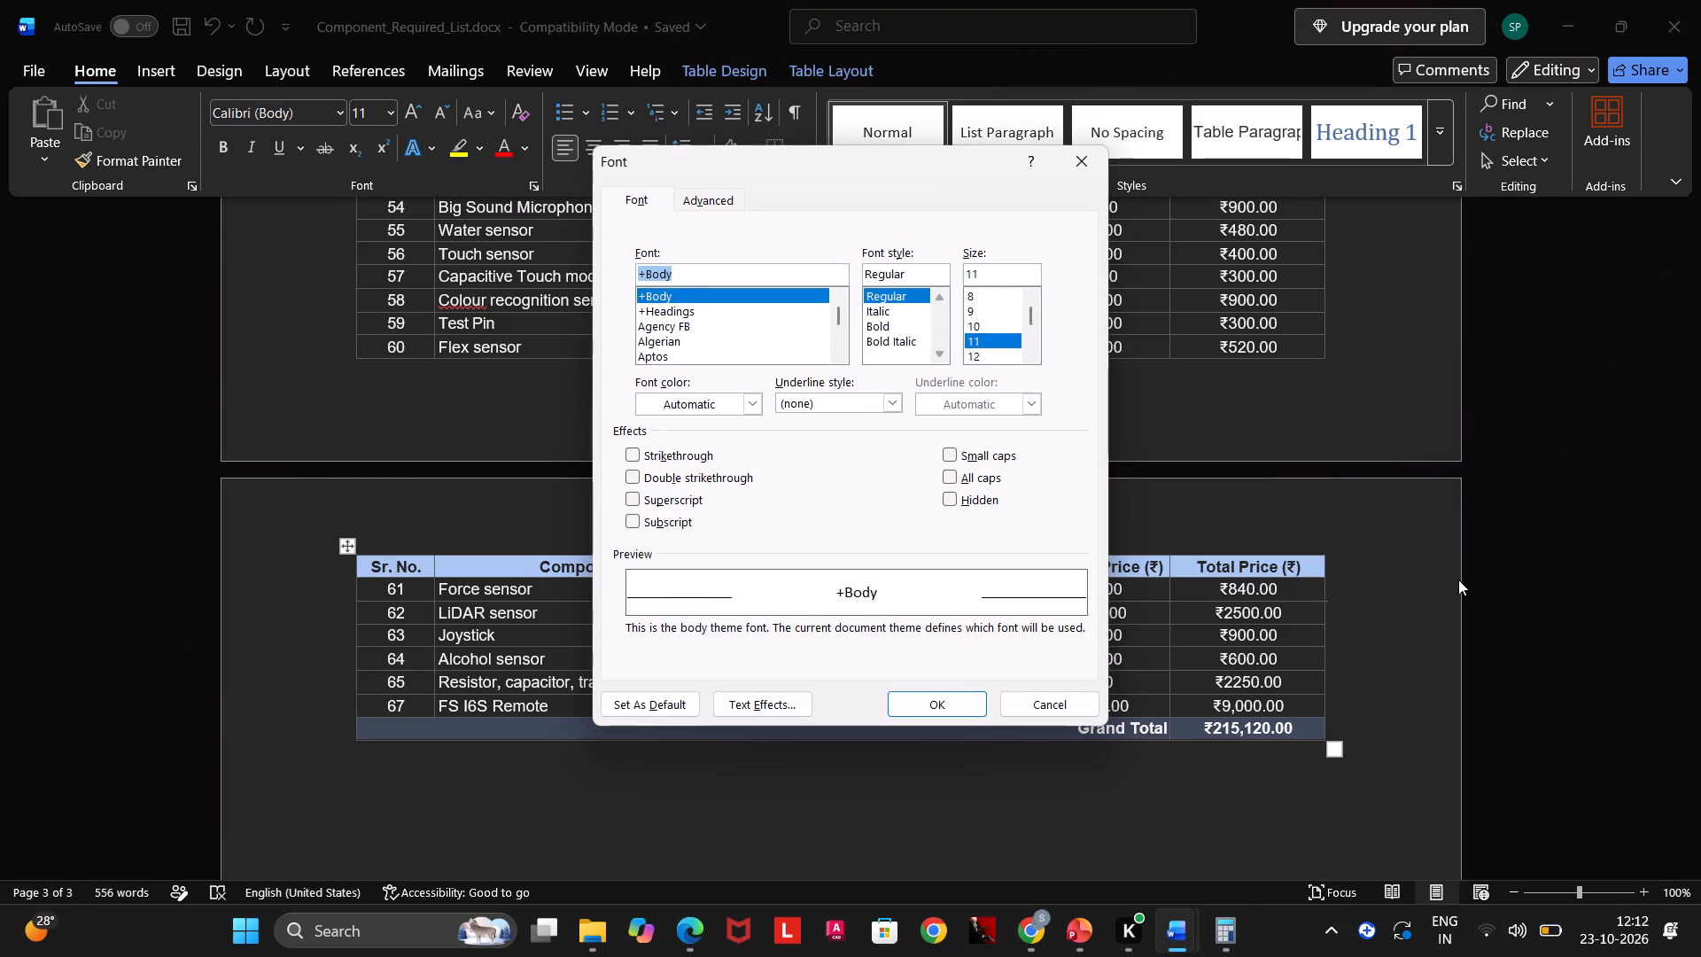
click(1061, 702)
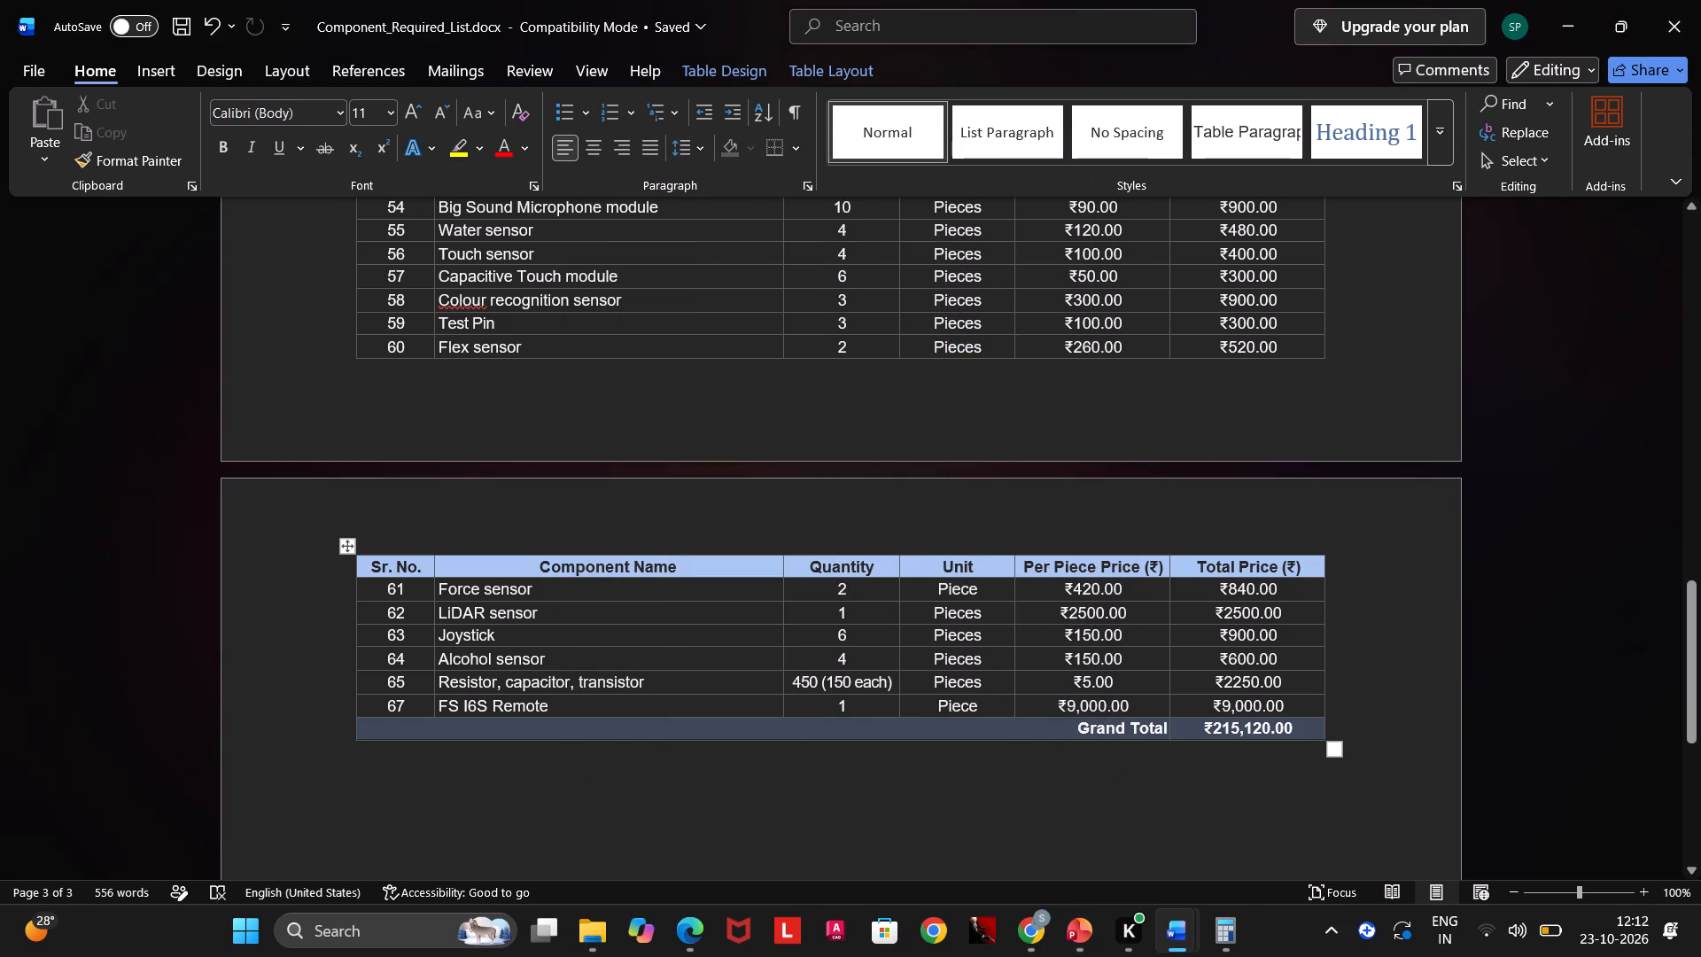
Save the component list document and dismiss the Calculator window covering it.
key(ctrl+s)
scroll(1260, 514, up, 6)
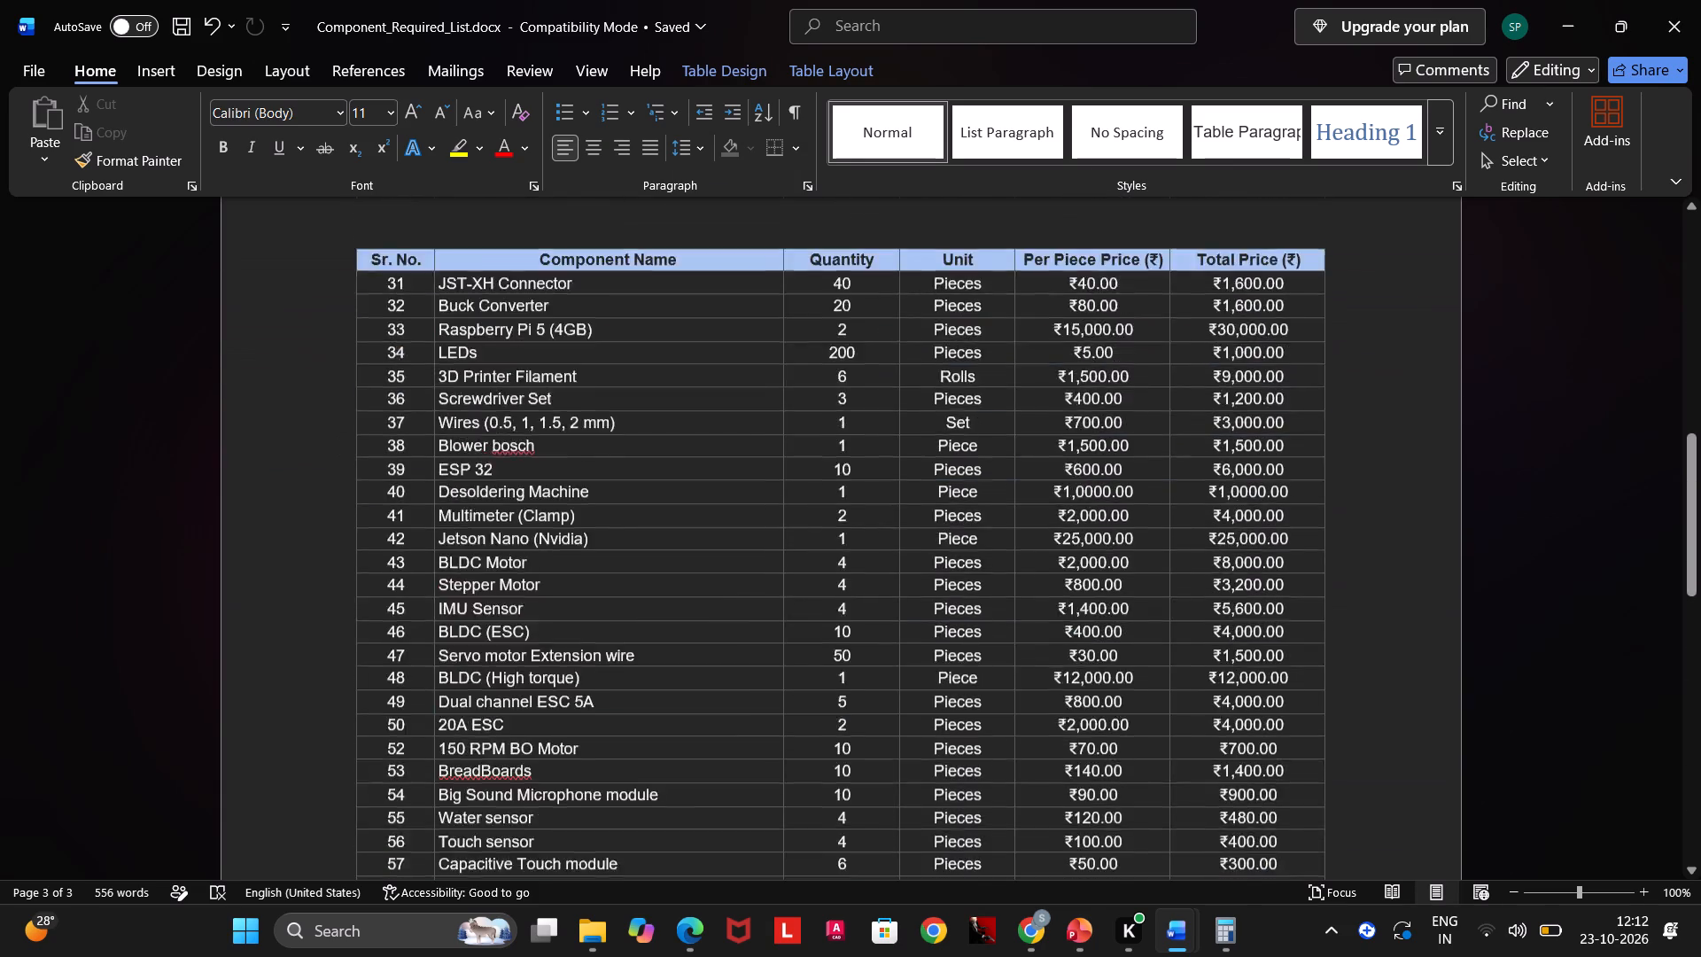
scroll(1260, 514, up, 4)
click(1572, 295)
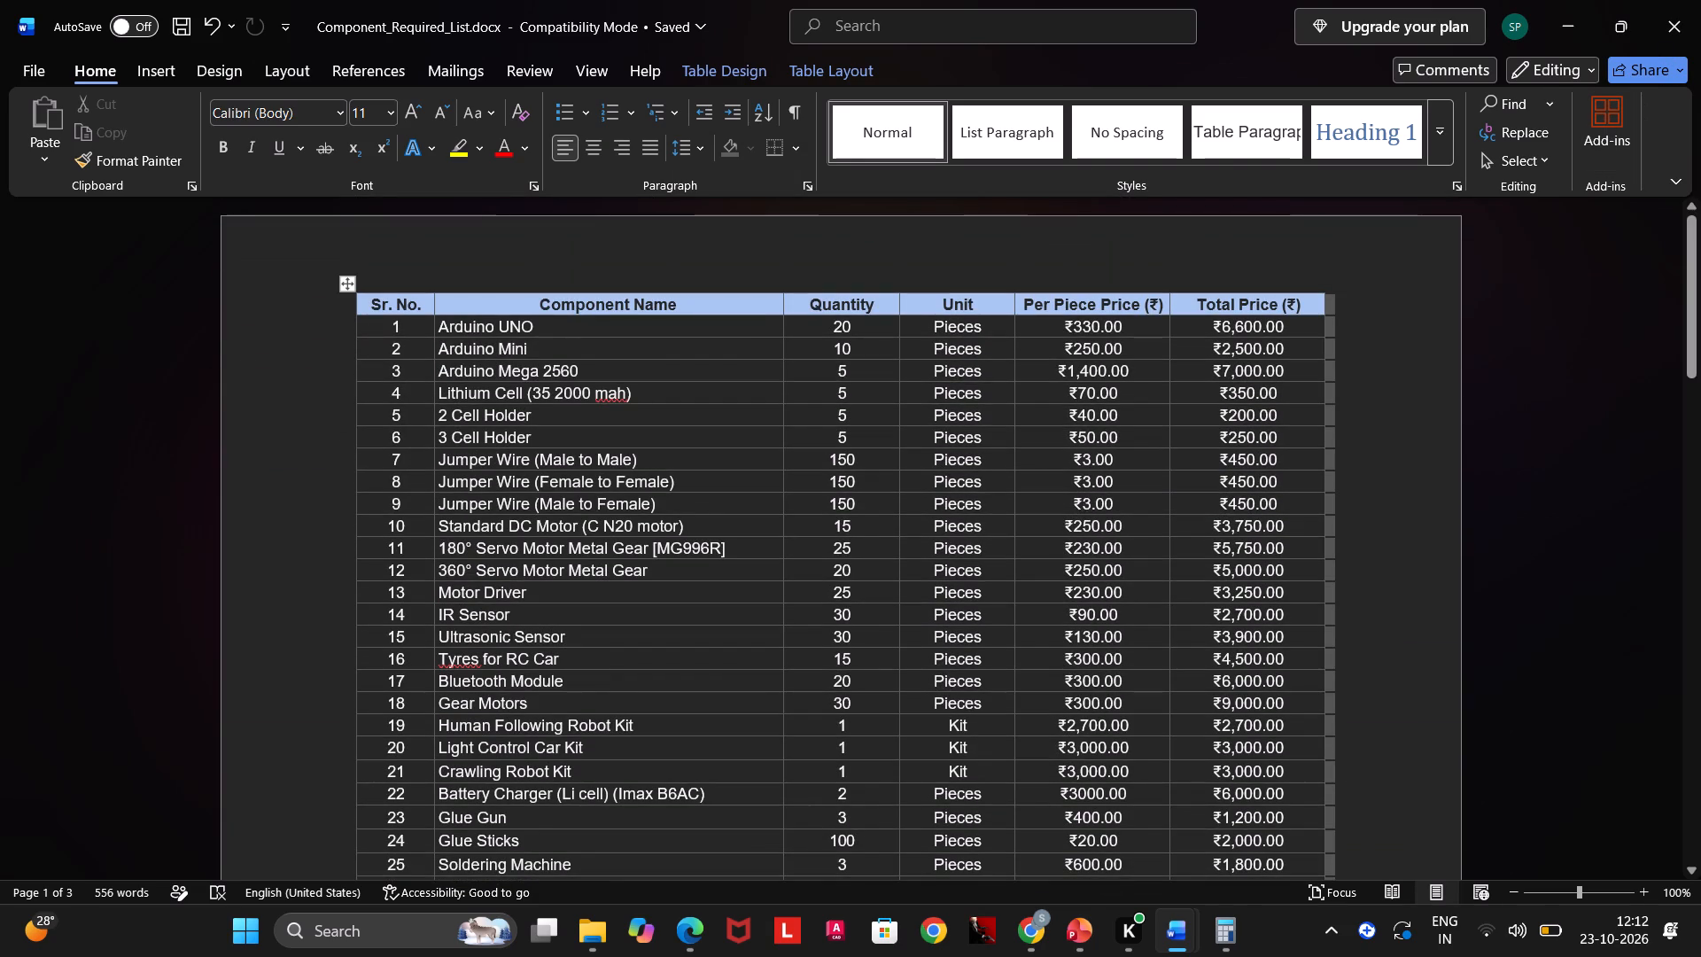
key(ctrl+s)
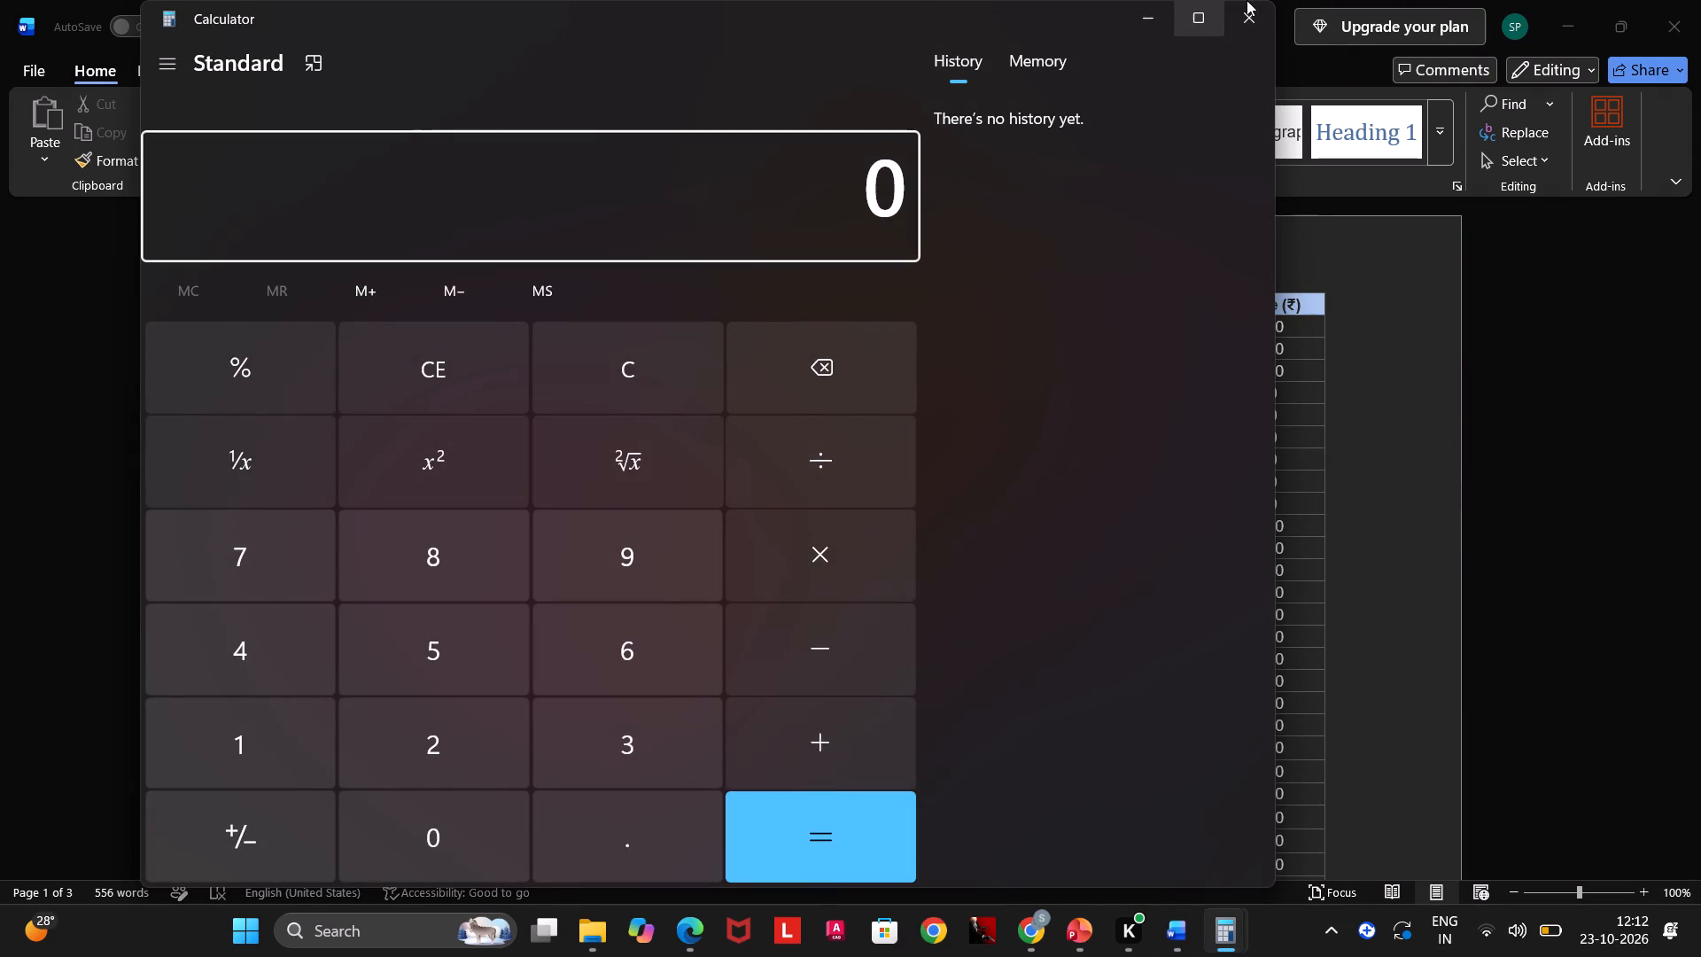
click(1245, 10)
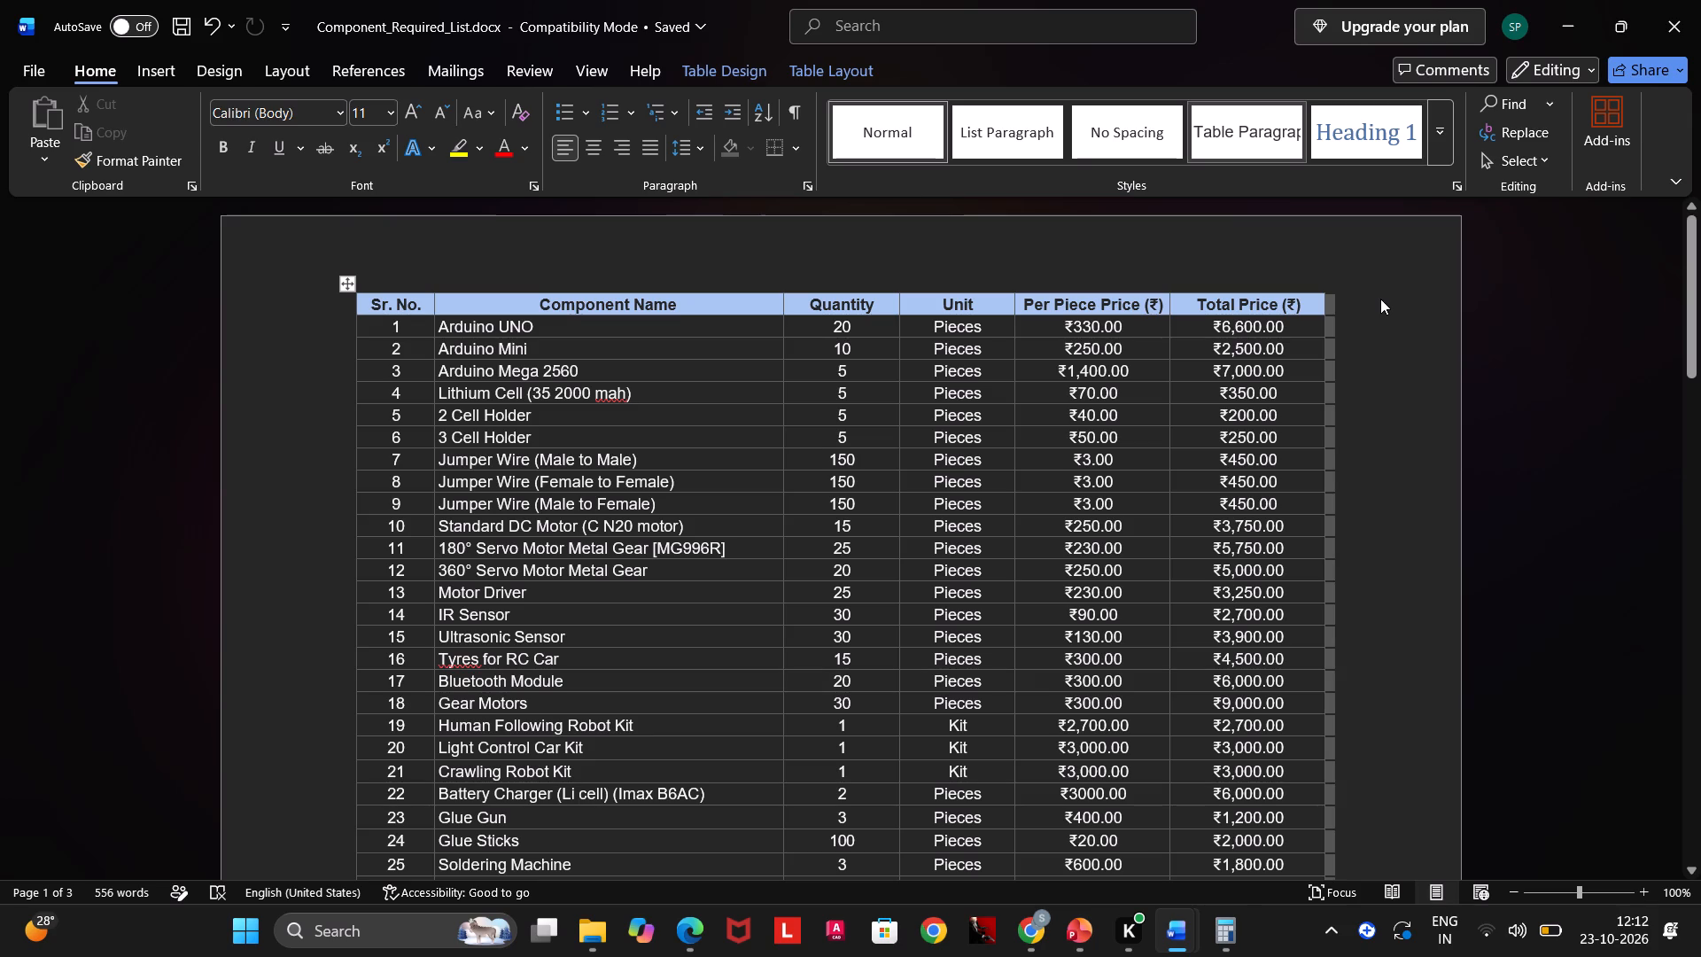
key(ctrl+s)
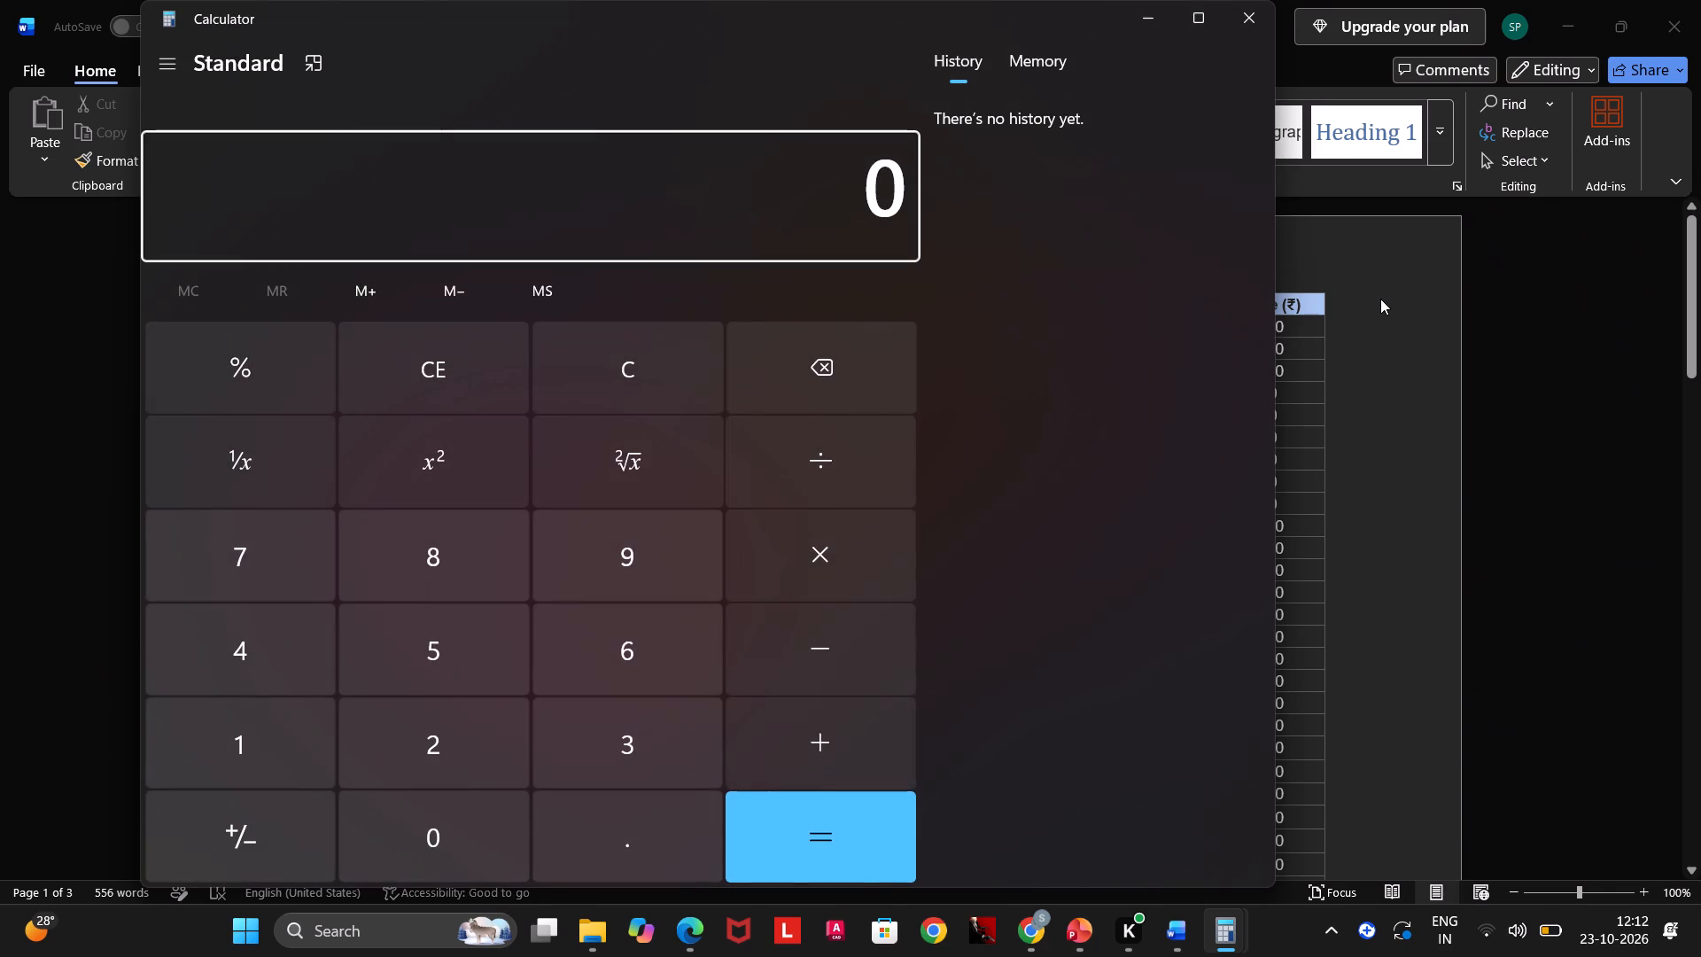
Save a copy of the document in Downloads as "Component_Required_List.docx final" in Word Document format, accepting the upgrade to the newest file format.
click(1387, 286)
key(F12)
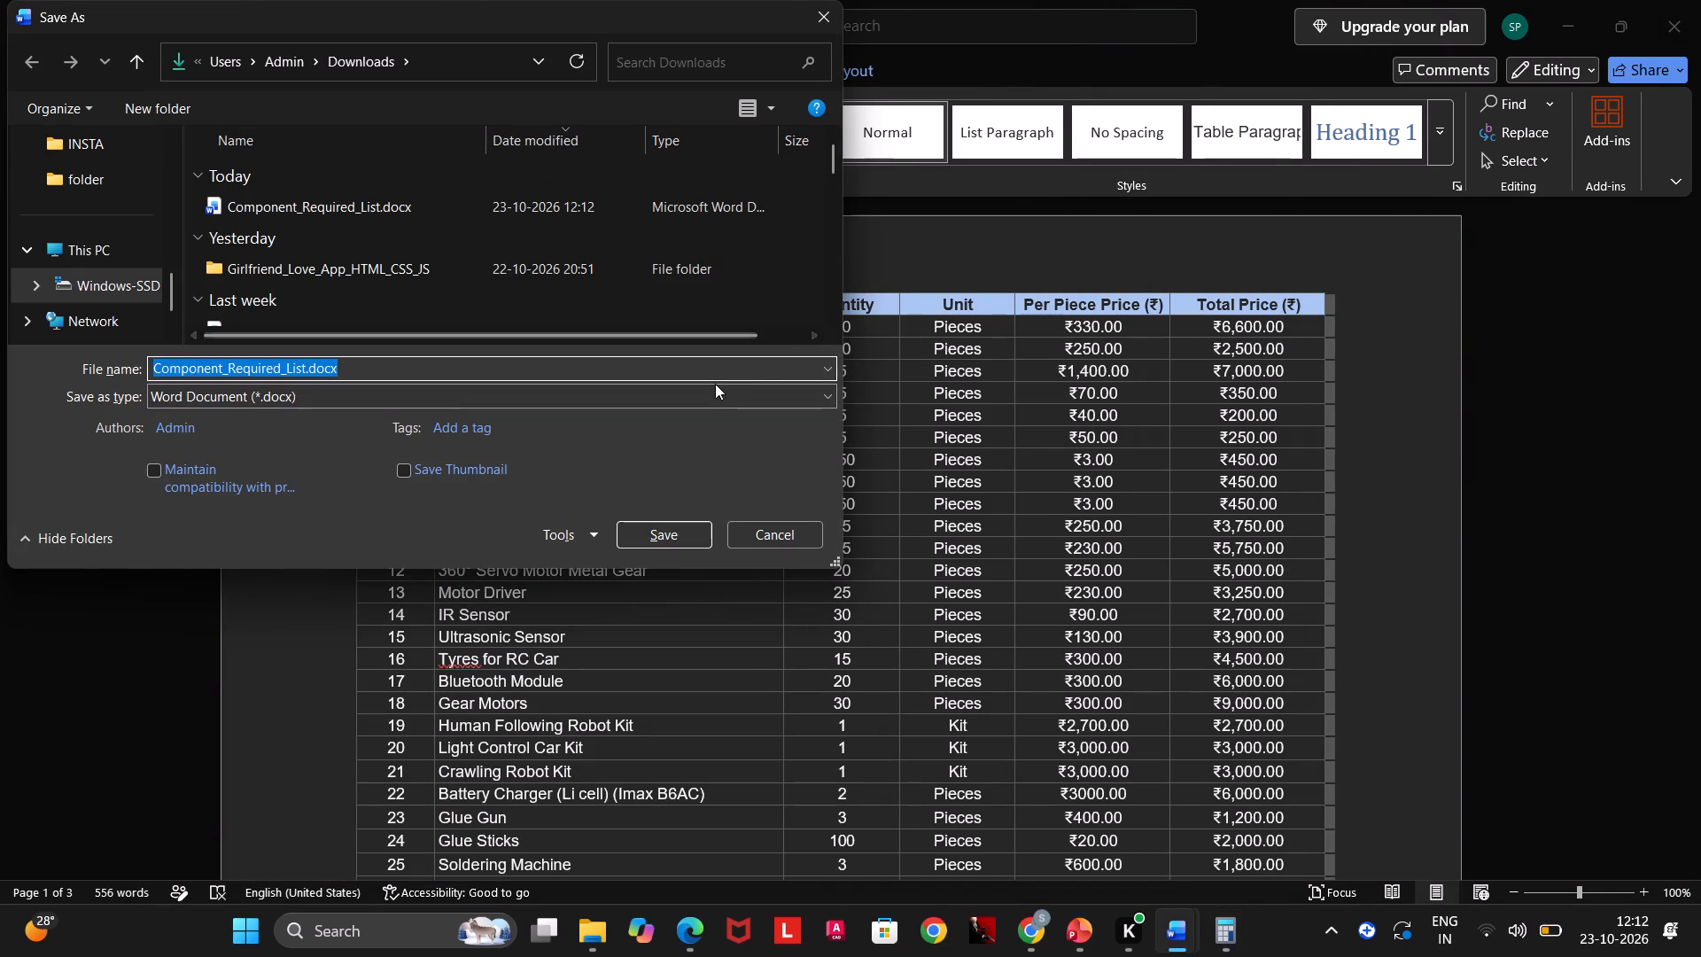
click(711, 369)
click(711, 369)
key(space)
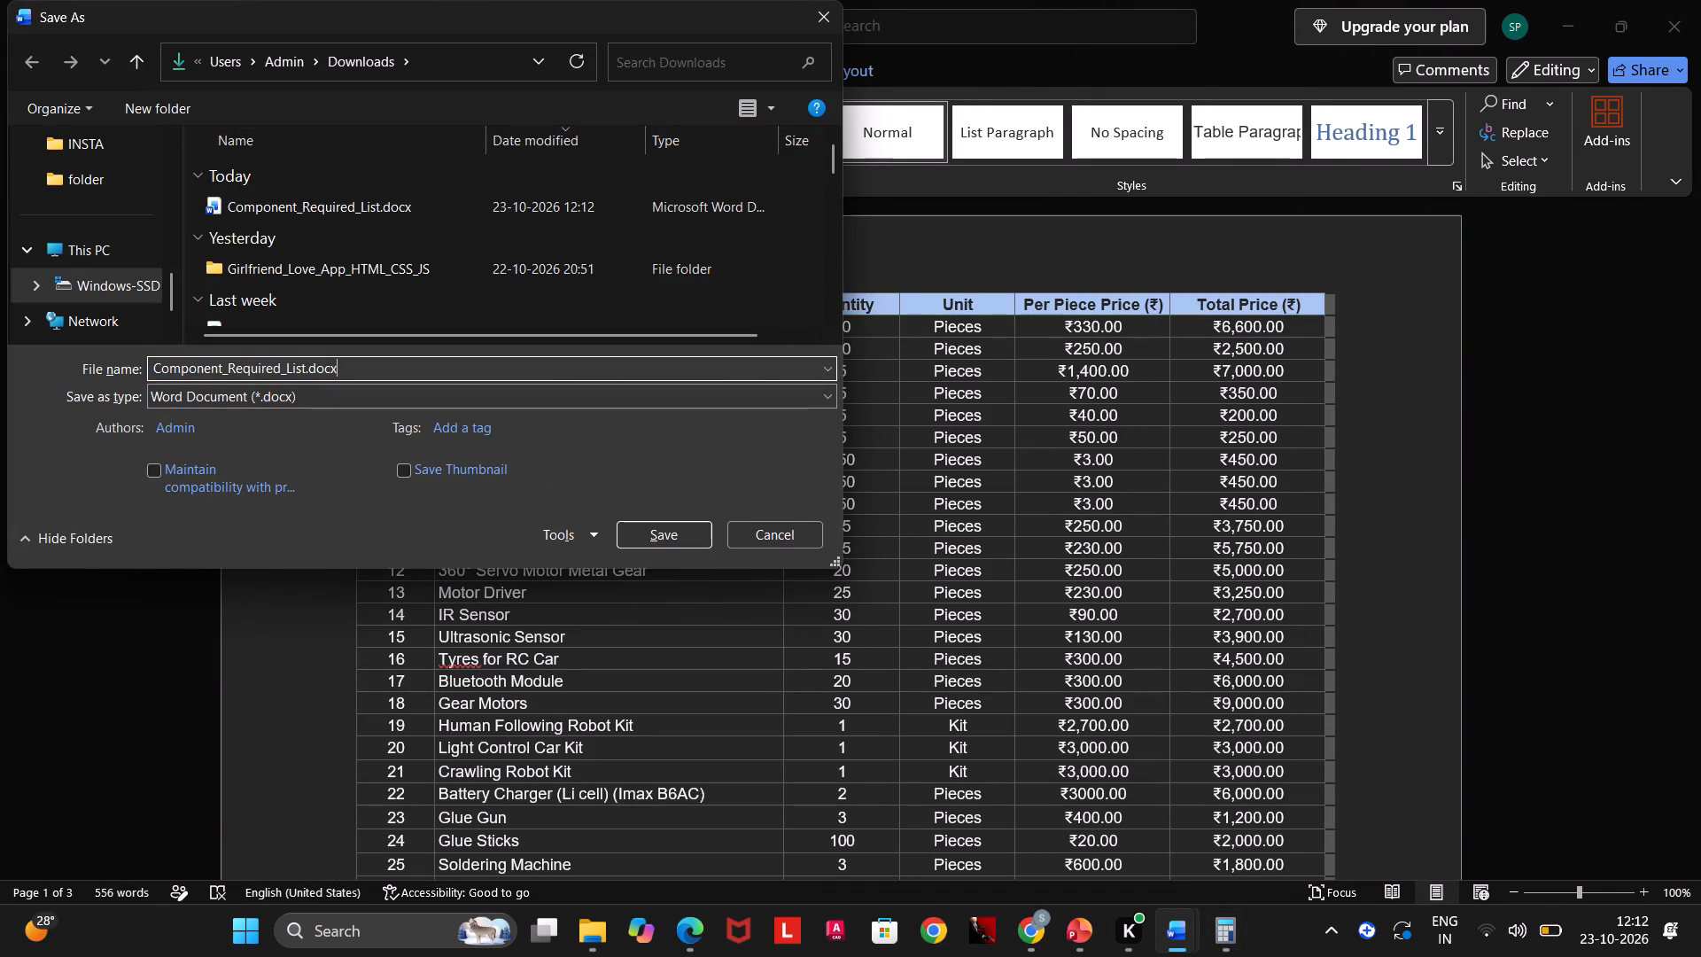
key(space)
key(d)
key(BackSpace)
text(final)
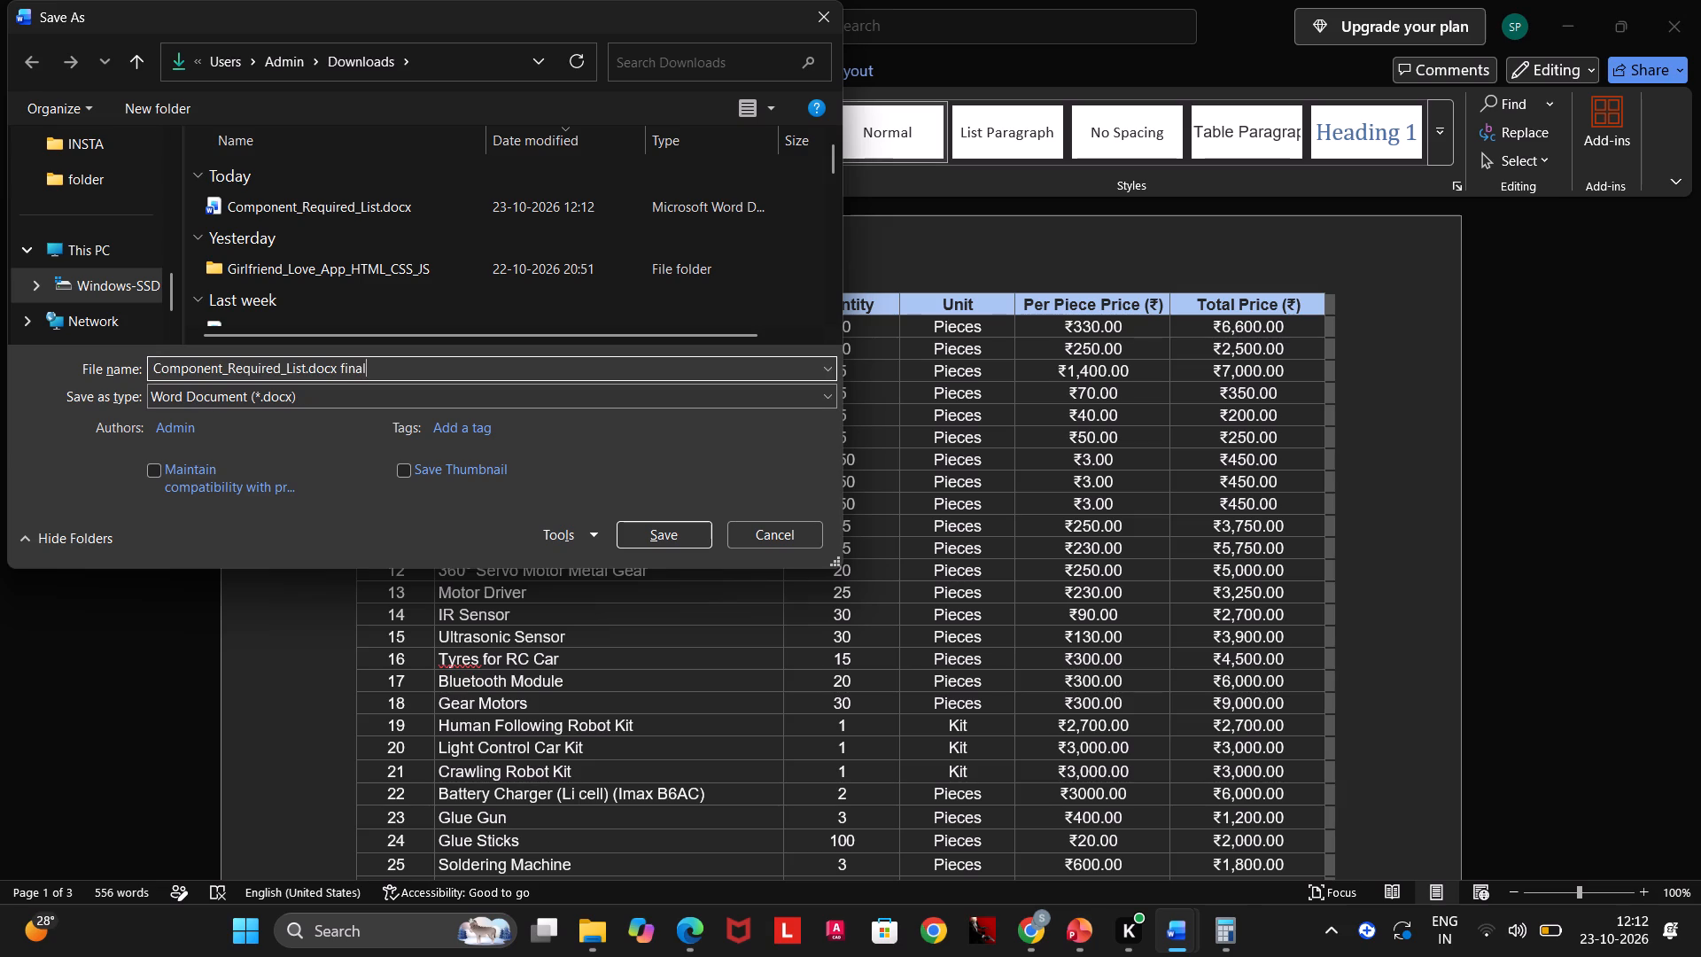
key(Return)
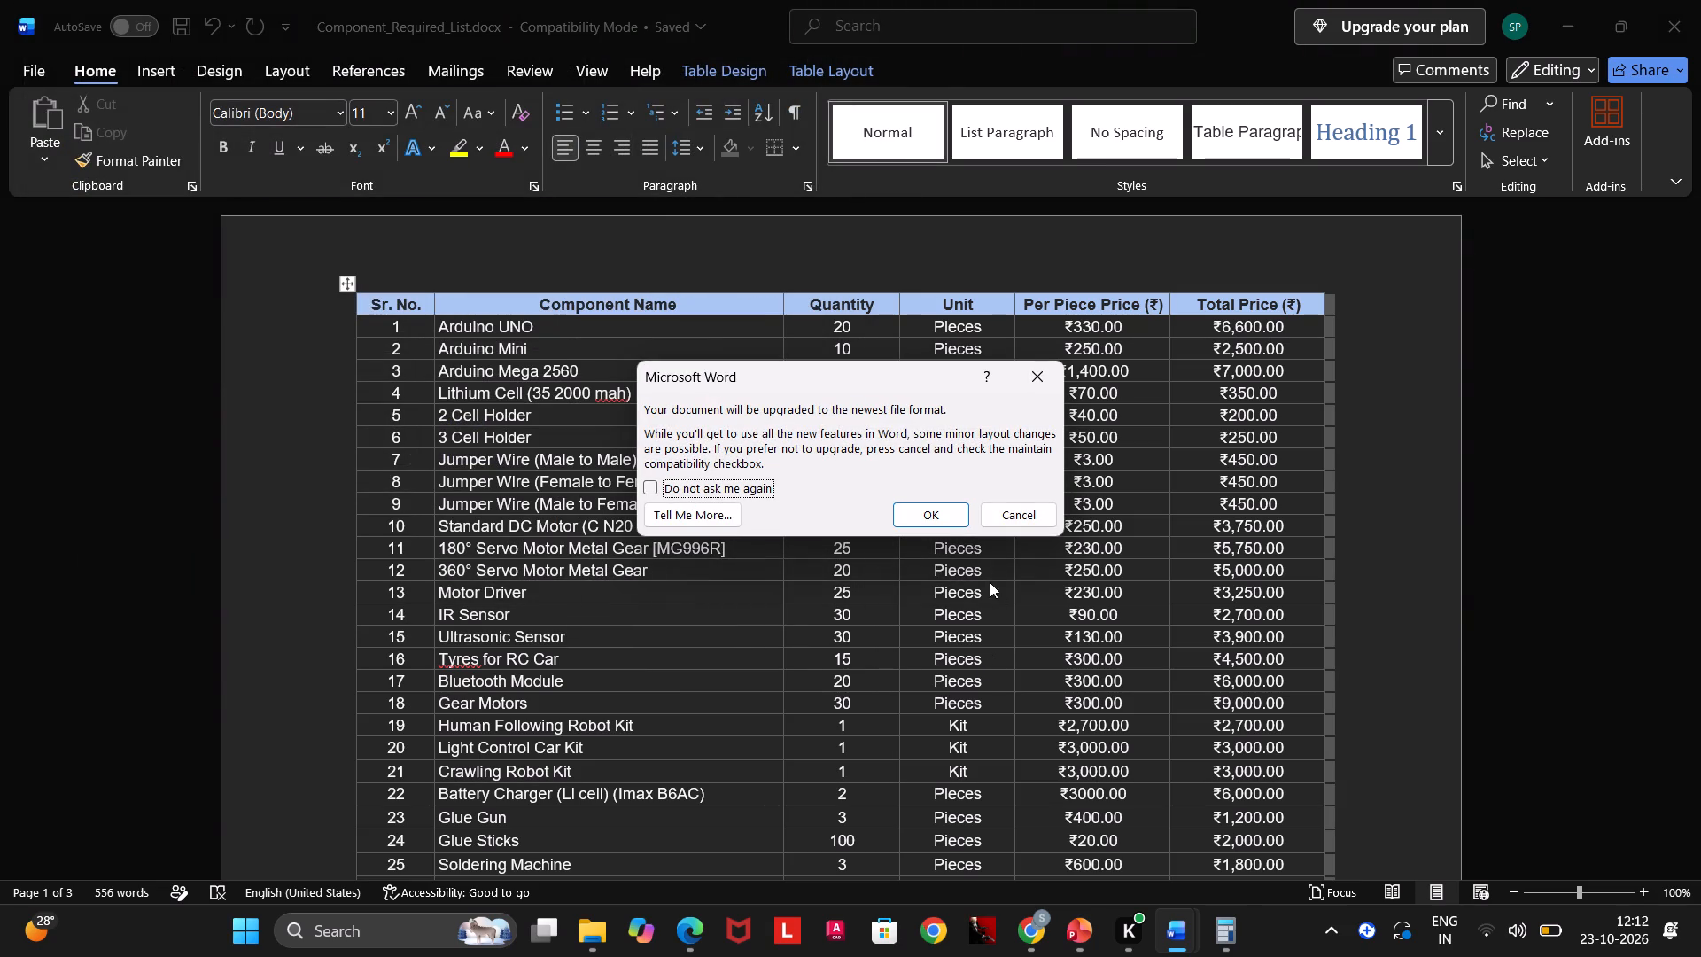
click(930, 513)
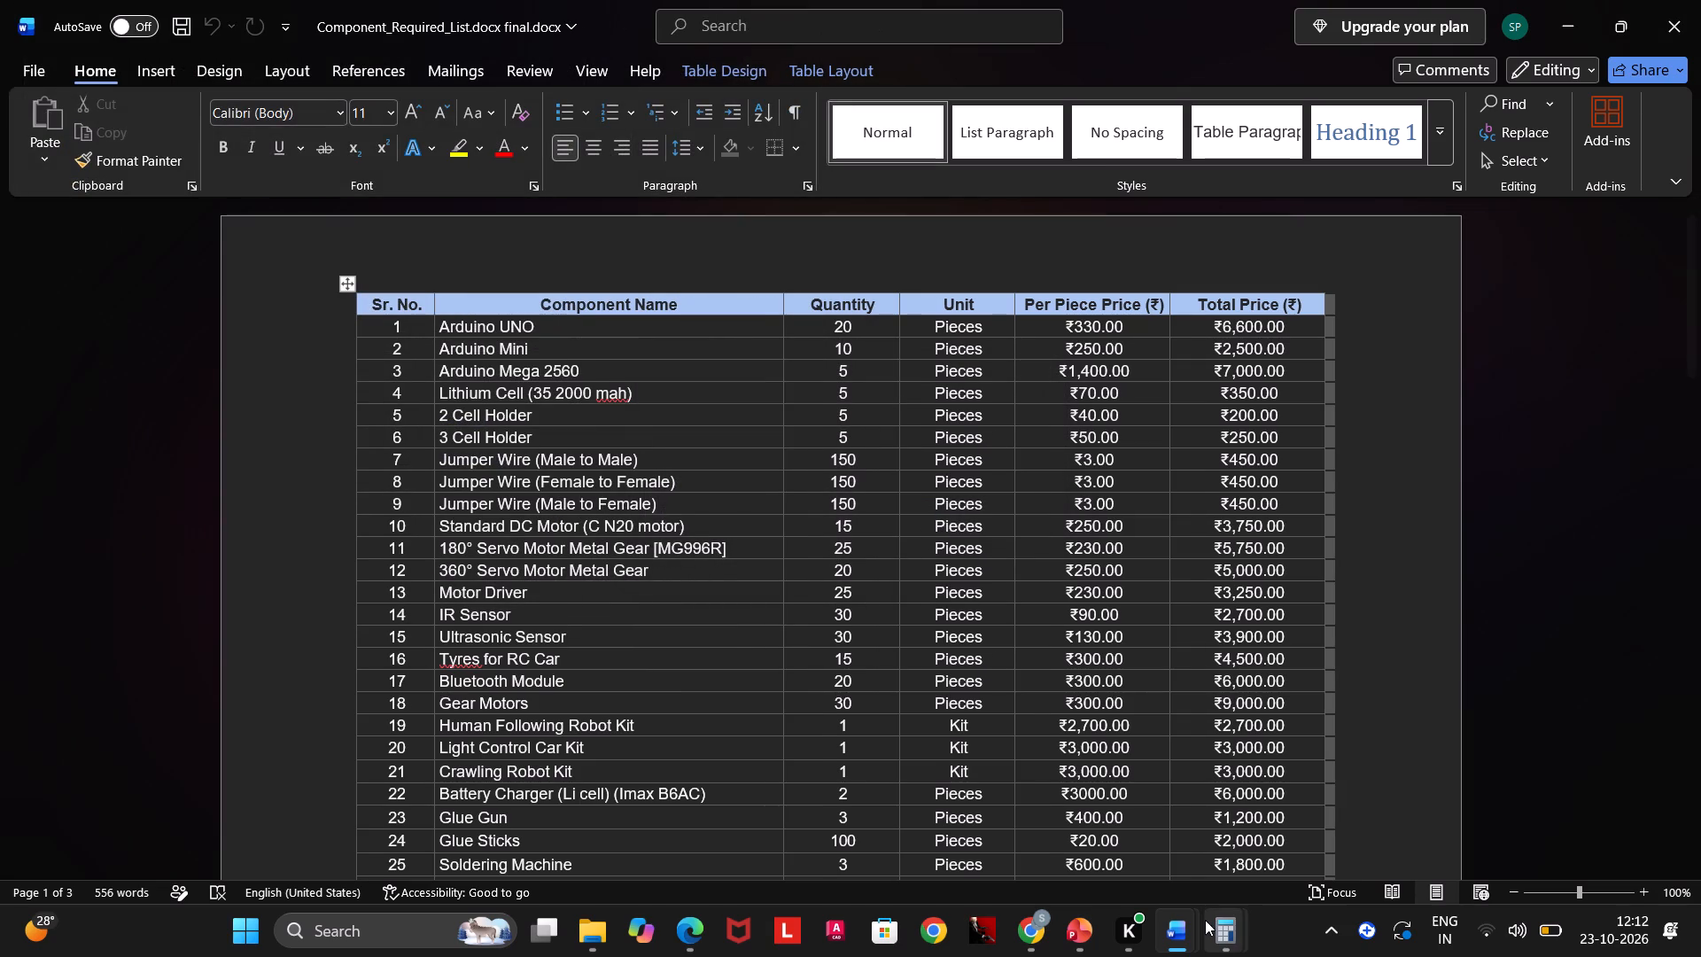